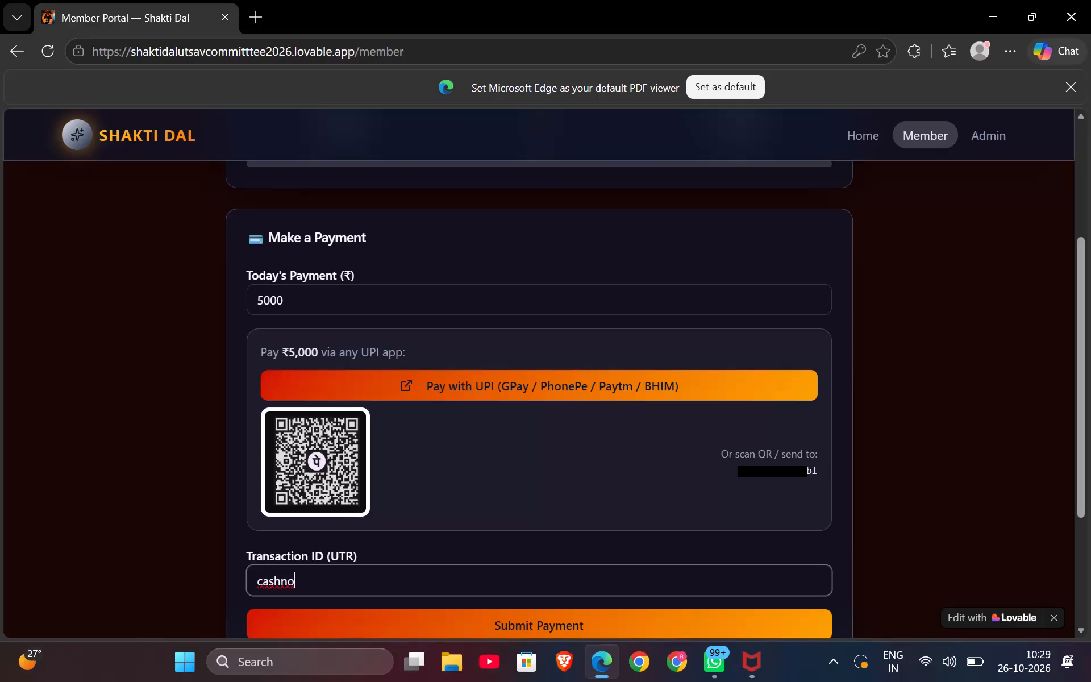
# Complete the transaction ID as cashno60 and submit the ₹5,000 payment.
pyautogui.write('61')
pyautogui.press('BackSpace')
pyautogui.press('0')
pyautogui.click(453, 617)
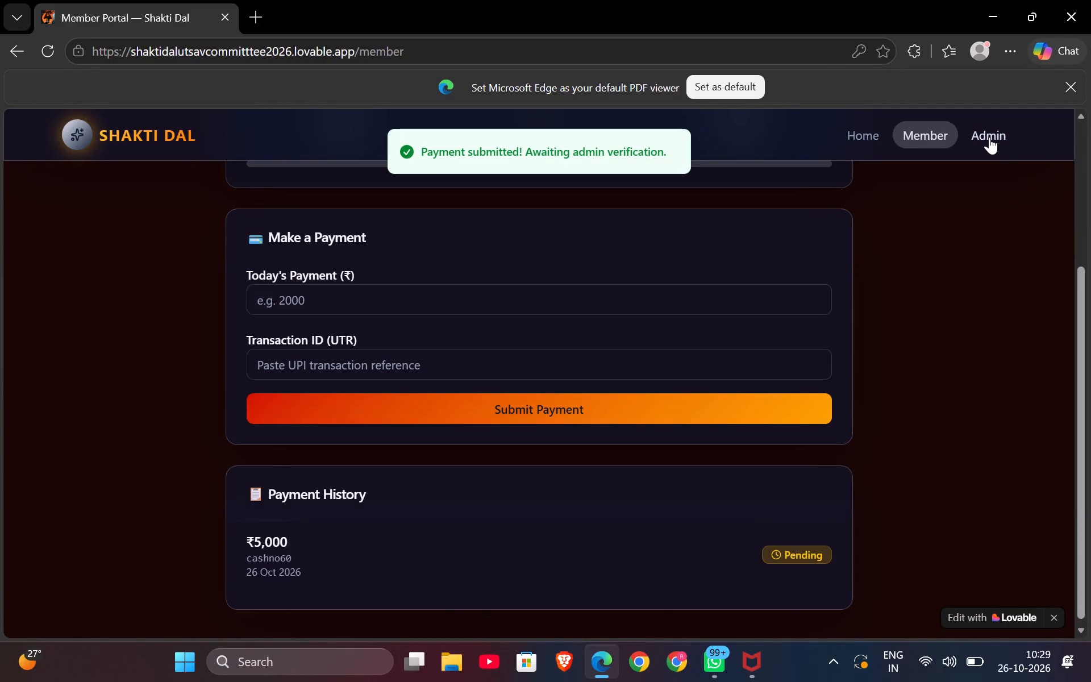
pyautogui.click(989, 137)
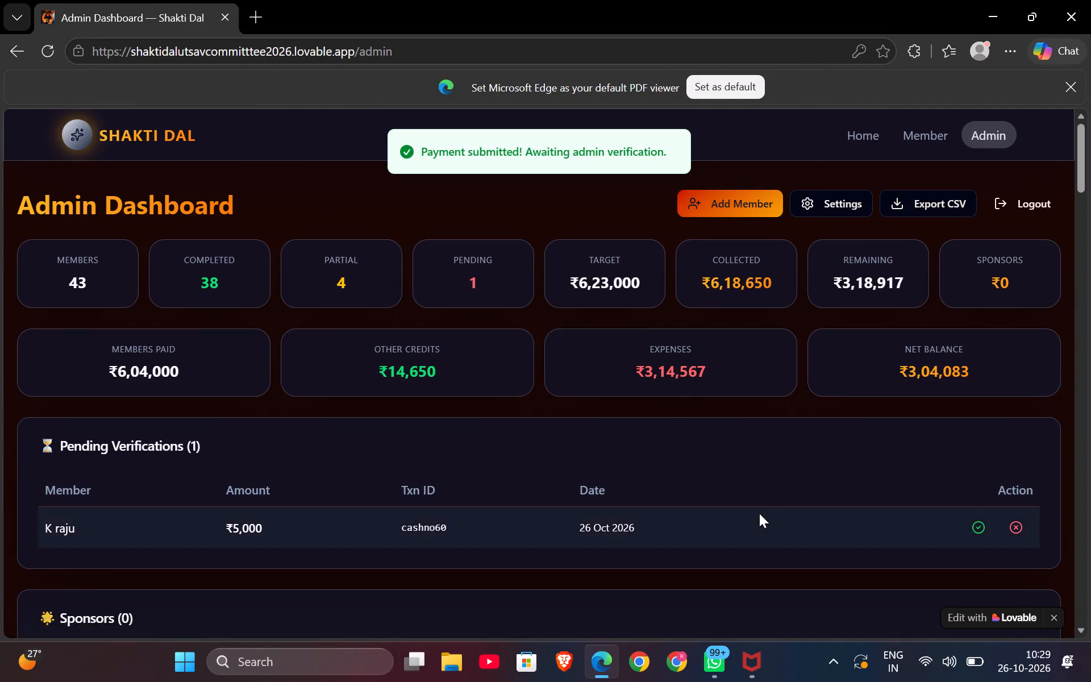
pyautogui.click(975, 525)
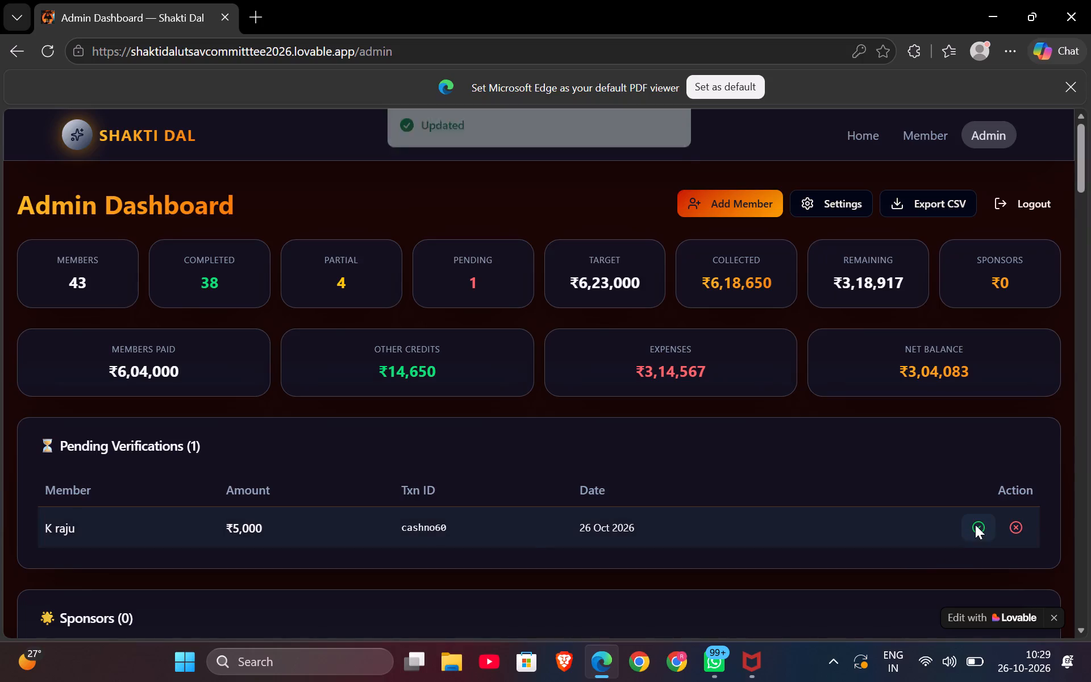
# Review the members table from its last entry up to the first, checking target, paid, due and status.
pyautogui.scroll(-18, 778, 573)
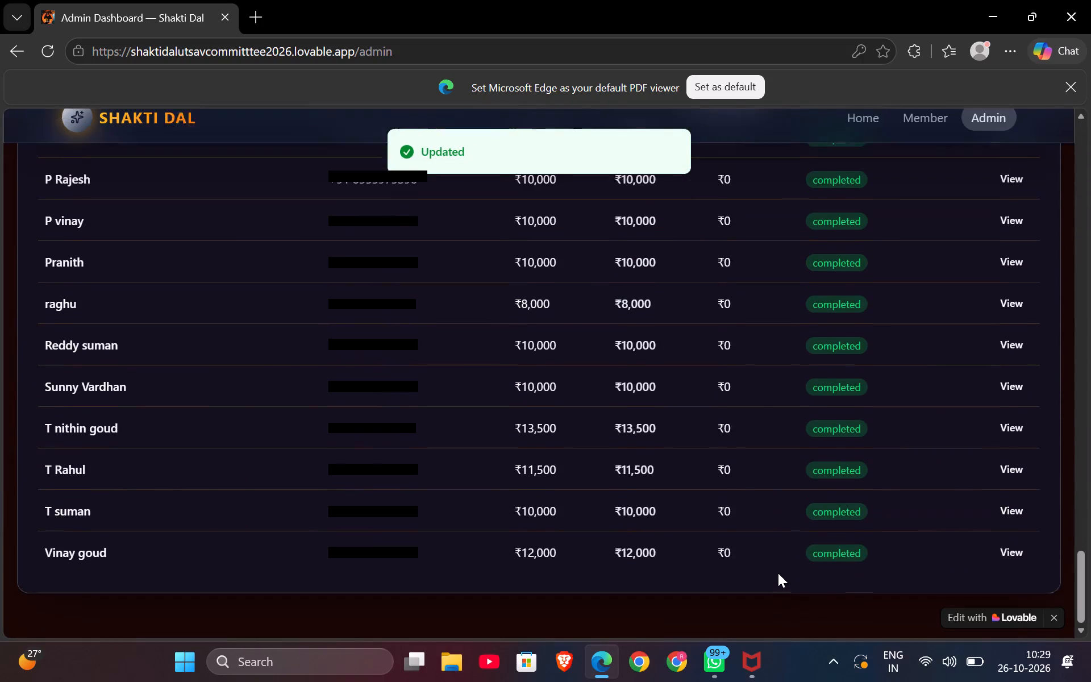
pyautogui.scroll(3, 778, 573)
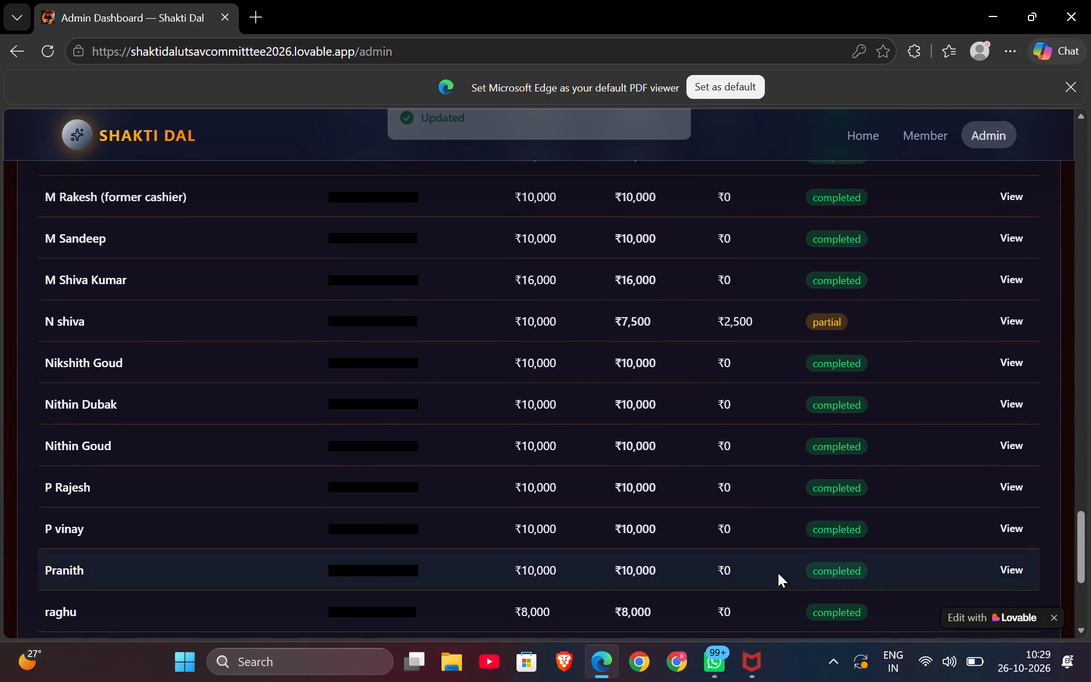
pyautogui.scroll(1, 776, 587)
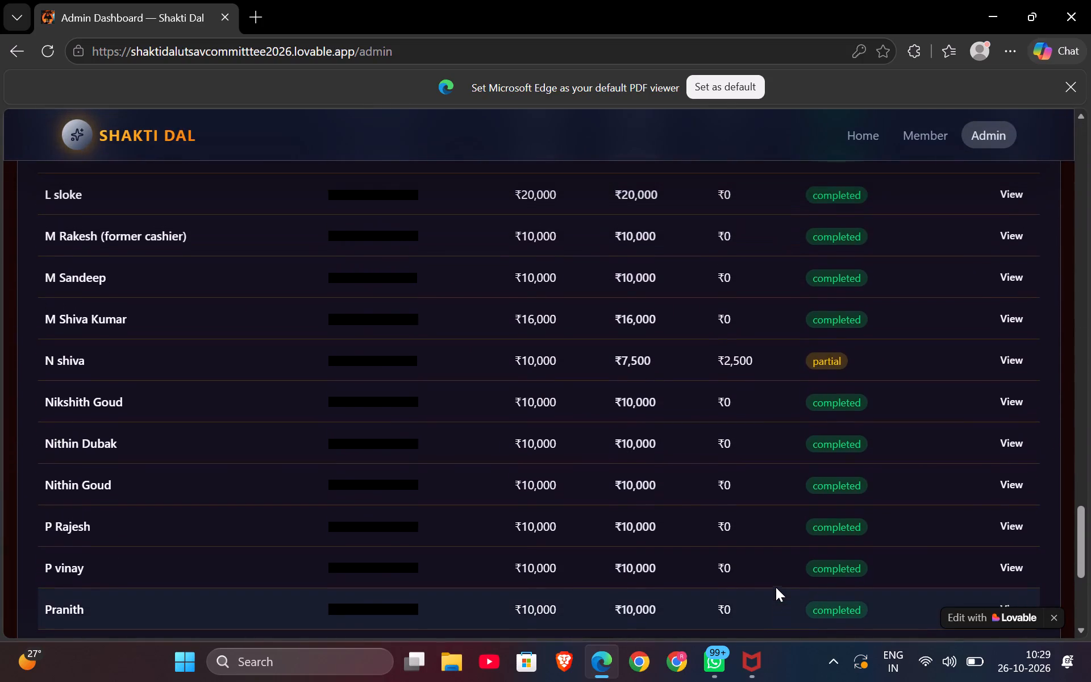
pyautogui.scroll(2, 776, 587)
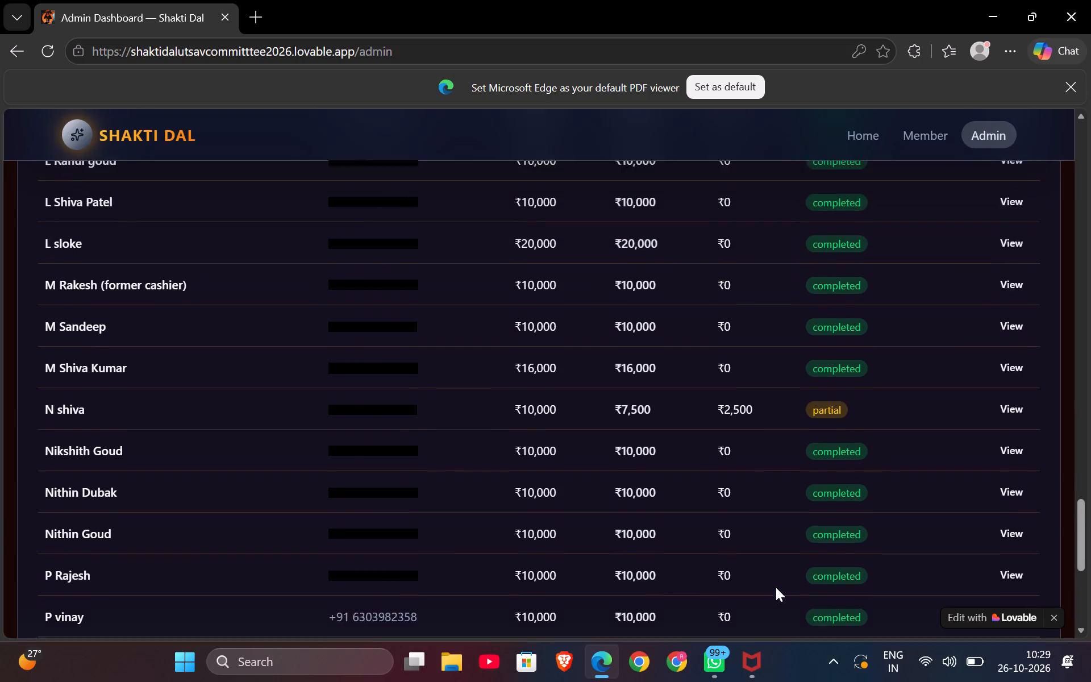
pyautogui.scroll(6, 776, 587)
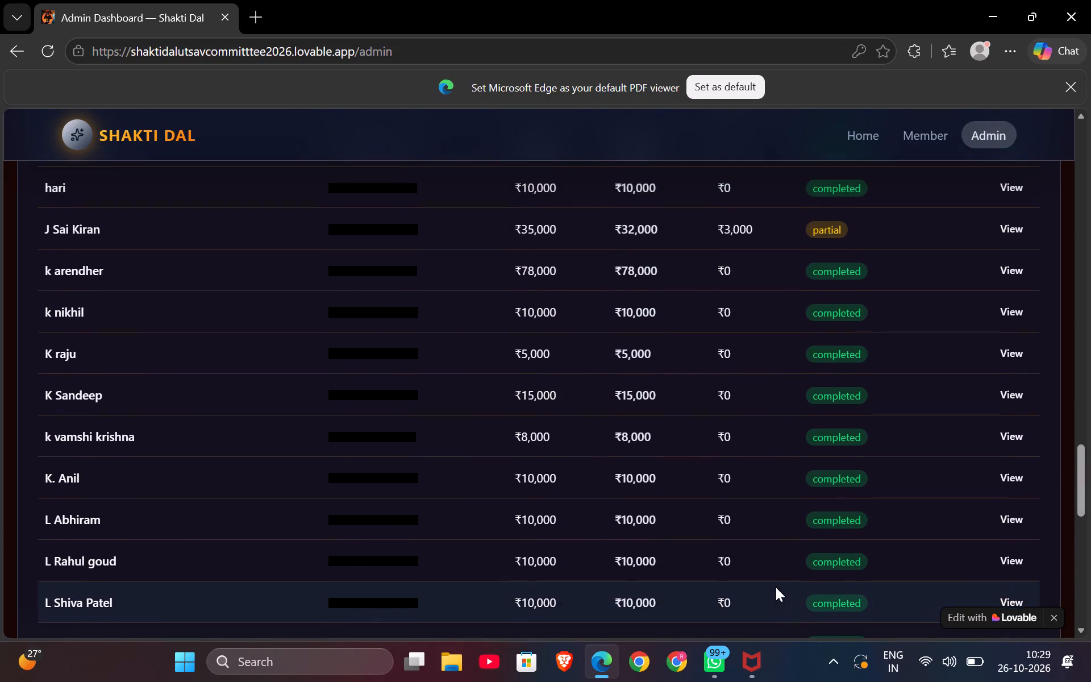
pyautogui.scroll(3, 776, 587)
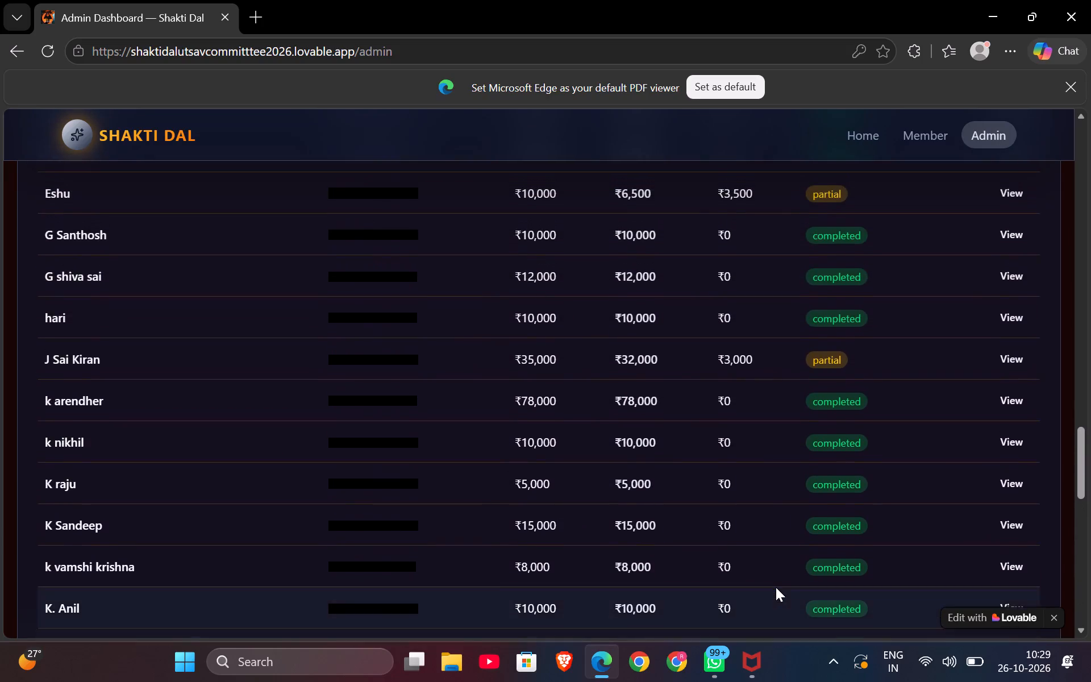
pyautogui.scroll(3, 776, 587)
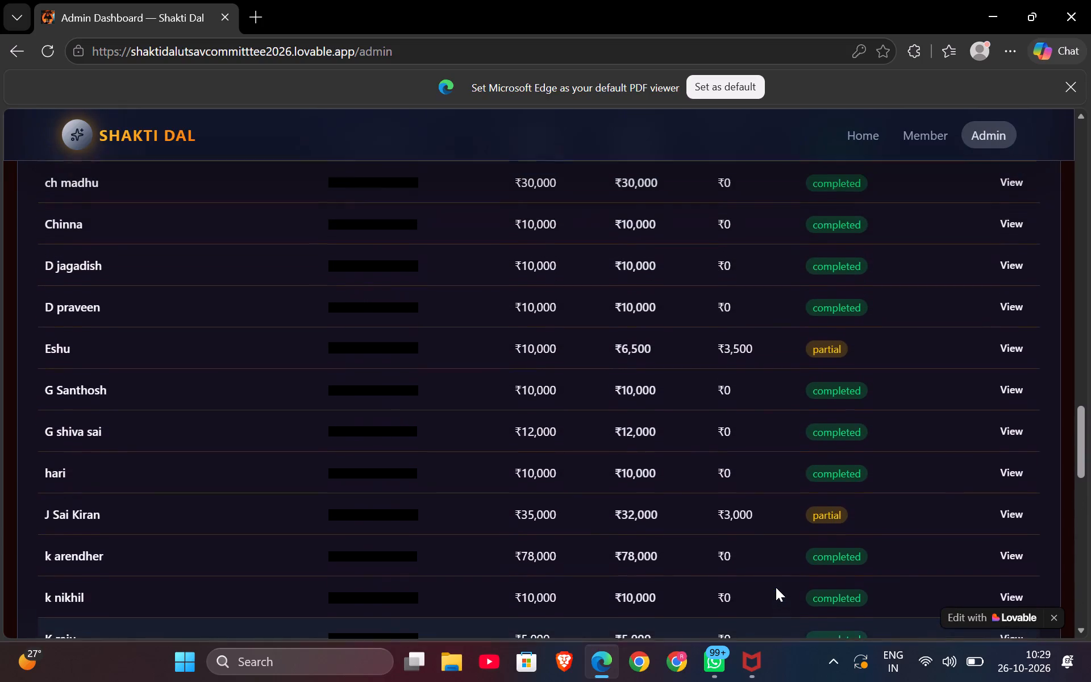
pyautogui.scroll(2, 776, 587)
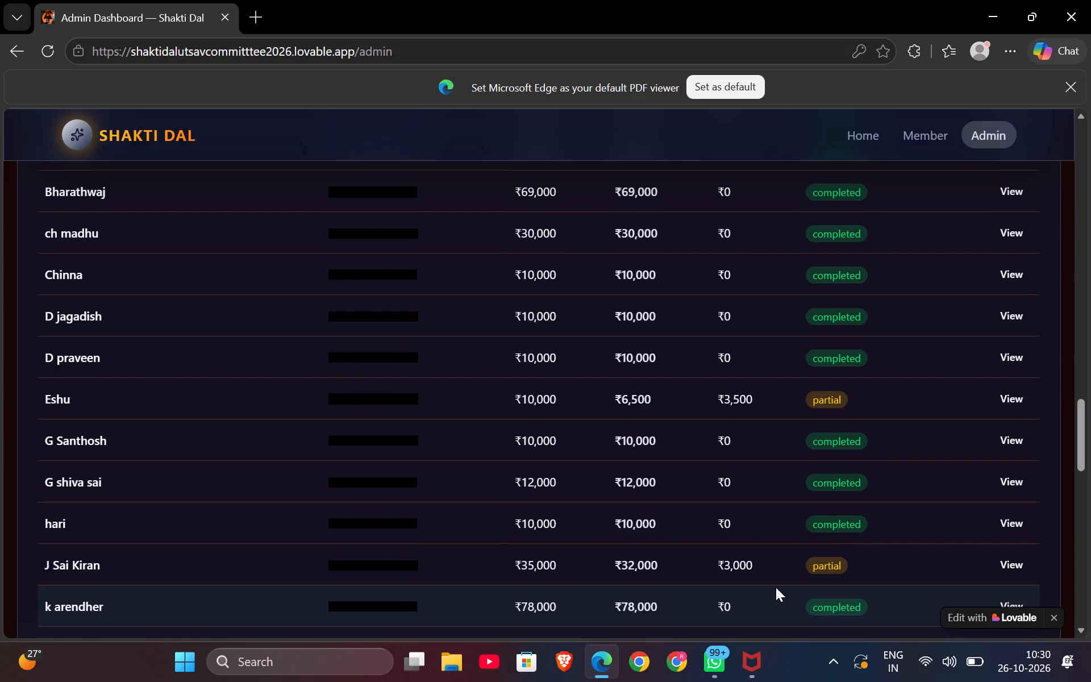
pyautogui.scroll(4, 776, 587)
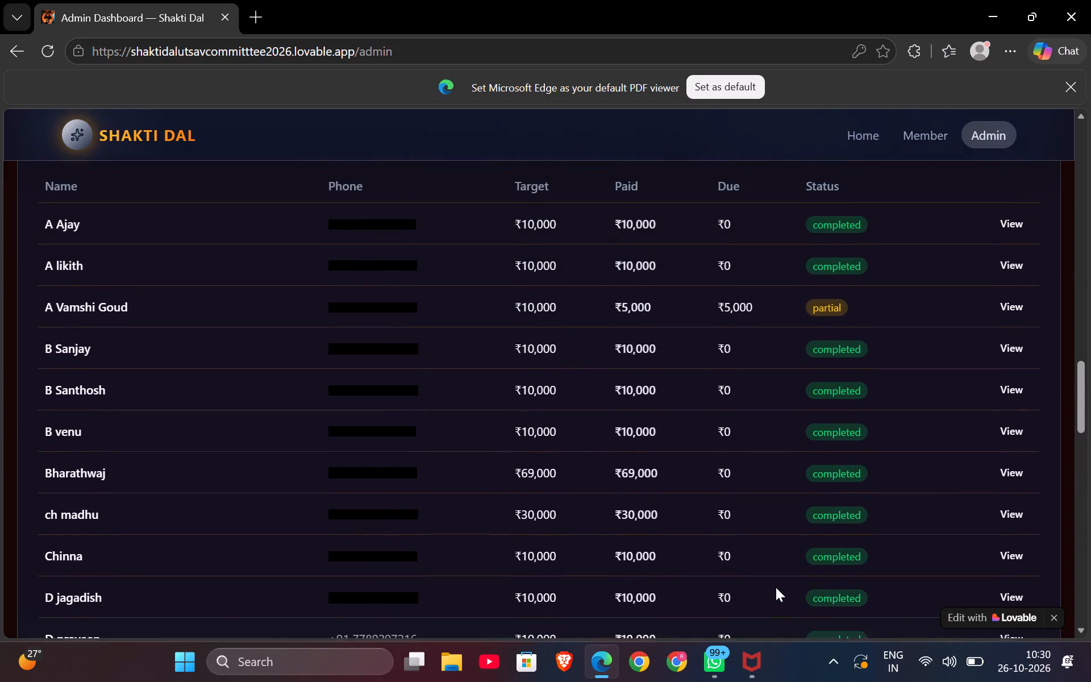
pyautogui.scroll(2, 776, 587)
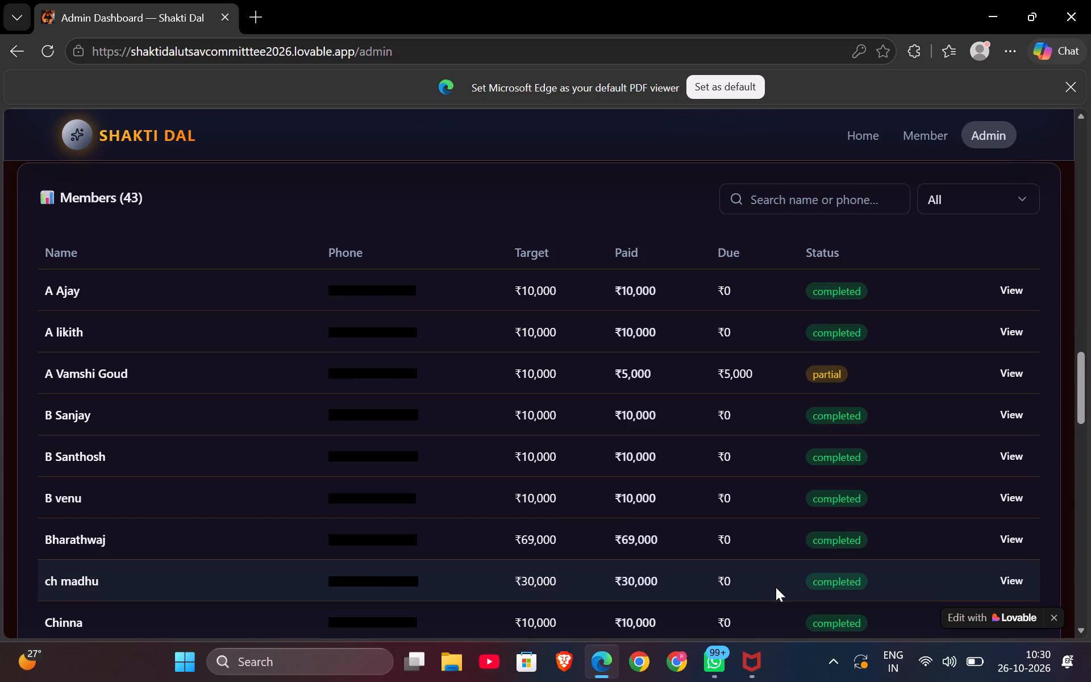
# Go through the members table again from the first entry to the last, checking dues and payment statuses.
pyautogui.scroll(-1, 776, 587)
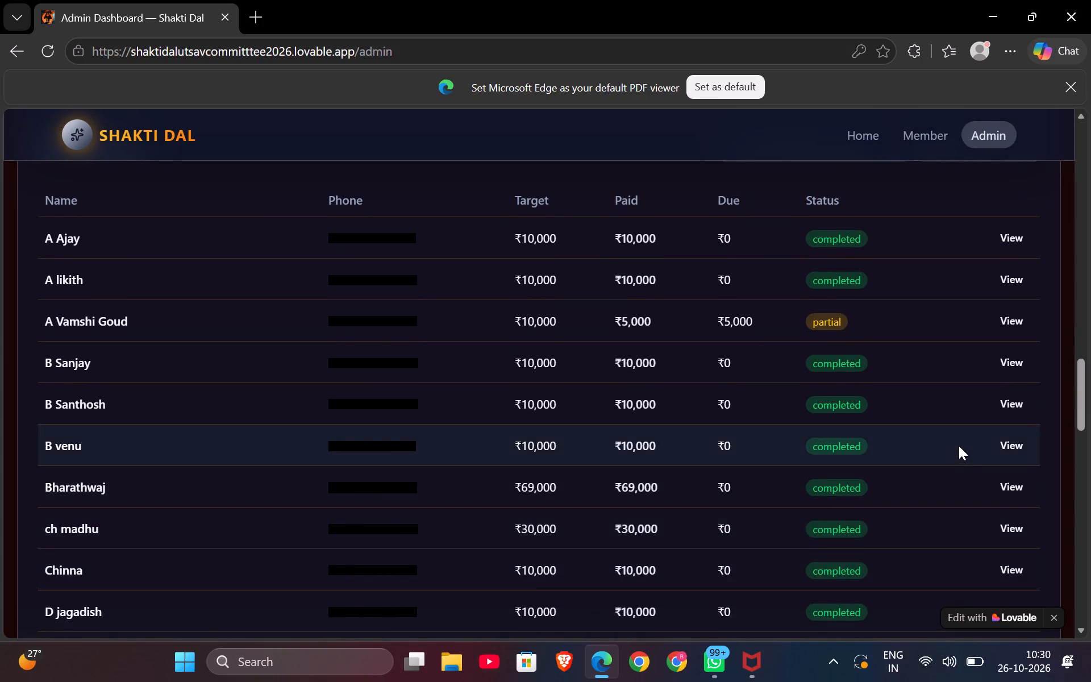
pyautogui.scroll(-1, 959, 446)
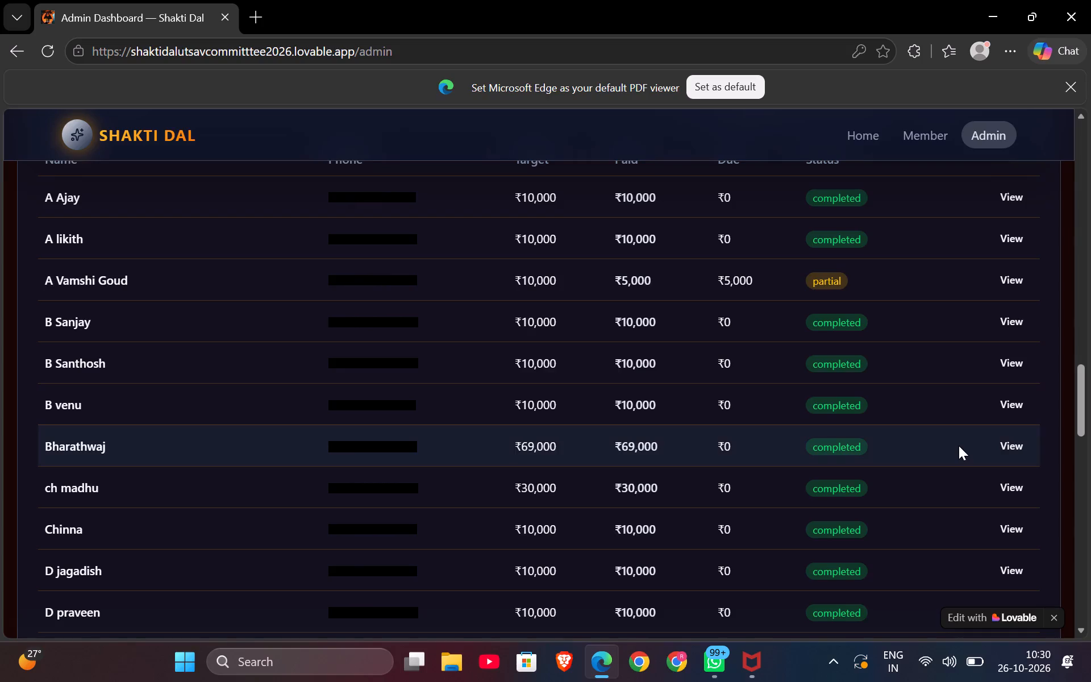
pyautogui.scroll(1, 959, 446)
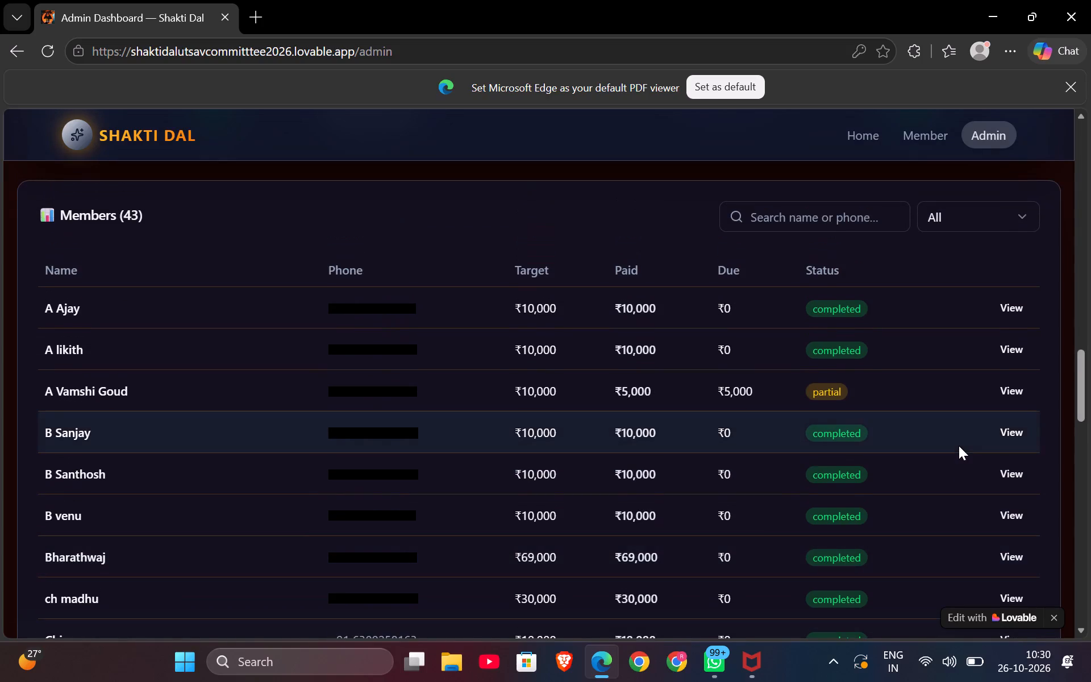
pyautogui.scroll(-1, 959, 446)
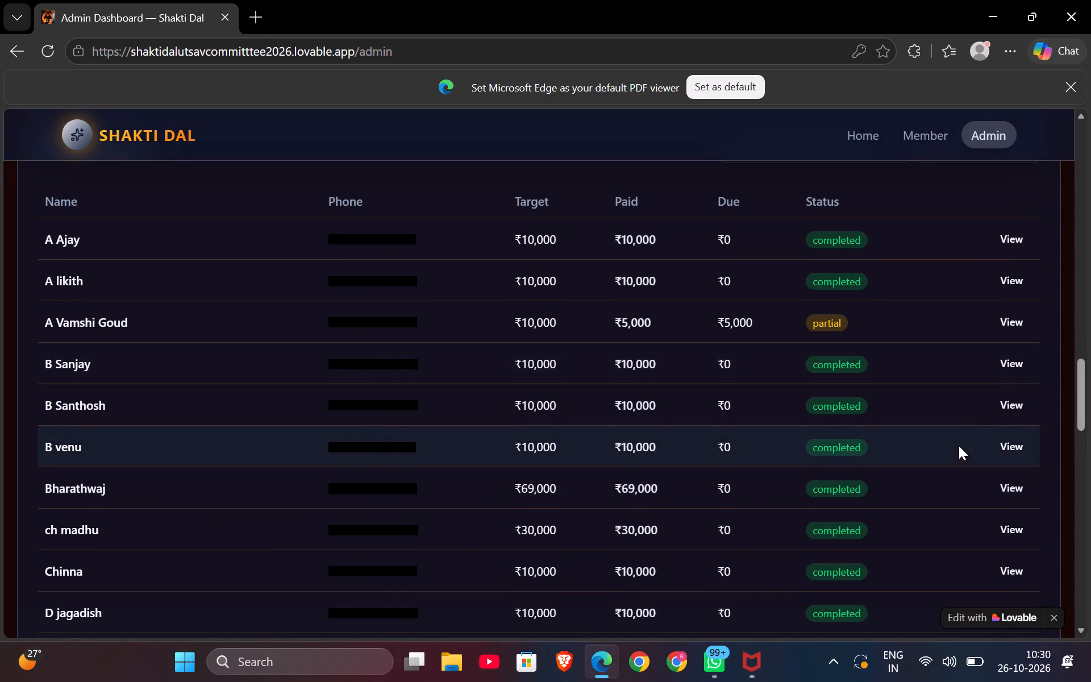
pyautogui.scroll(-1, 901, 301)
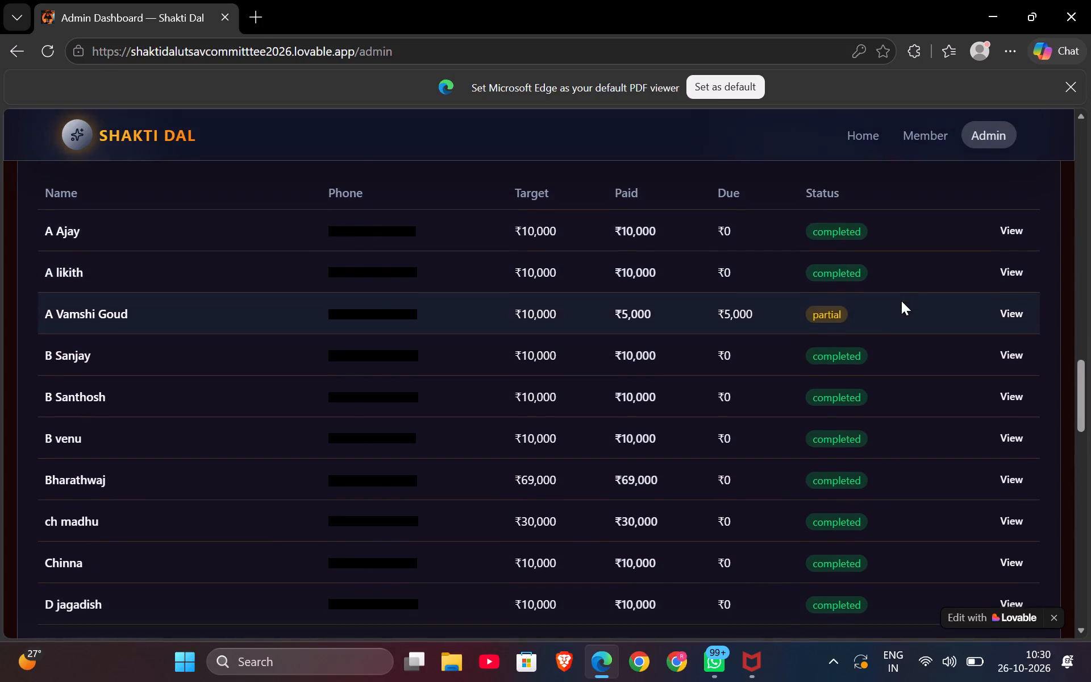
pyautogui.scroll(-2, 901, 301)
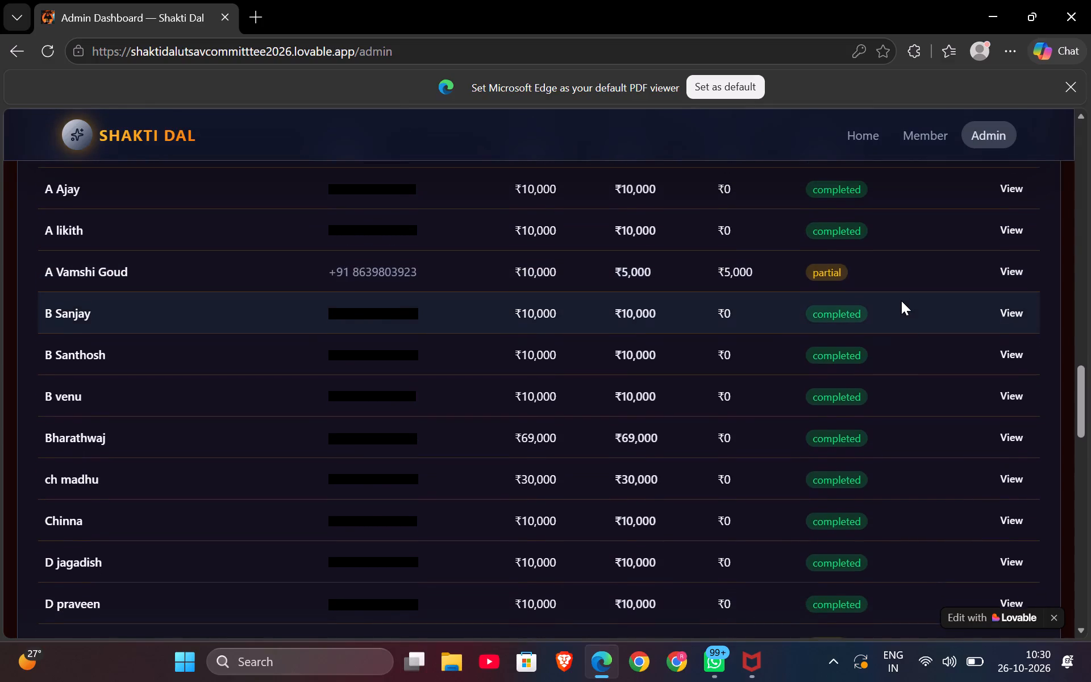
pyautogui.scroll(-2, 901, 301)
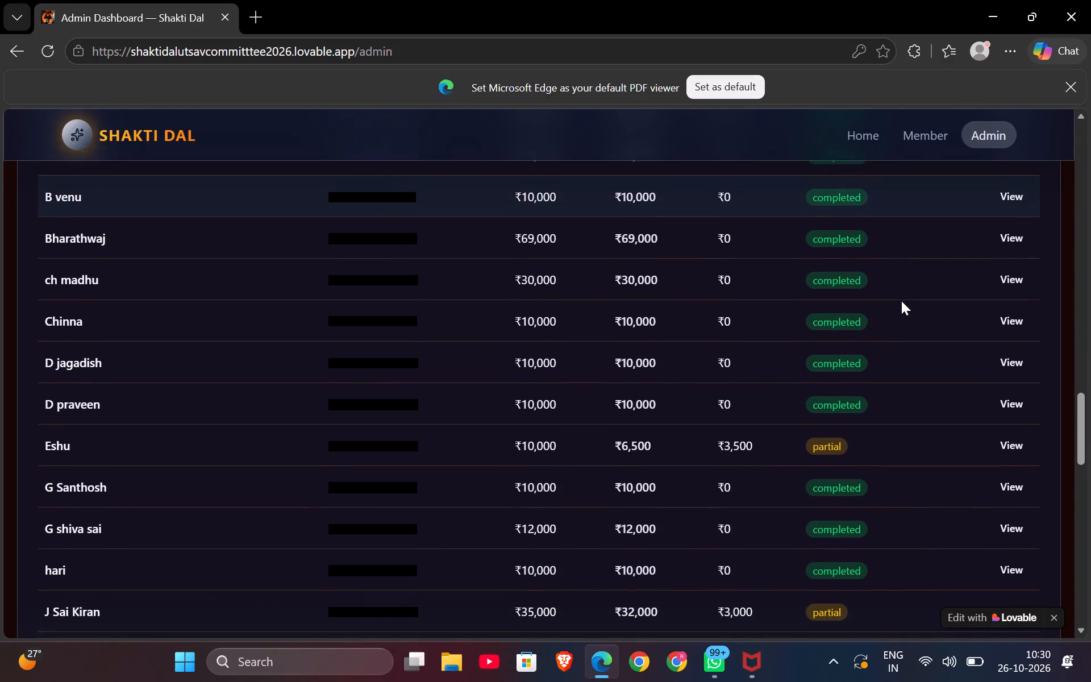
pyautogui.scroll(-1, 901, 301)
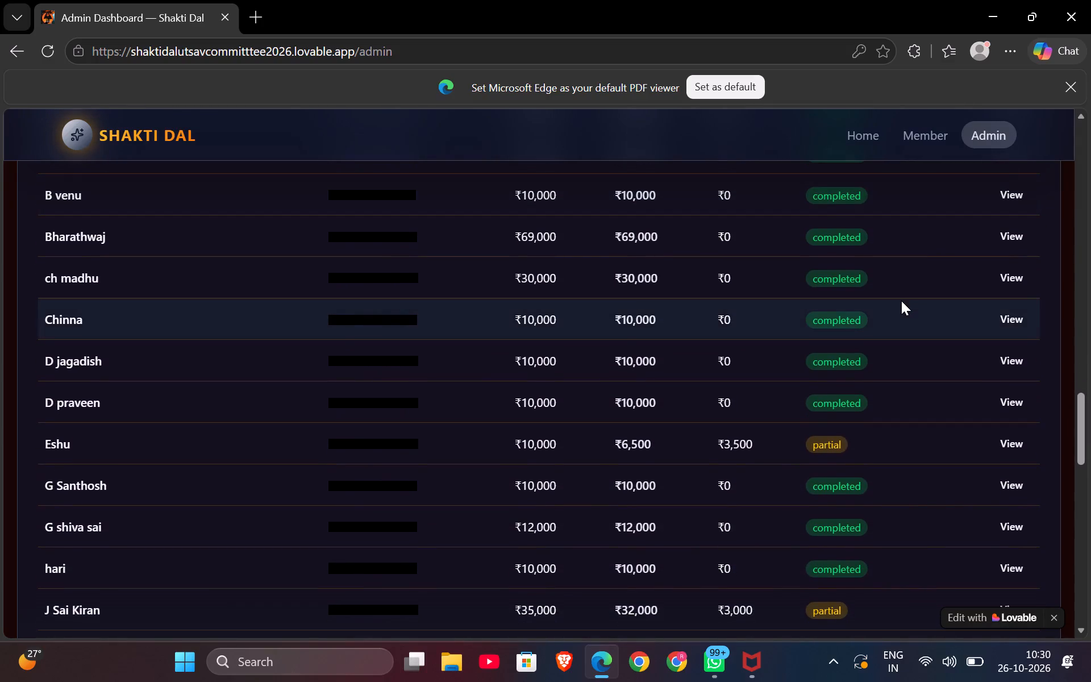
pyautogui.scroll(-2, 901, 301)
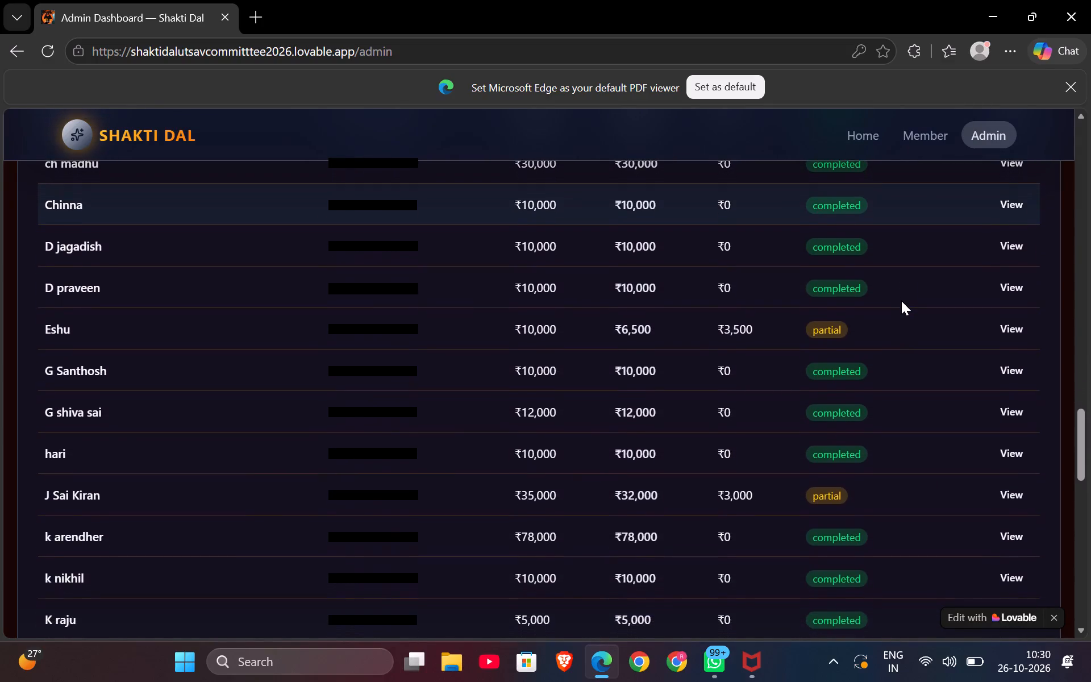
pyautogui.scroll(-2, 901, 301)
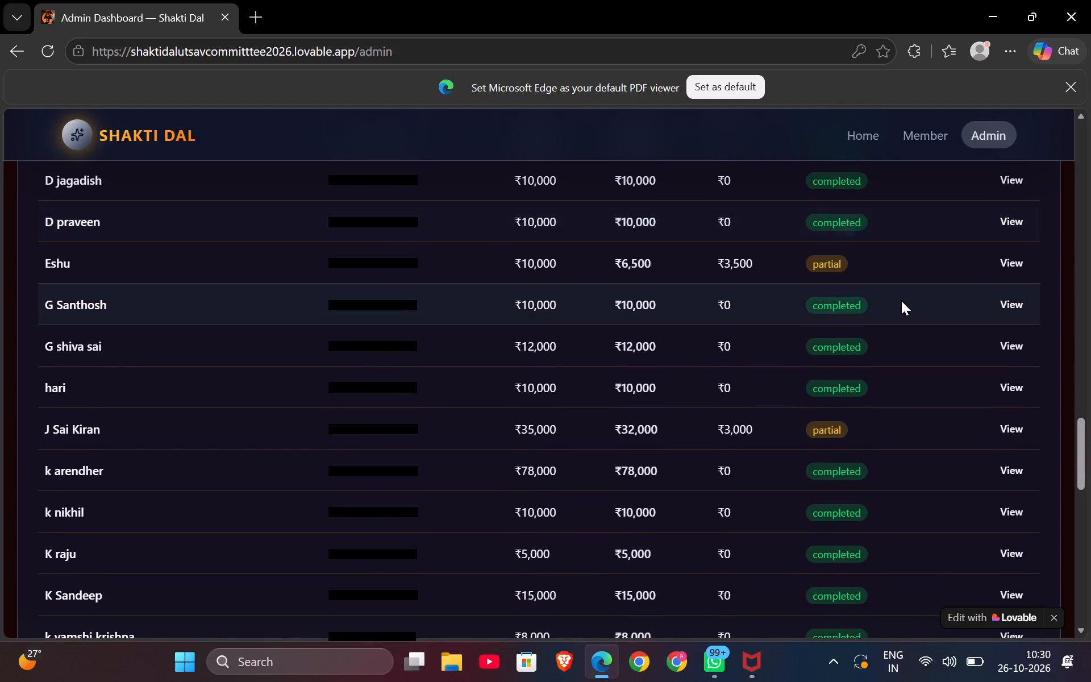
pyautogui.scroll(-3, 901, 301)
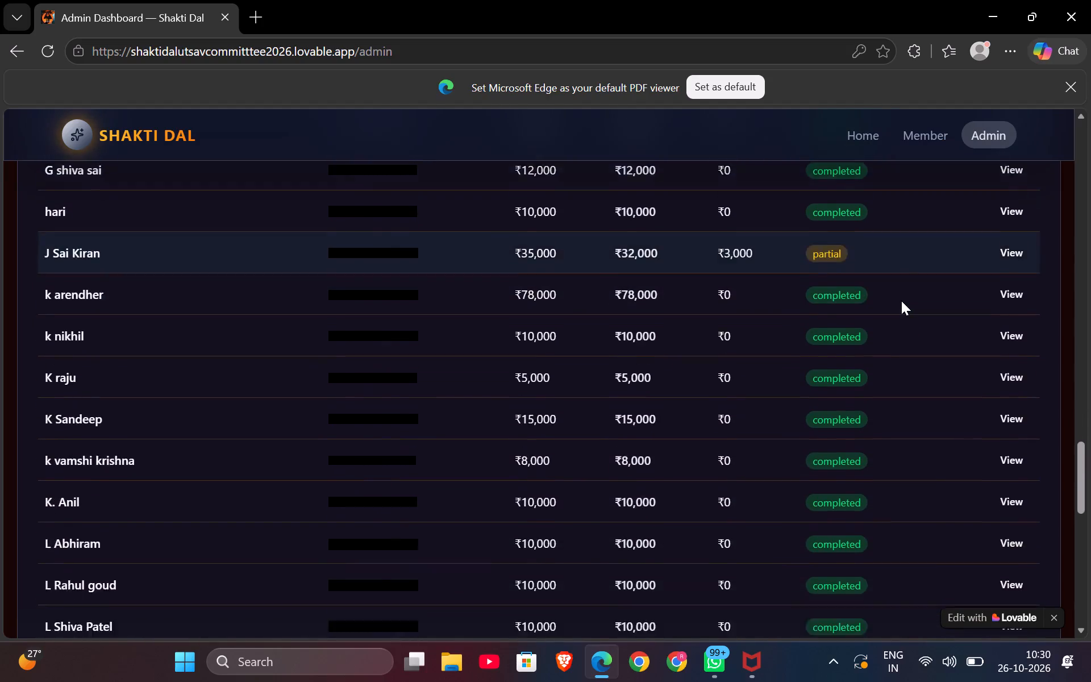
pyautogui.scroll(-7, 901, 301)
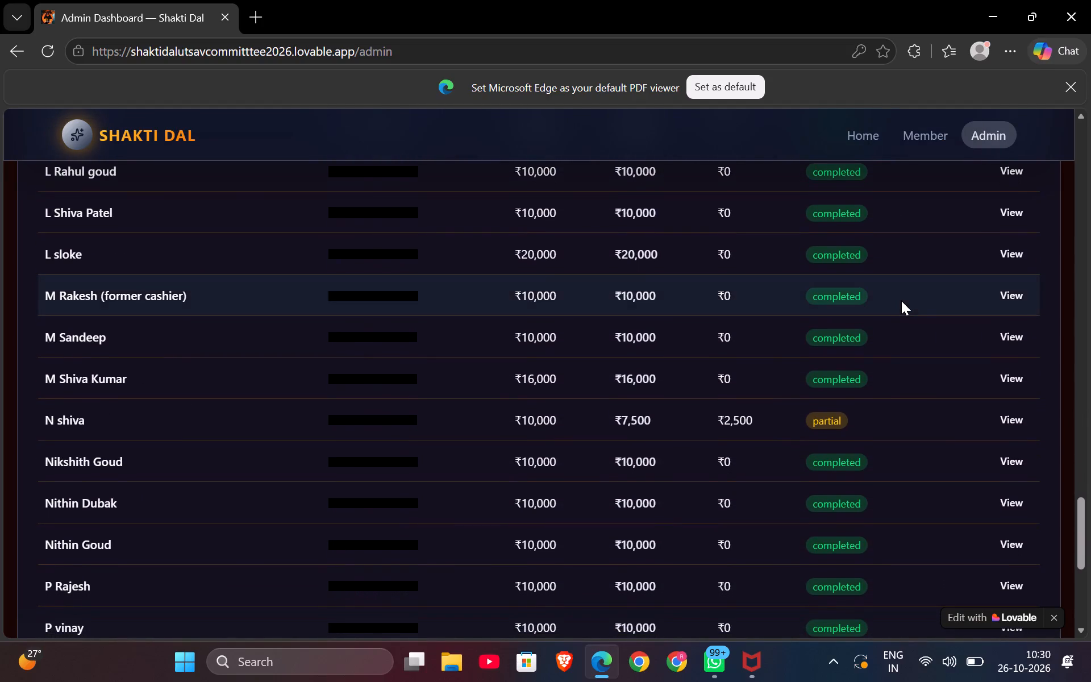
pyautogui.scroll(-7, 901, 301)
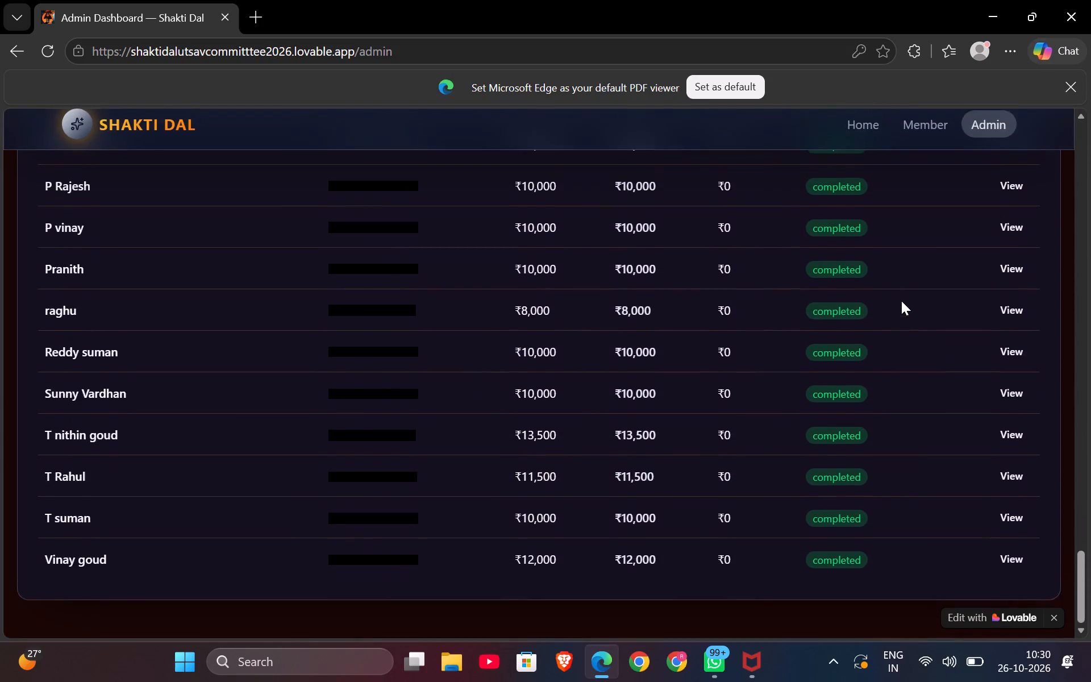
# Examine the event ledger's credits and expenses and the summary figures of the admin dashboard.
pyautogui.scroll(19, 901, 301)
pyautogui.scroll(-6, 901, 301)
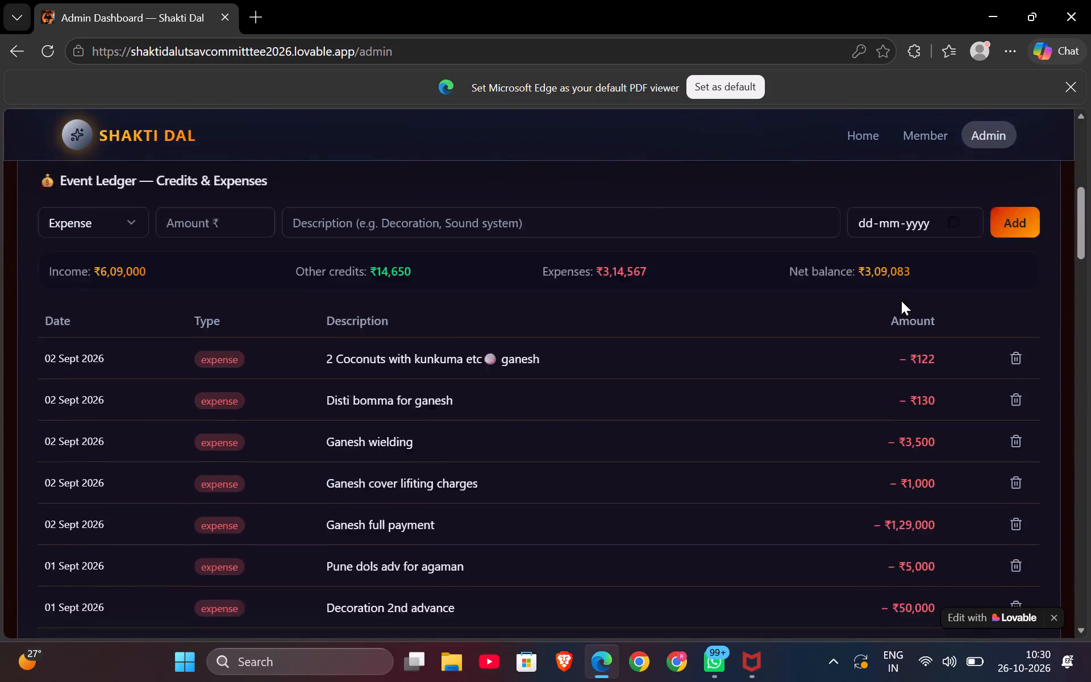
pyautogui.scroll(9, 901, 301)
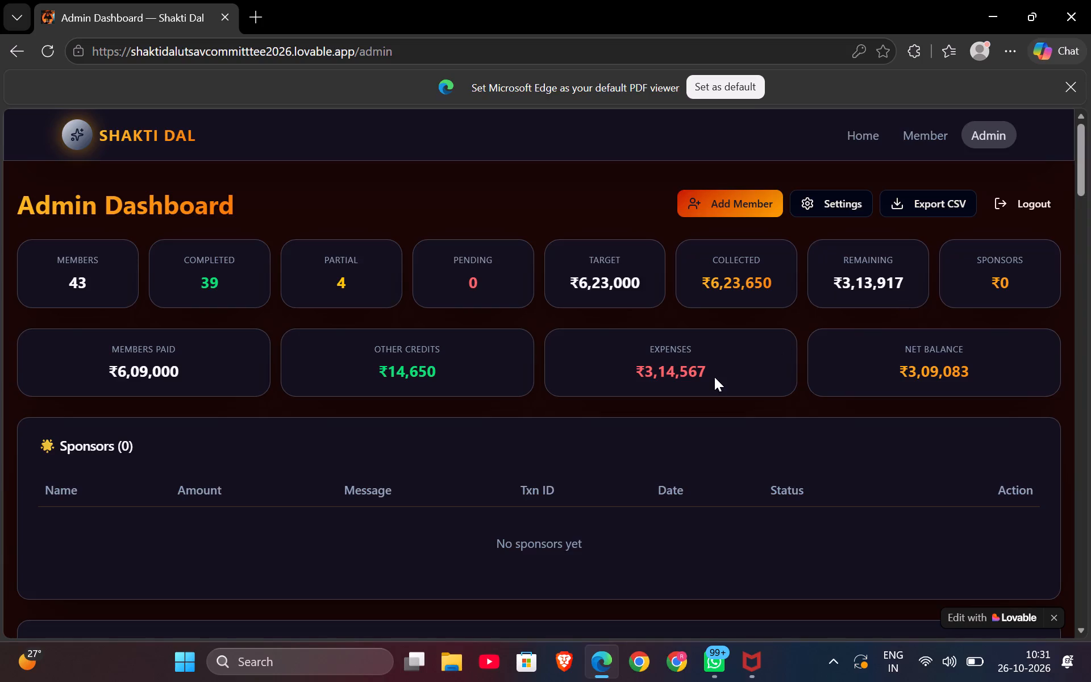
# Recheck the paid amounts, dues and statuses of the members in the last part of the members table.
pyautogui.scroll(-10, 714, 377)
pyautogui.scroll(-12, 714, 377)
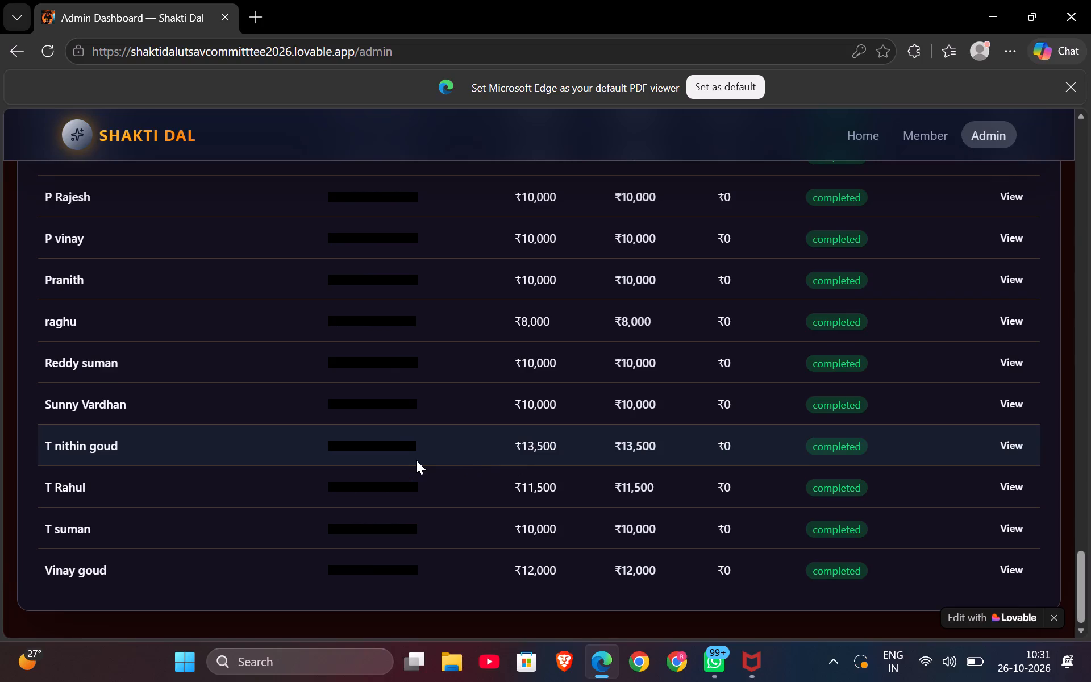
pyautogui.scroll(3, 416, 460)
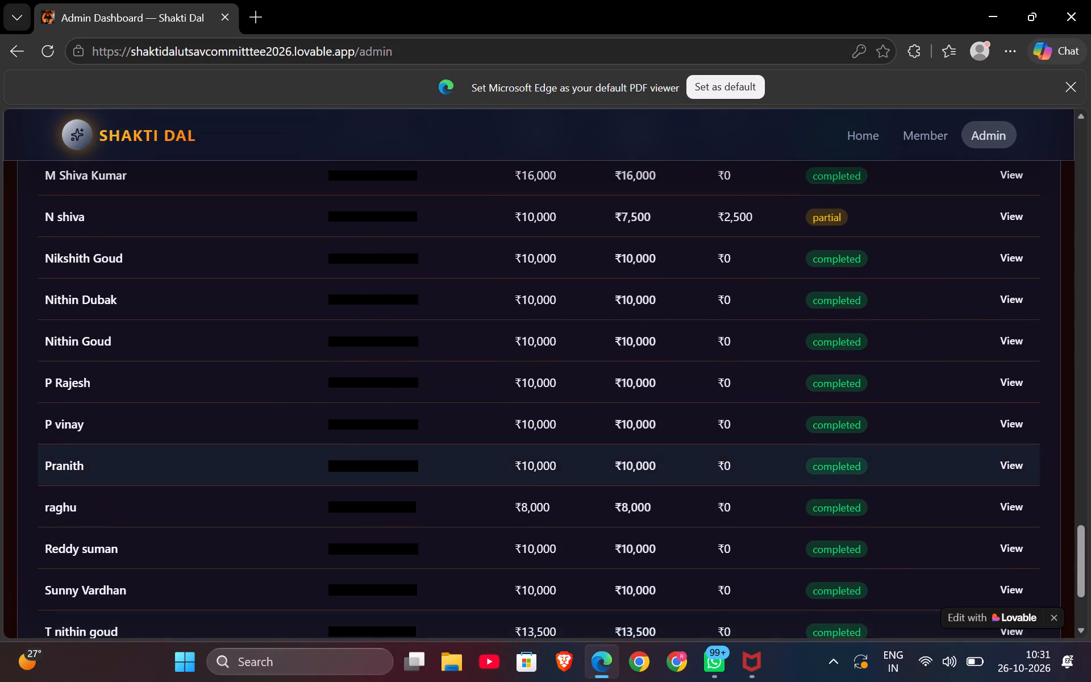
pyautogui.scroll(3, 416, 460)
pyautogui.scroll(-2, 416, 460)
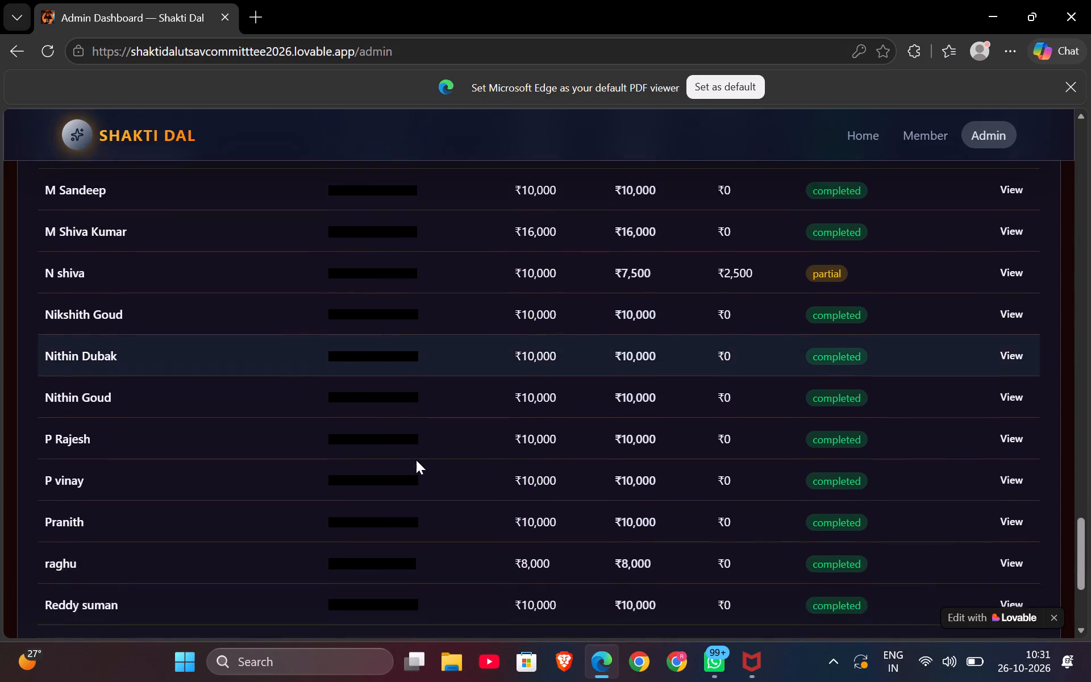
pyautogui.scroll(-3, 416, 460)
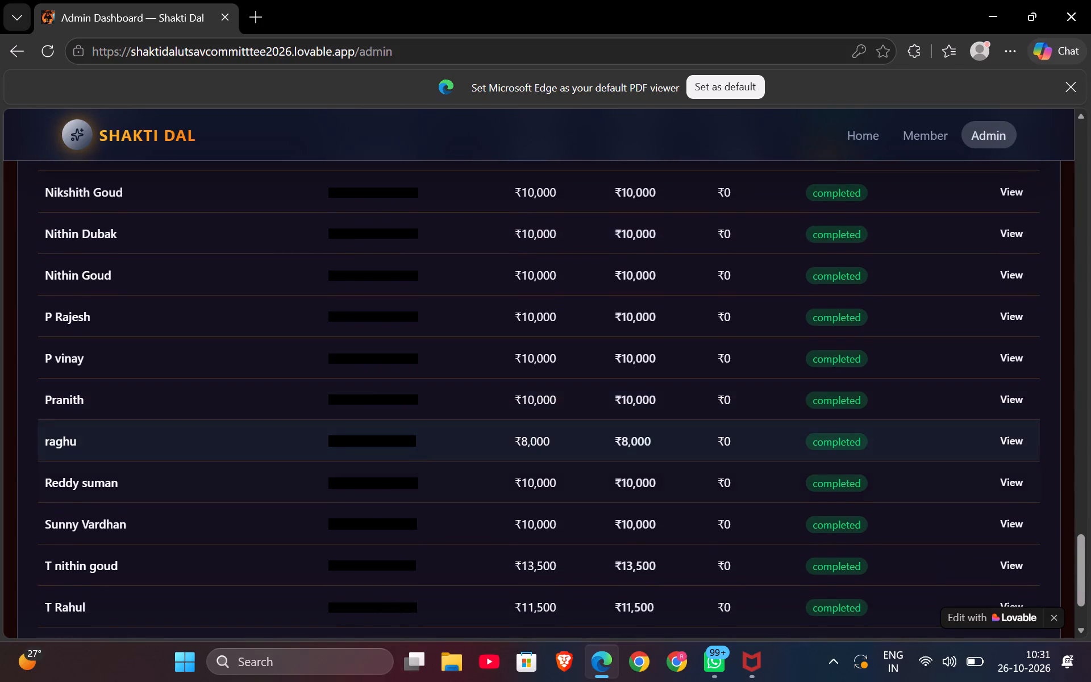
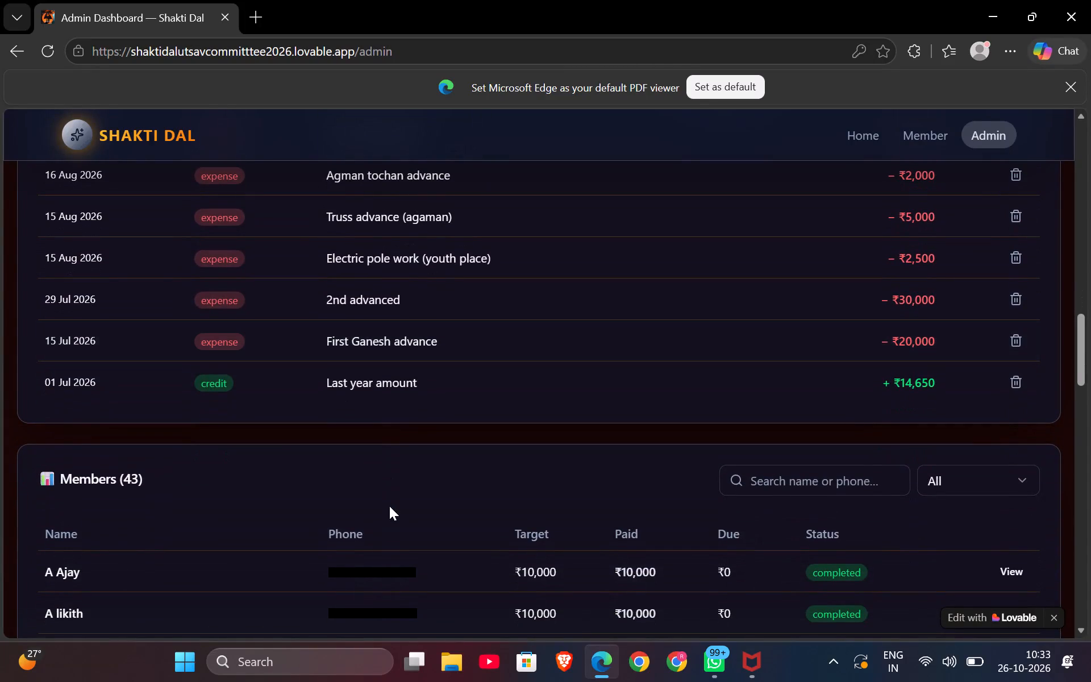
# Review the event ledger from its oldest entry up to the newest expenses and the income, credits, expenses and balance summary.
pyautogui.scroll(1, 389, 506)
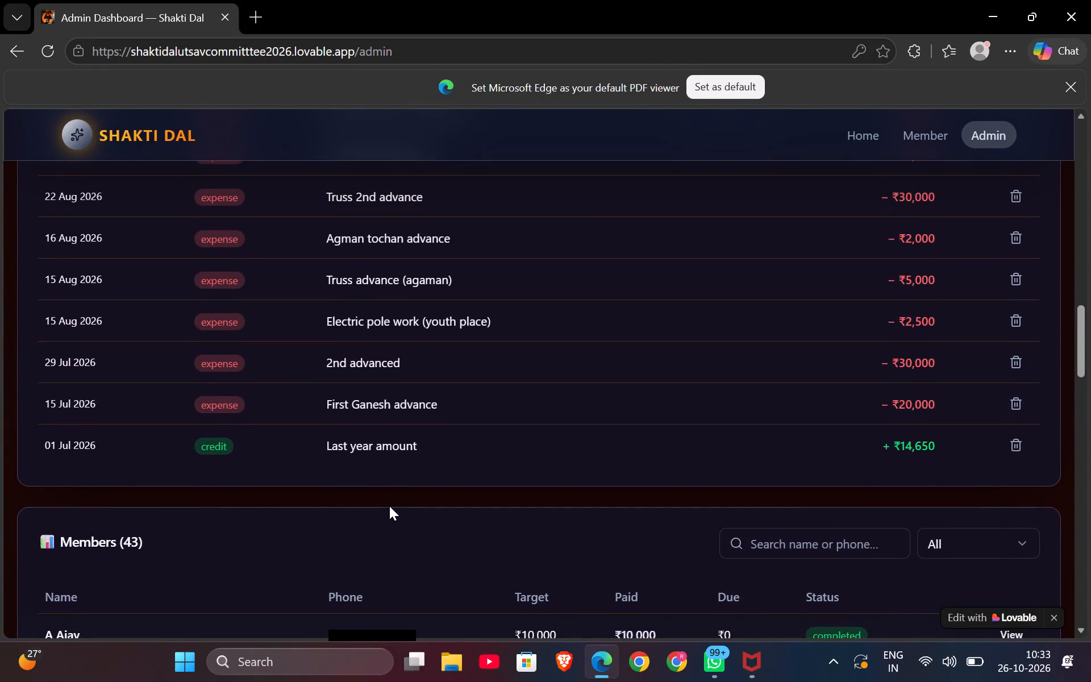
pyautogui.scroll(2, 389, 506)
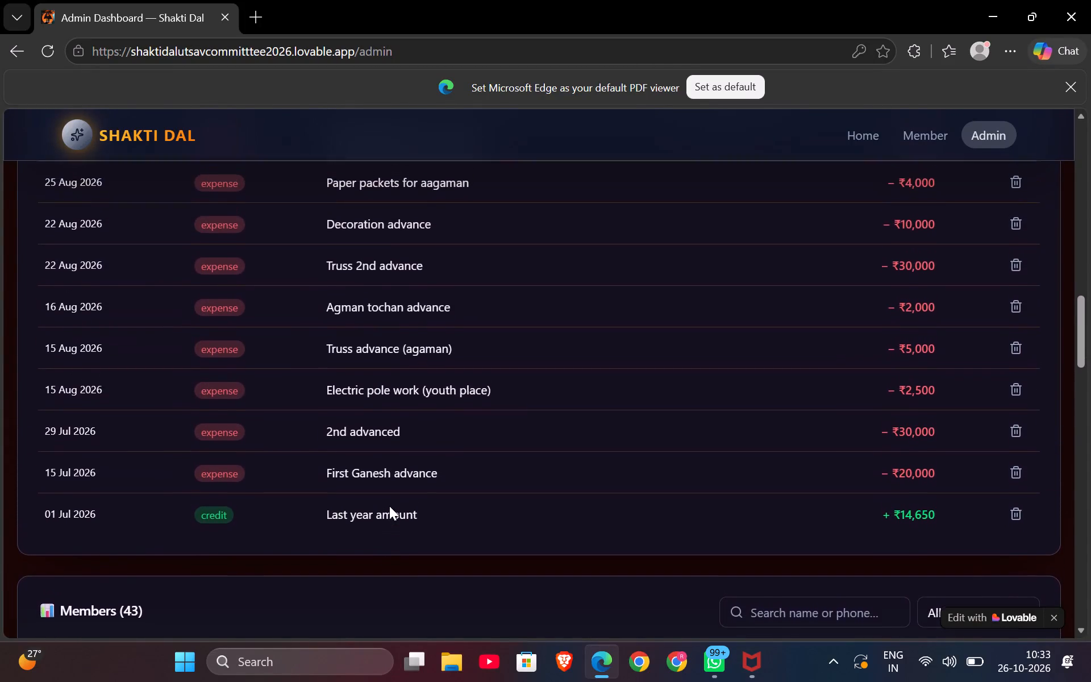
pyautogui.scroll(1, 389, 506)
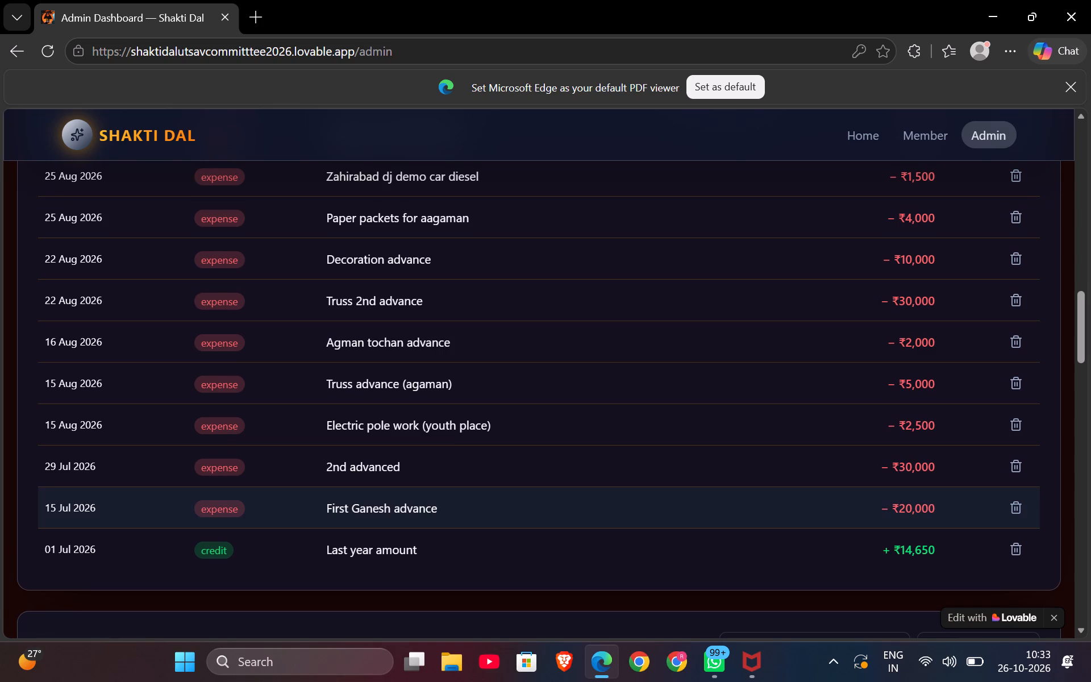
pyautogui.scroll(3, 389, 506)
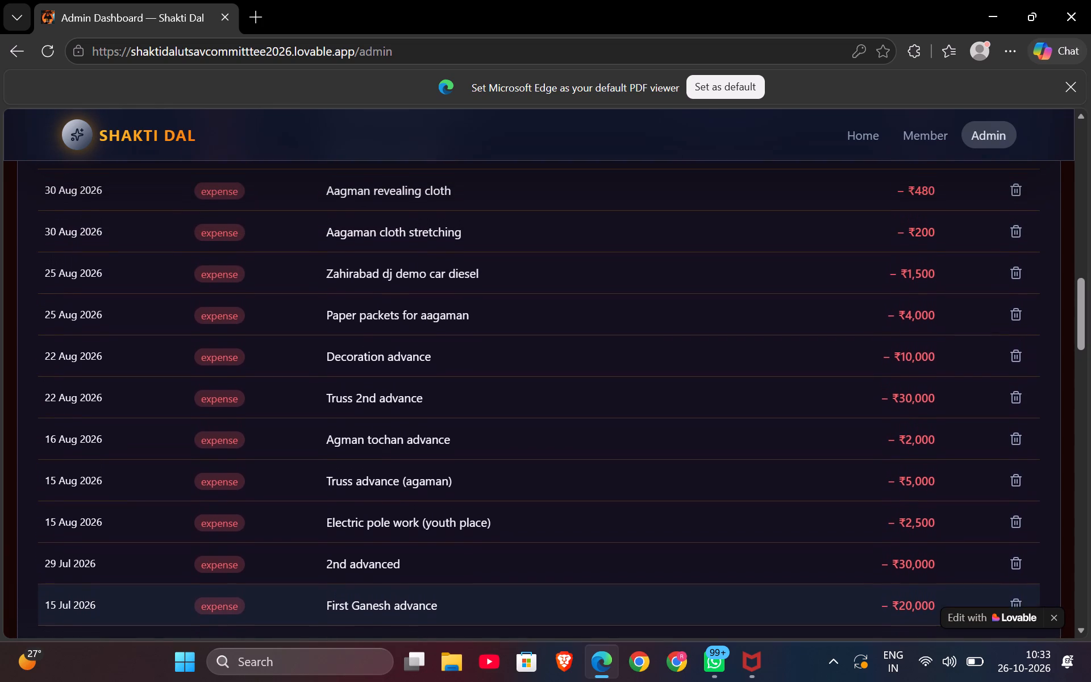
pyautogui.scroll(8, 389, 506)
pyautogui.scroll(-1, 389, 506)
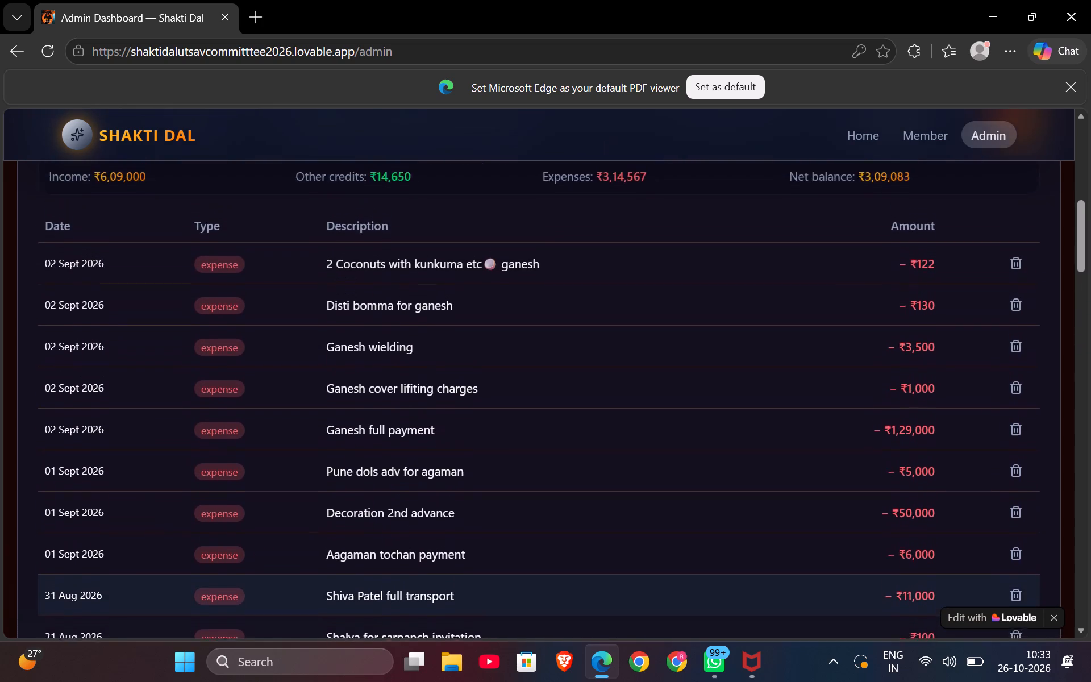
pyautogui.scroll(-2, 389, 506)
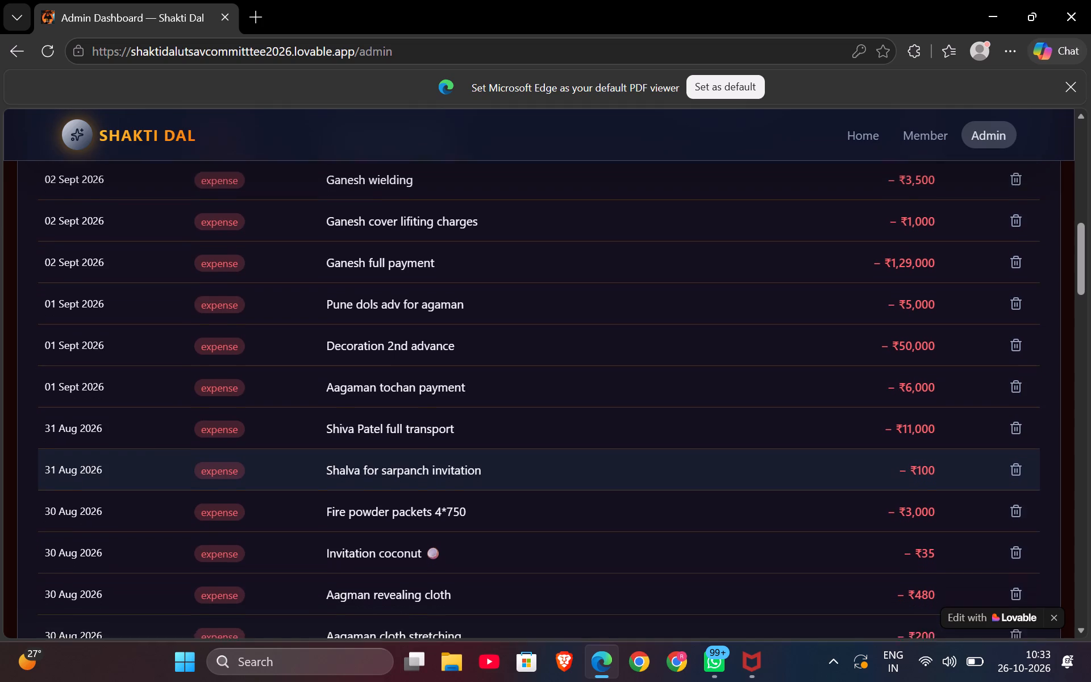
pyautogui.scroll(-1, 389, 506)
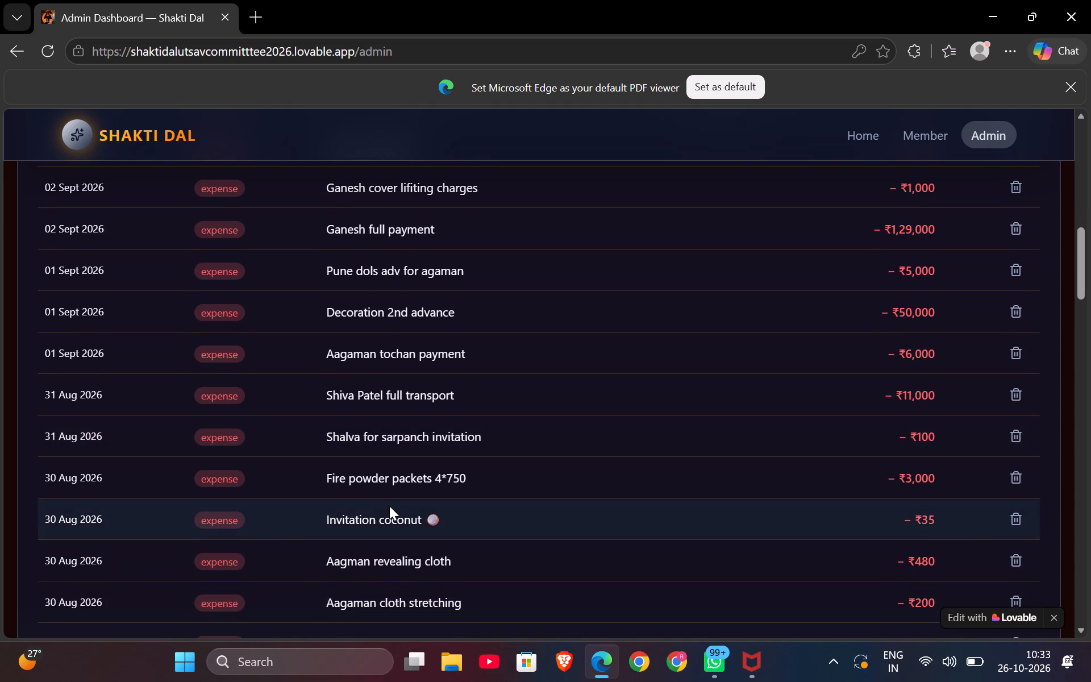
pyautogui.scroll(4, 389, 506)
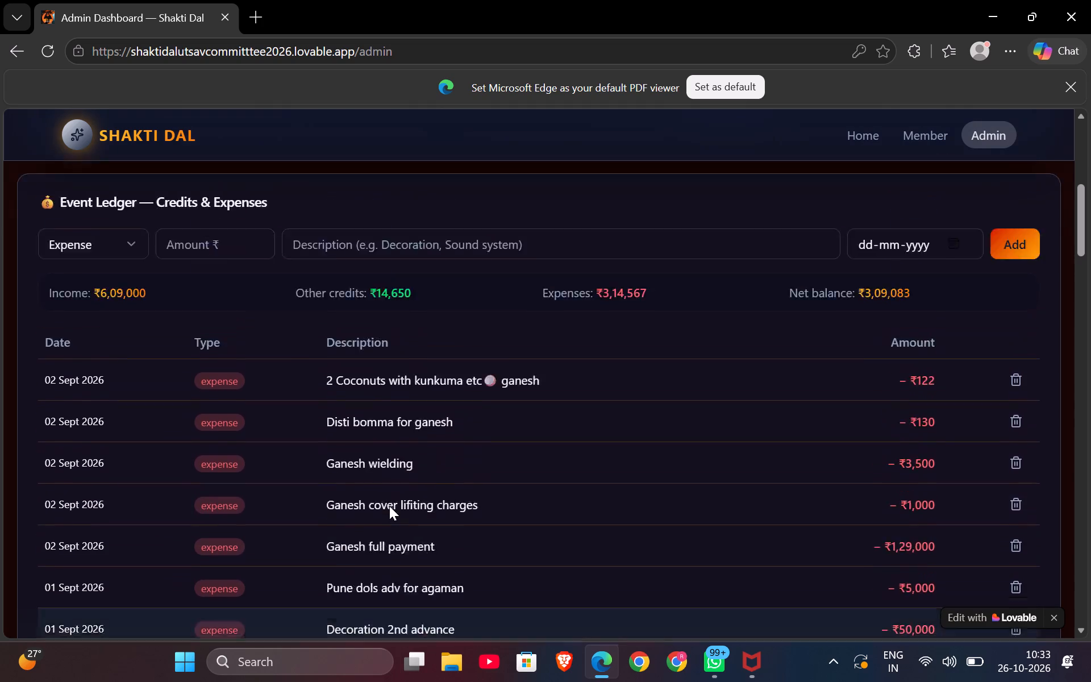
pyautogui.scroll(1, 389, 506)
# Read through the event ledger's expenses one by one, from the 02 Sept 2026 entries back to the July advances.
pyautogui.scroll(-4, 389, 506)
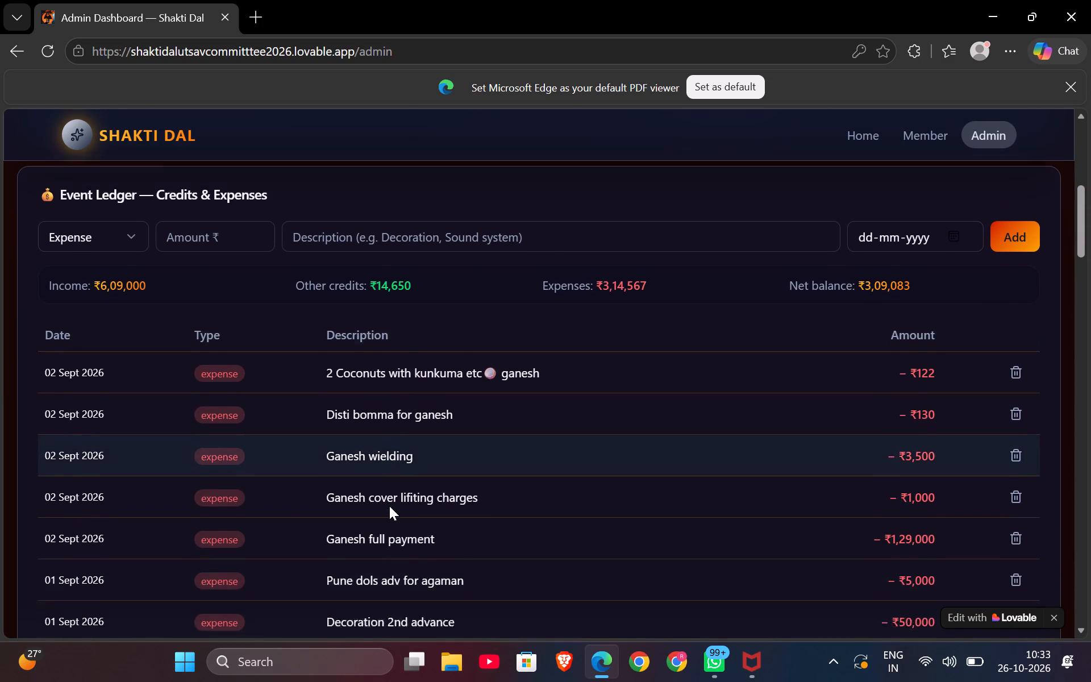
pyautogui.scroll(-2, 389, 506)
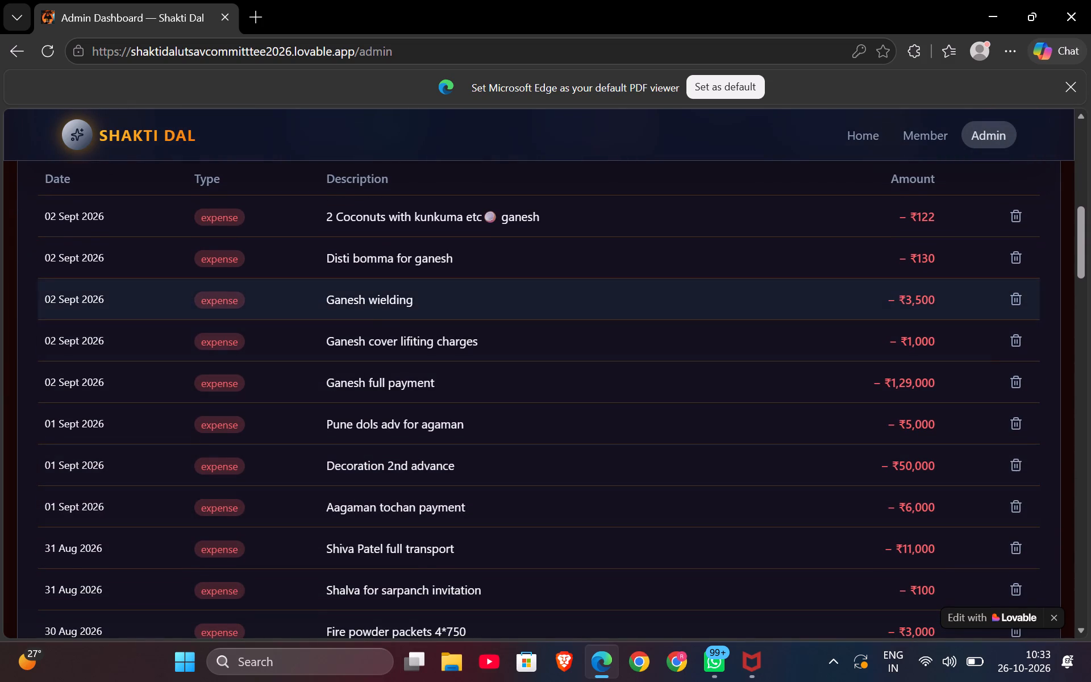
pyautogui.scroll(-1, 442, 363)
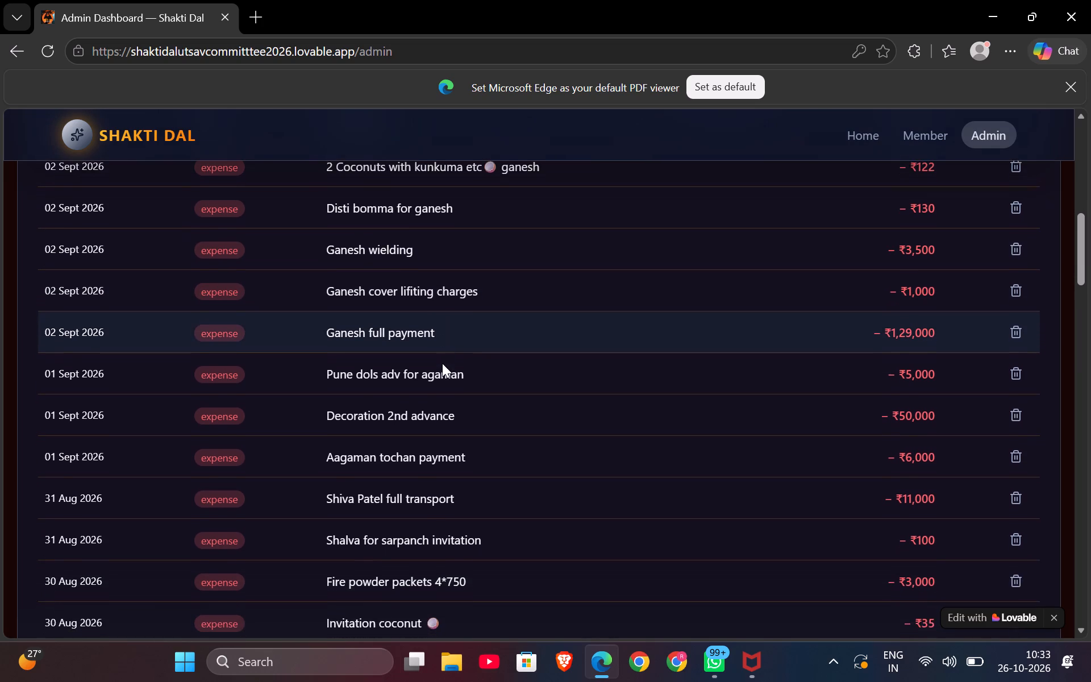
pyautogui.scroll(-1, 442, 363)
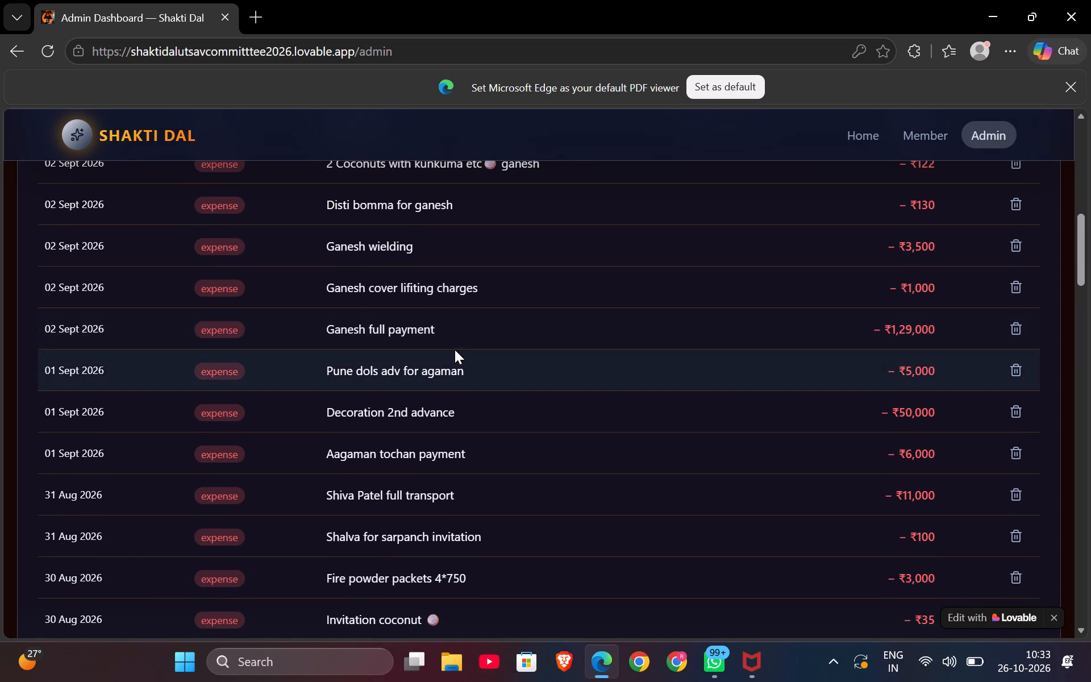
pyautogui.scroll(-1, 455, 350)
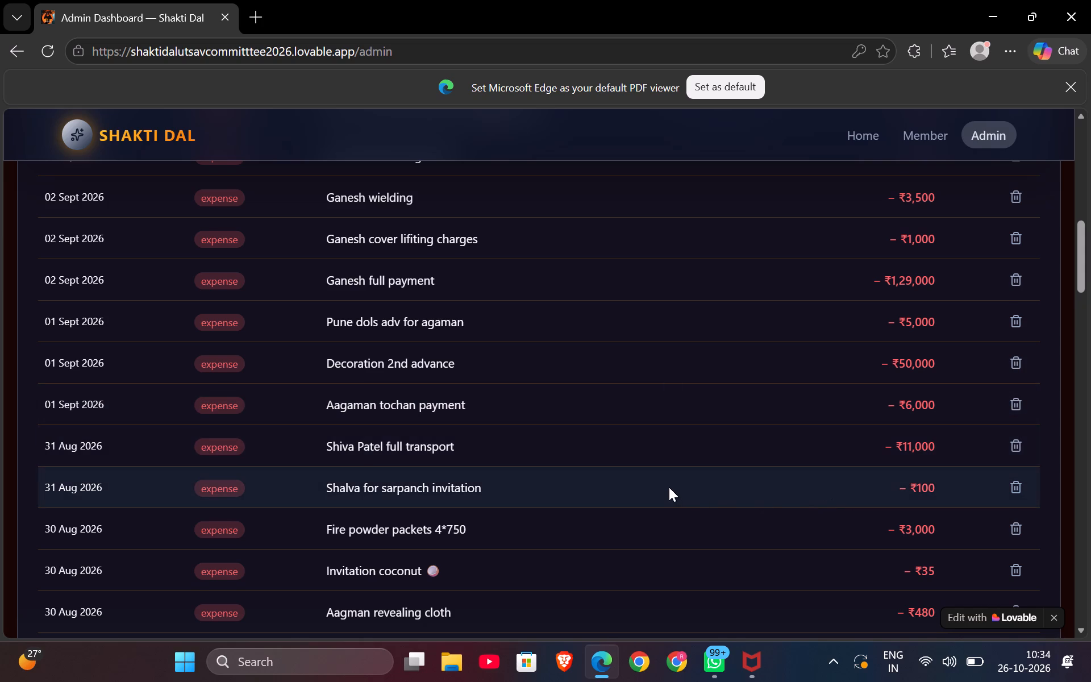
pyautogui.scroll(-1, 669, 487)
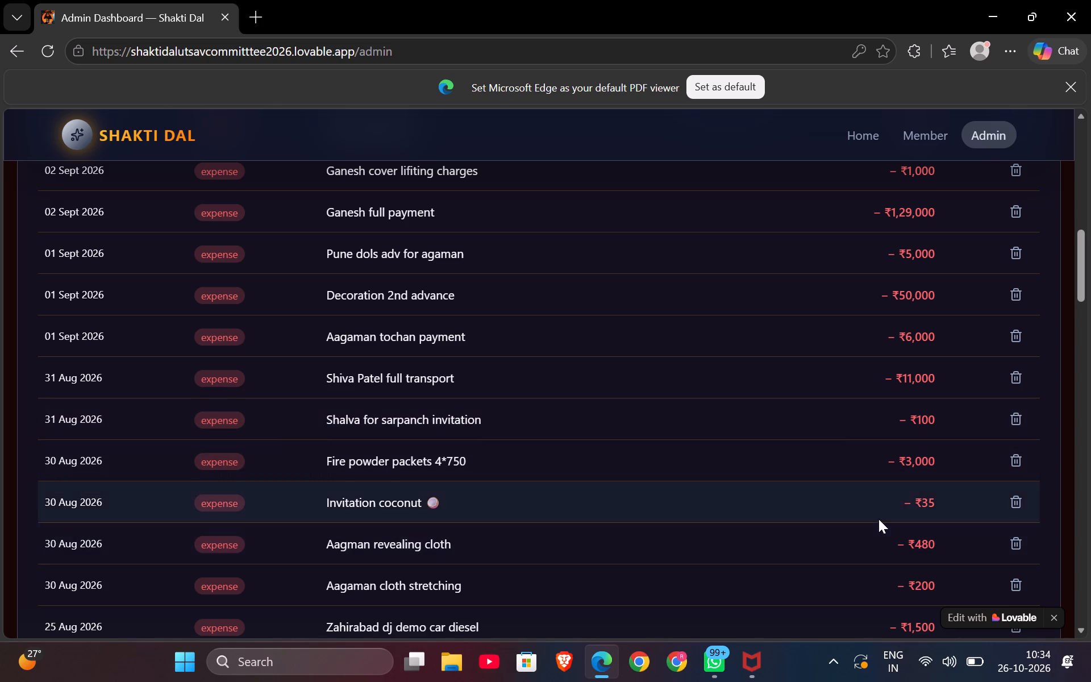
pyautogui.scroll(-2, 878, 519)
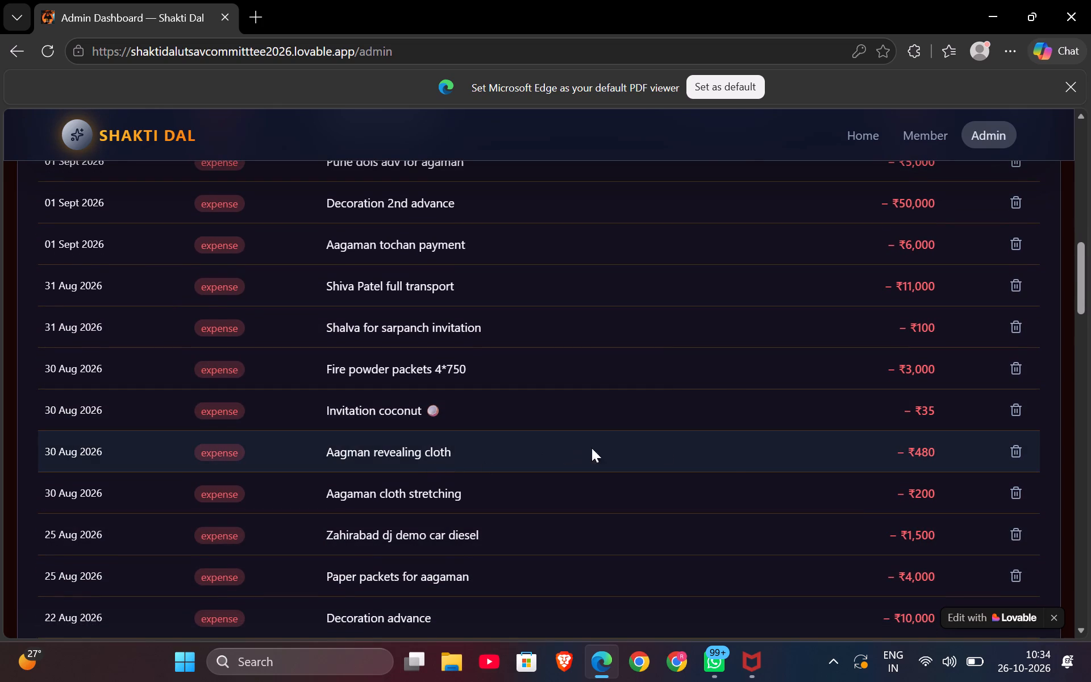
pyautogui.scroll(-1, 802, 484)
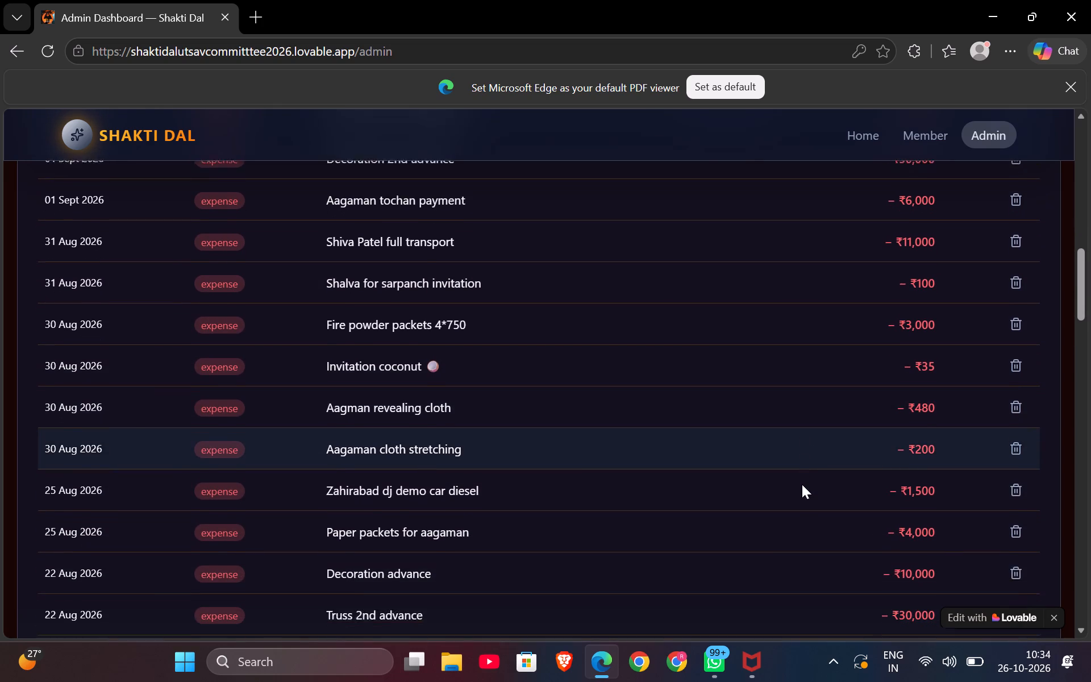
pyautogui.scroll(-1, 802, 484)
pyautogui.scroll(-1, 538, 491)
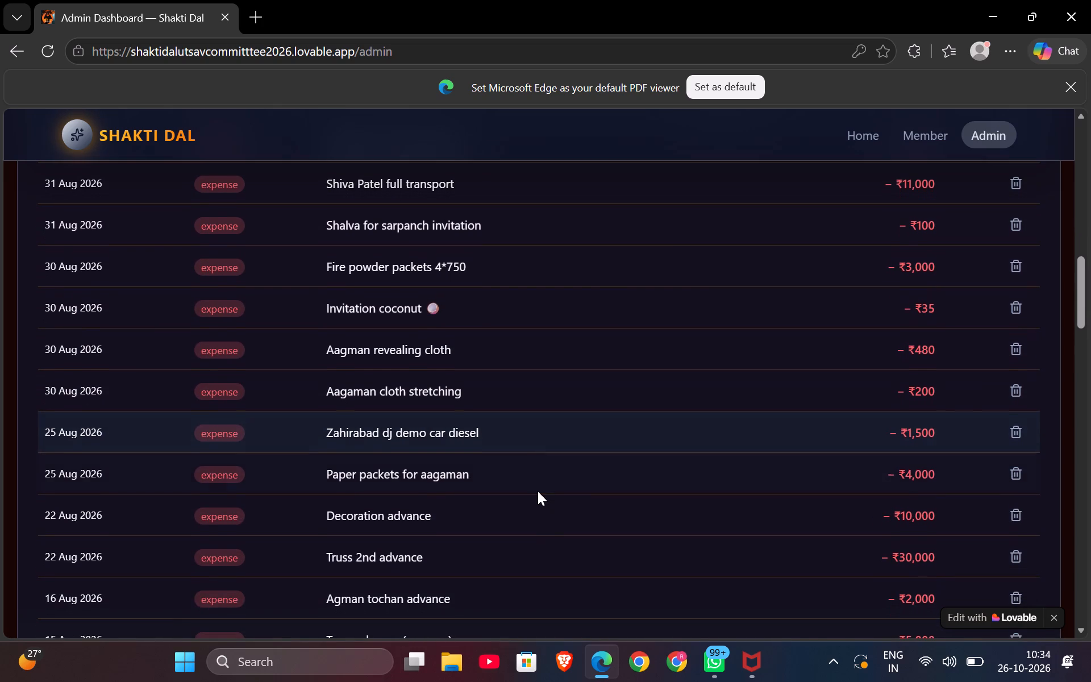
pyautogui.scroll(-1, 615, 496)
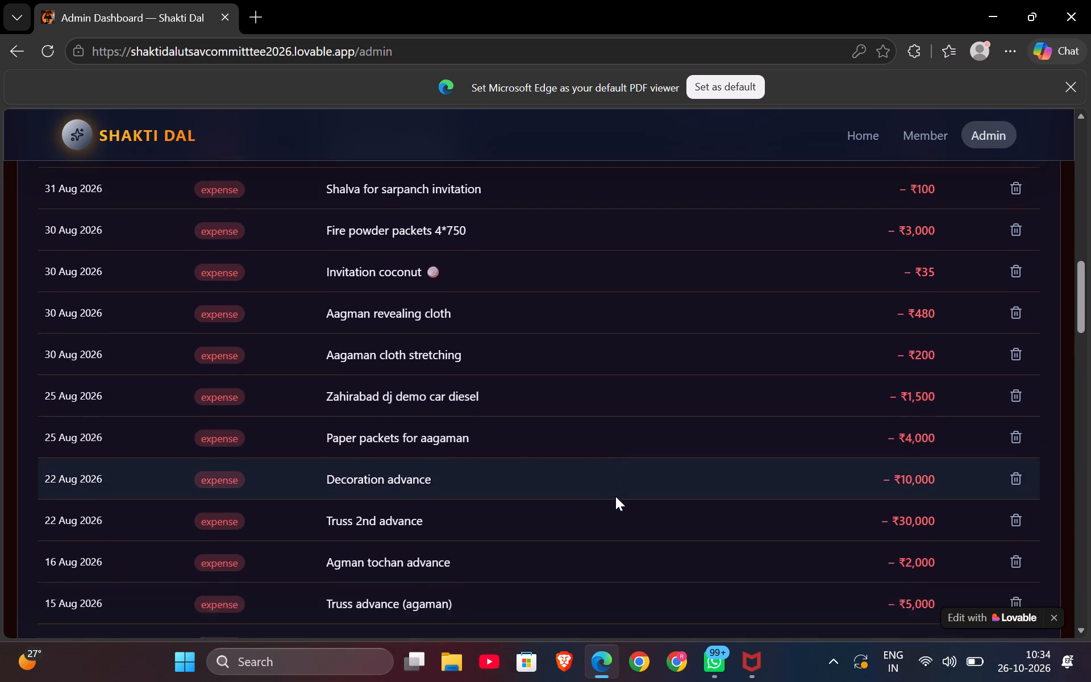
pyautogui.scroll(-1, 615, 496)
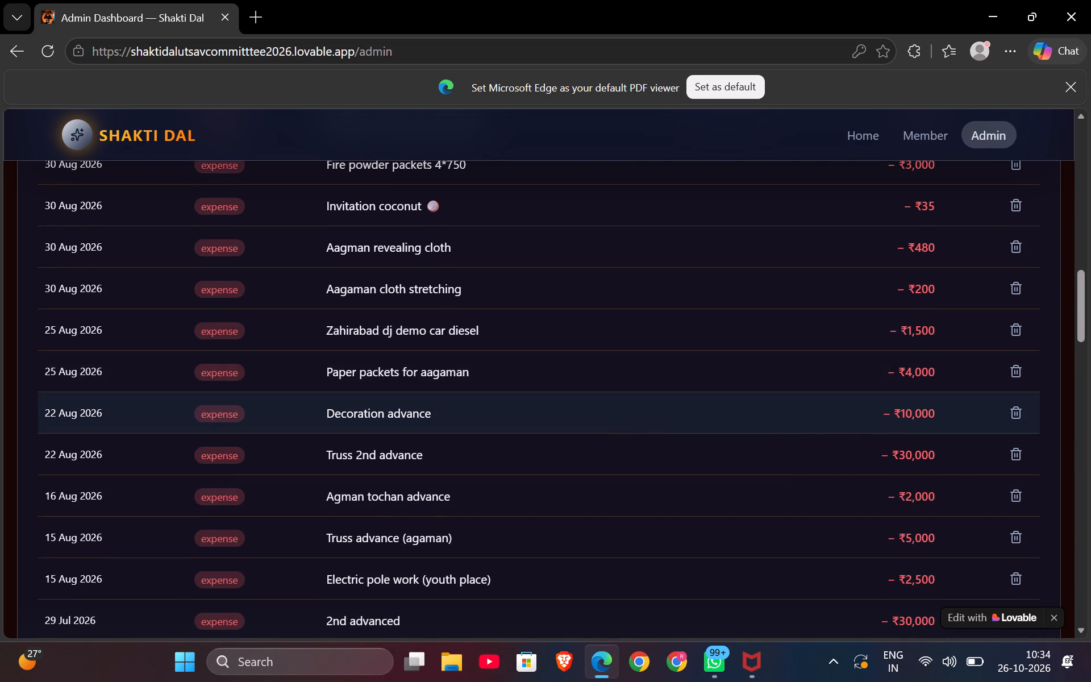
# Recheck the ledger's expense descriptions and amounts from the August entries back up to the ledger summary.
pyautogui.scroll(1, 930, 407)
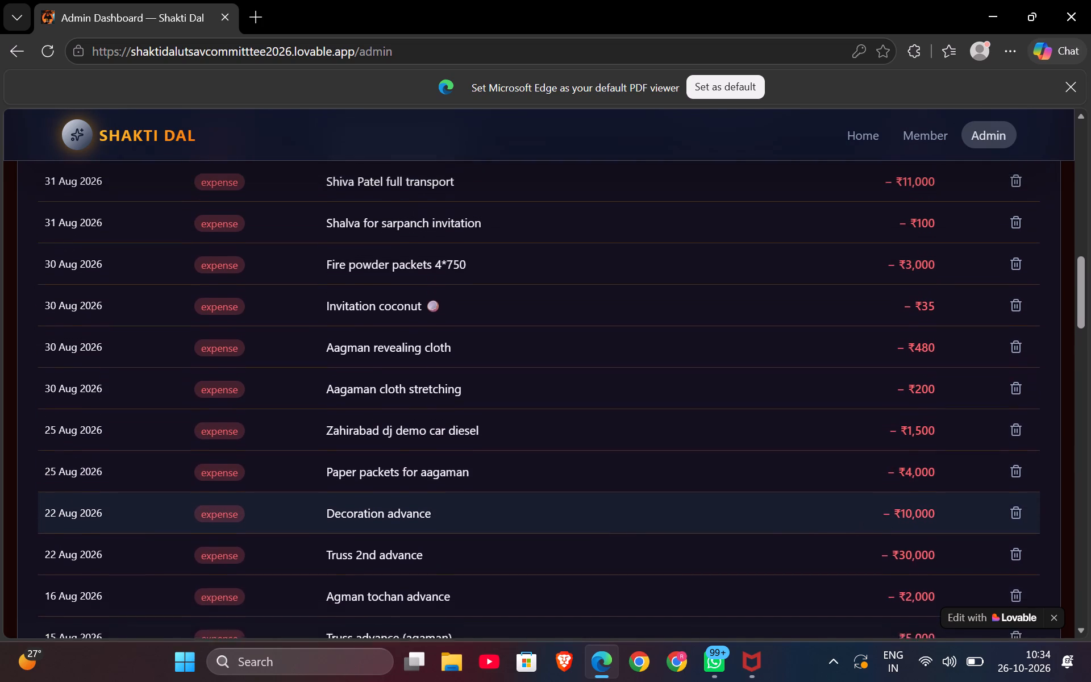
pyautogui.scroll(5, 930, 407)
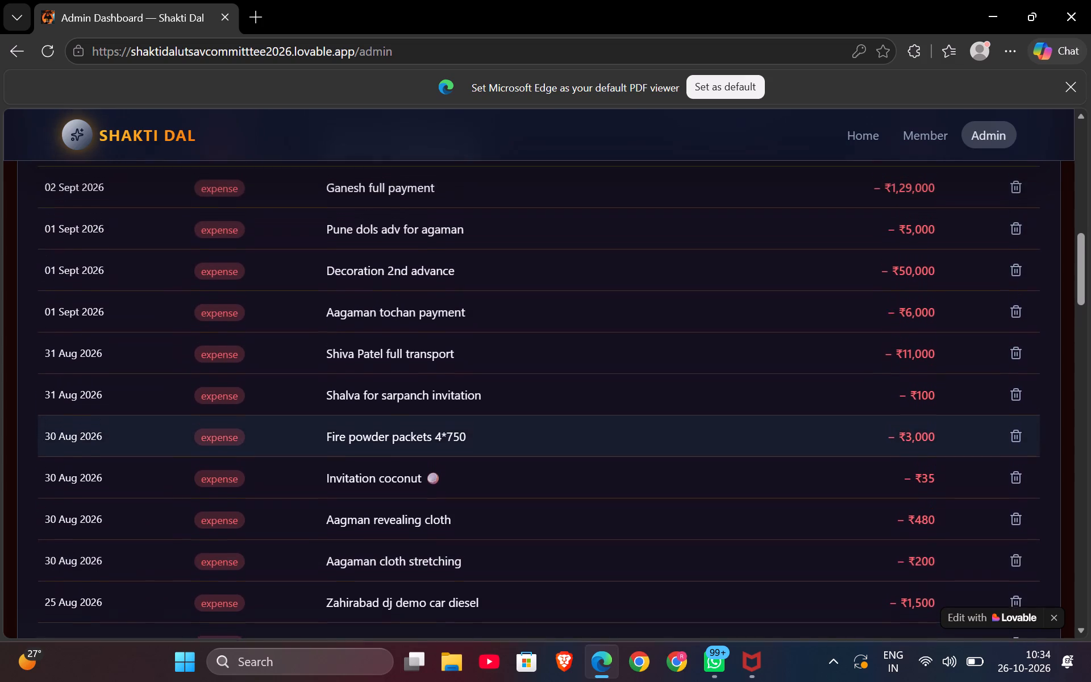
pyautogui.scroll(3, 930, 407)
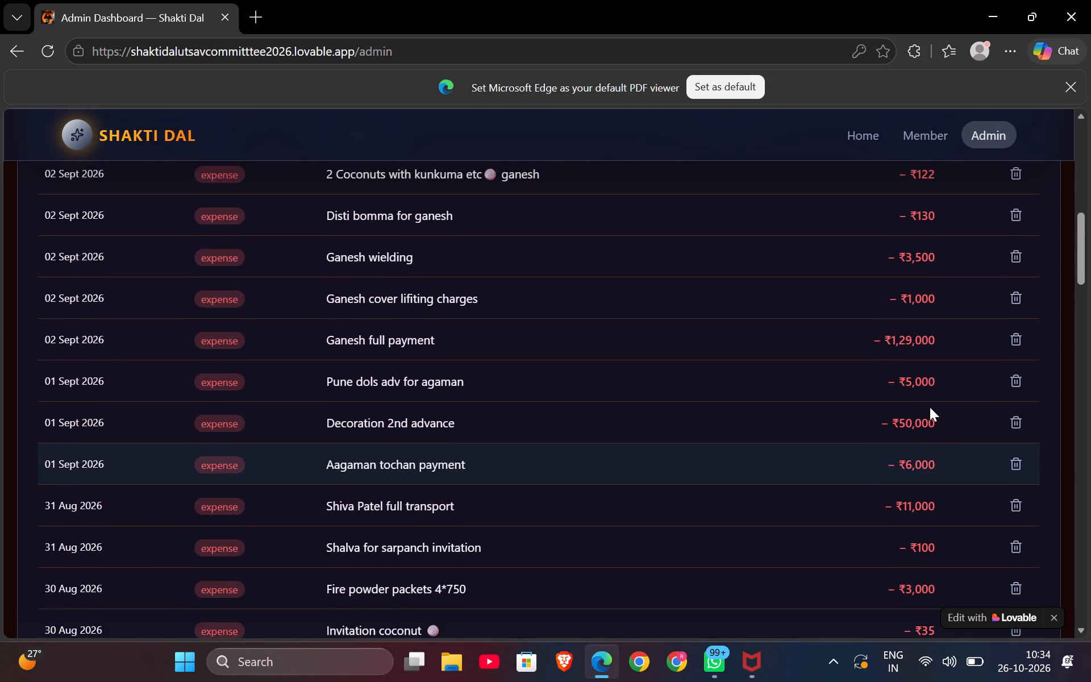
pyautogui.scroll(3, 930, 407)
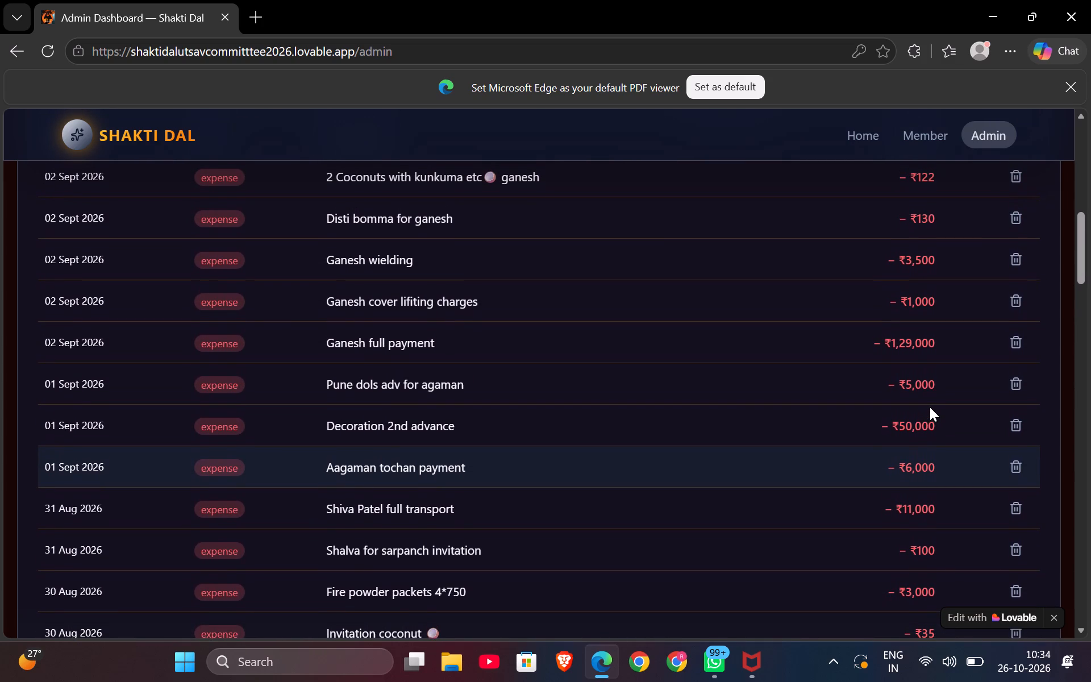
pyautogui.scroll(1, 930, 407)
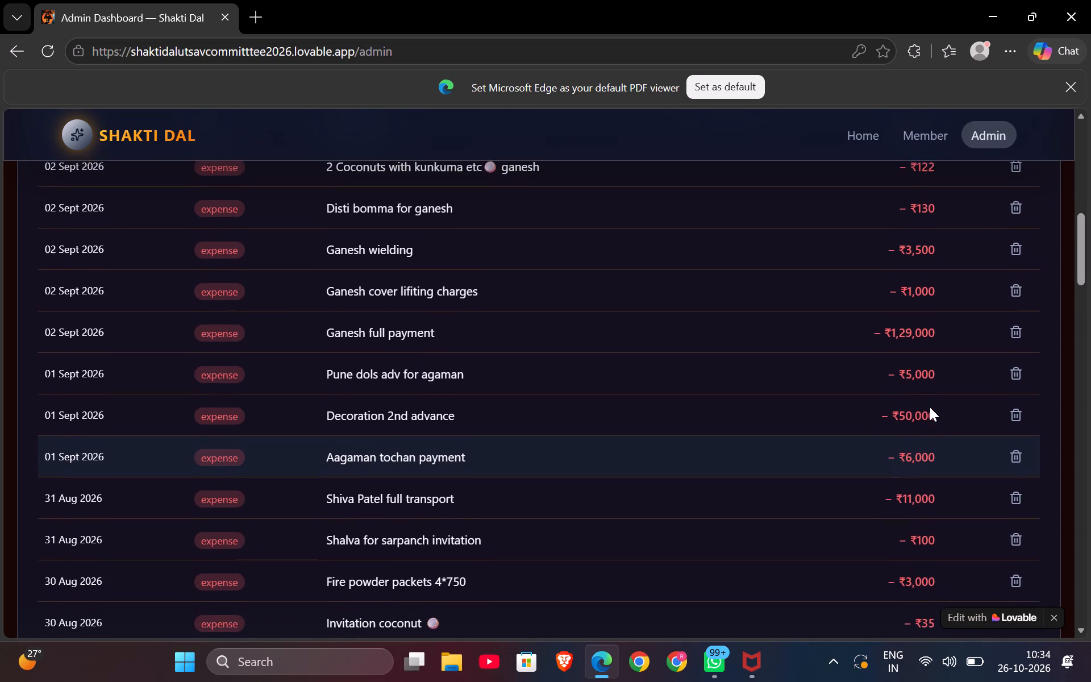
pyautogui.scroll(1, 930, 407)
# Examine the older July and August ledger entries, including the advances and the last year amount credit.
pyautogui.scroll(-1, 930, 407)
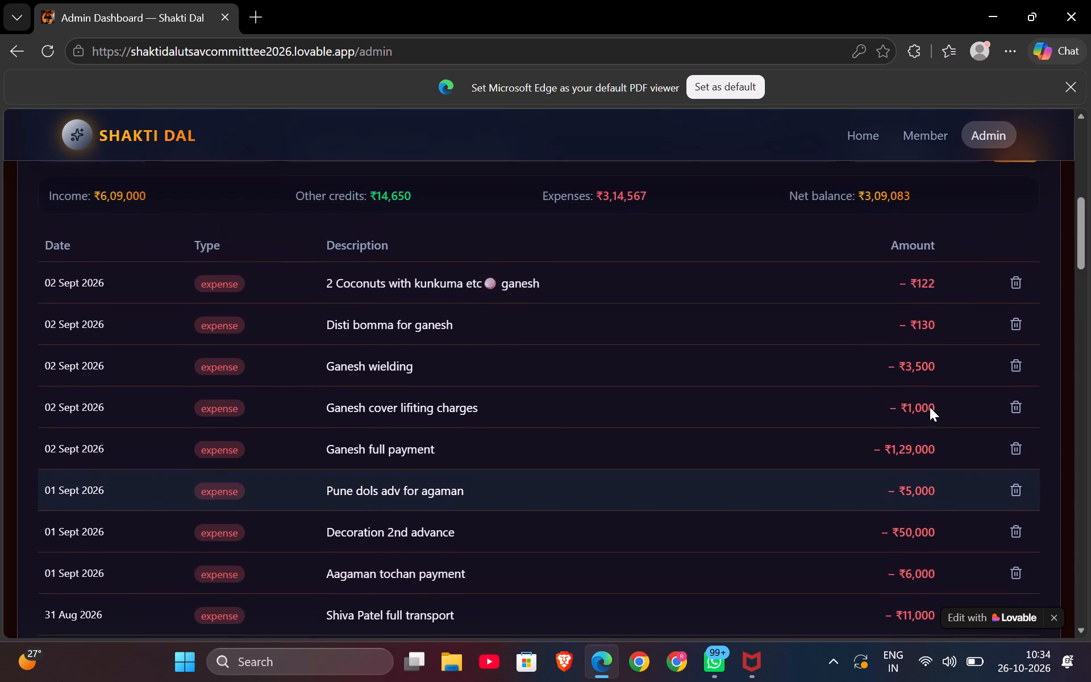
pyautogui.scroll(-3, 930, 407)
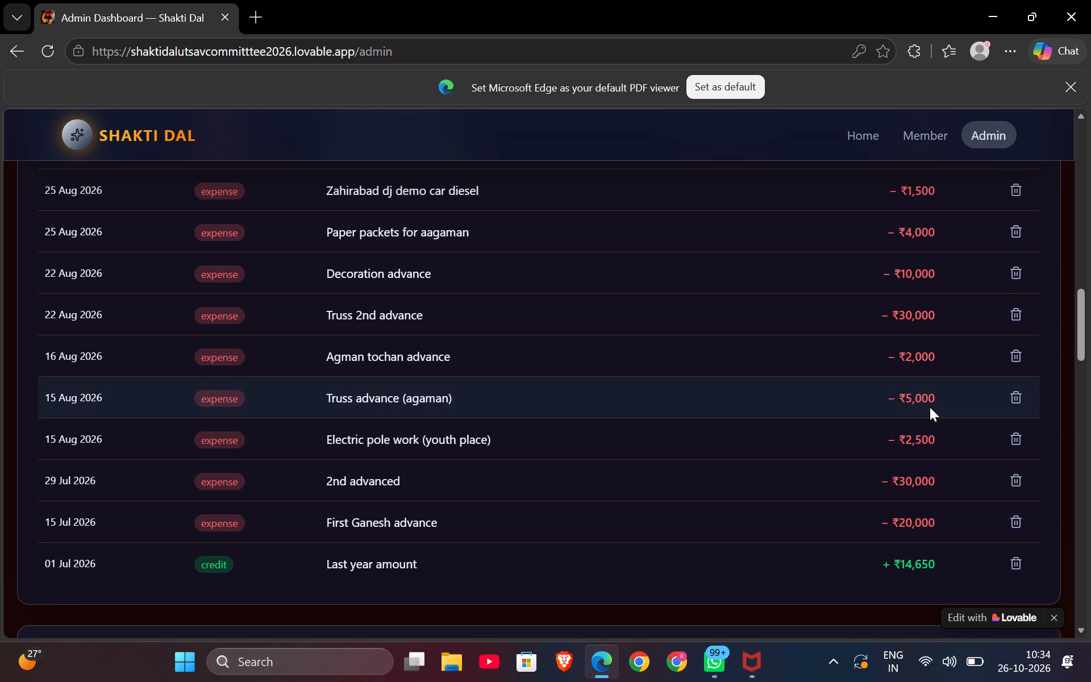
pyautogui.scroll(-1, 930, 407)
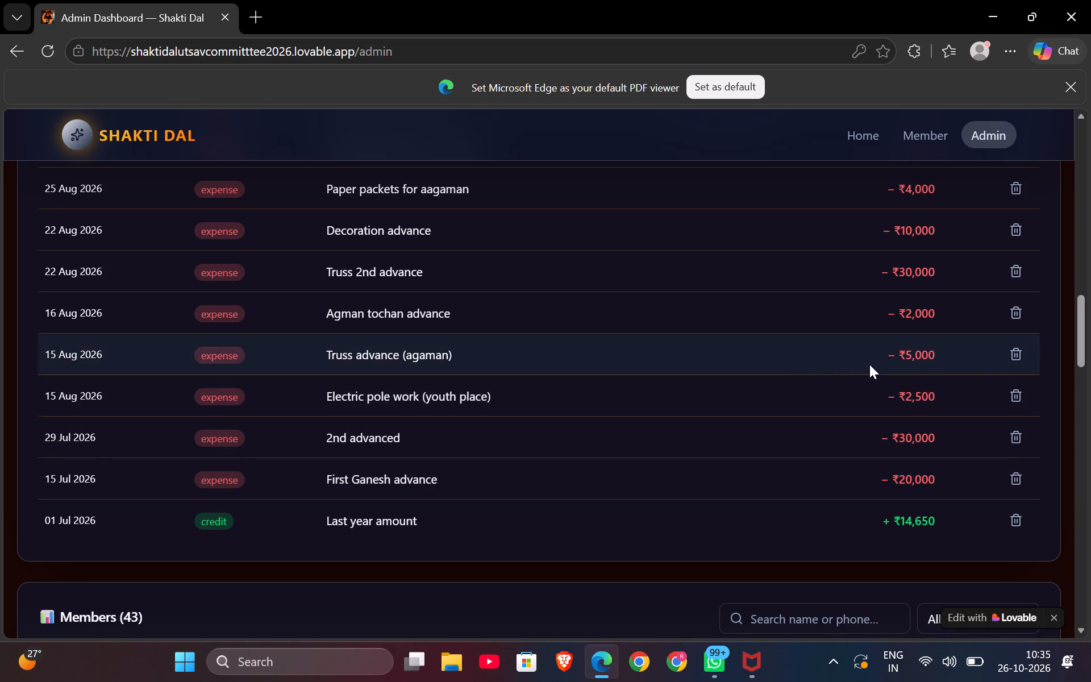
pyautogui.scroll(2, 926, 363)
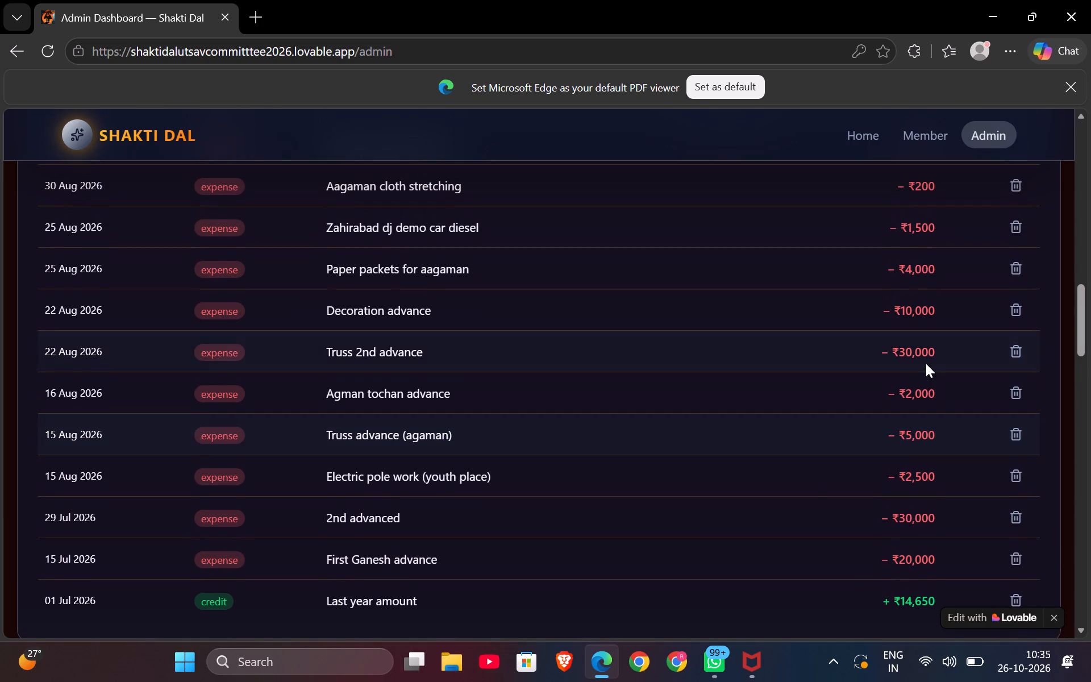
pyautogui.scroll(1, 926, 363)
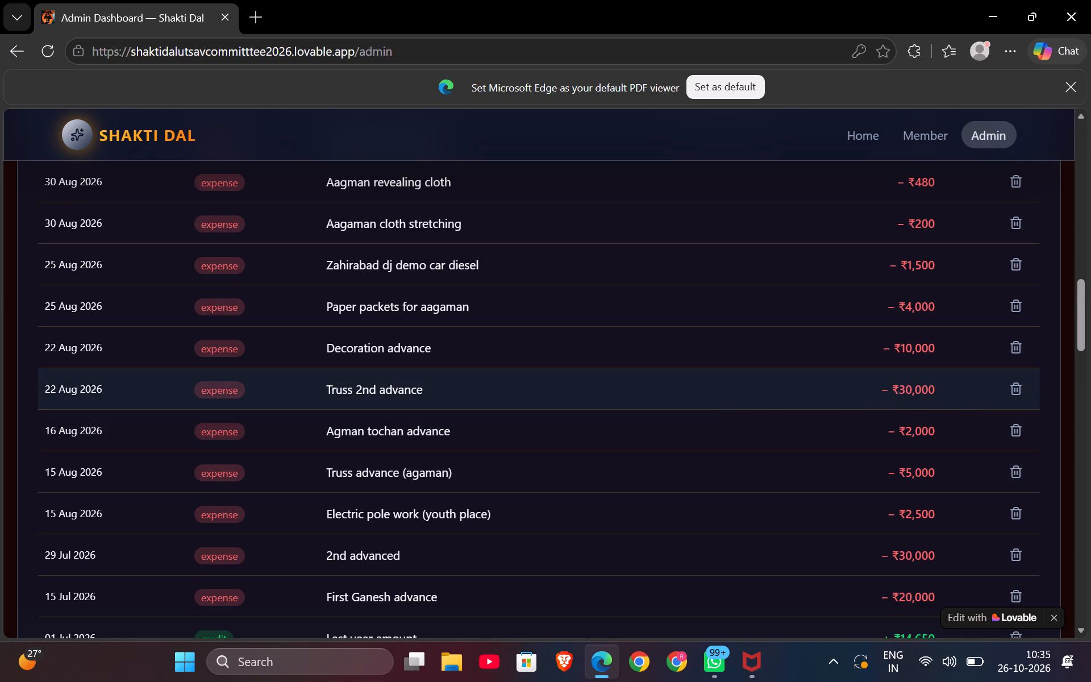
pyautogui.scroll(2, 899, 393)
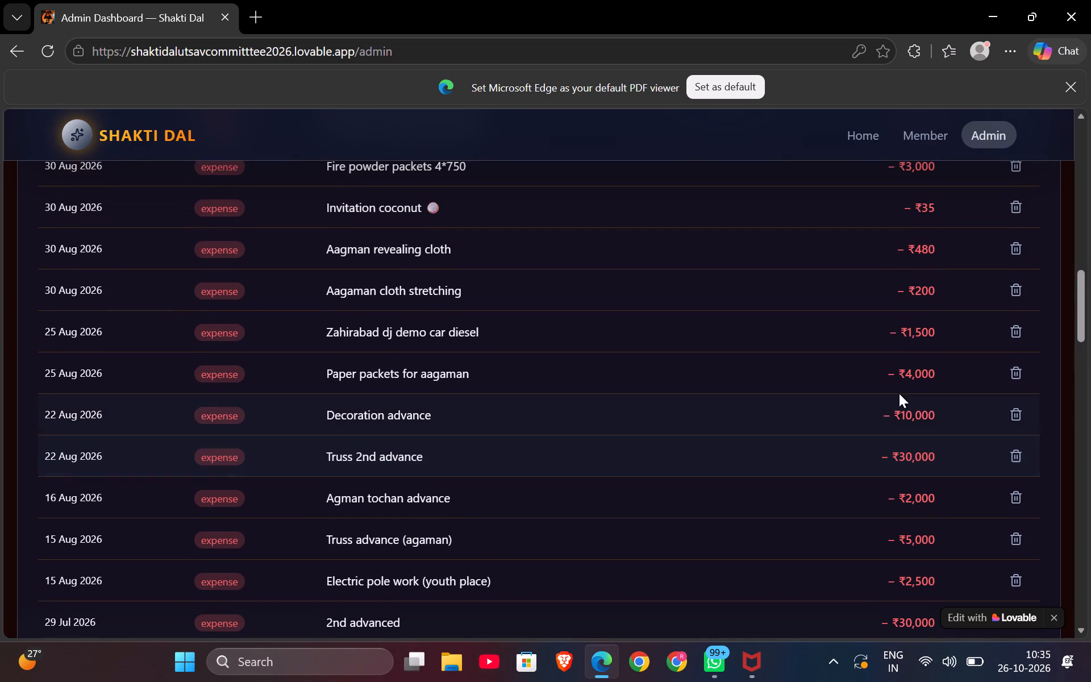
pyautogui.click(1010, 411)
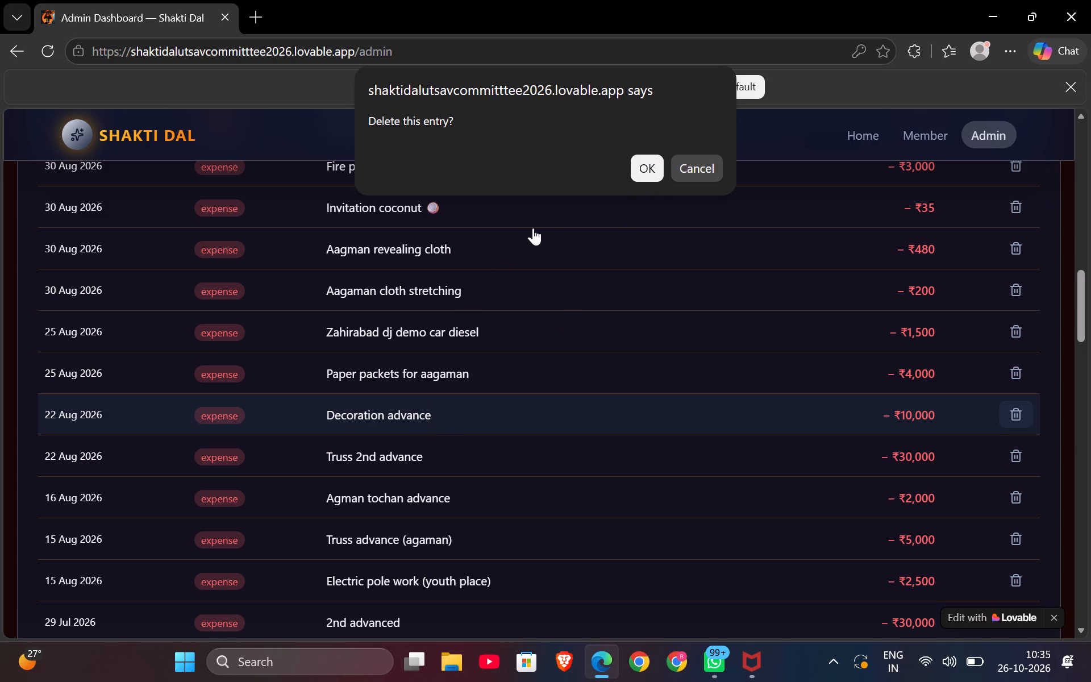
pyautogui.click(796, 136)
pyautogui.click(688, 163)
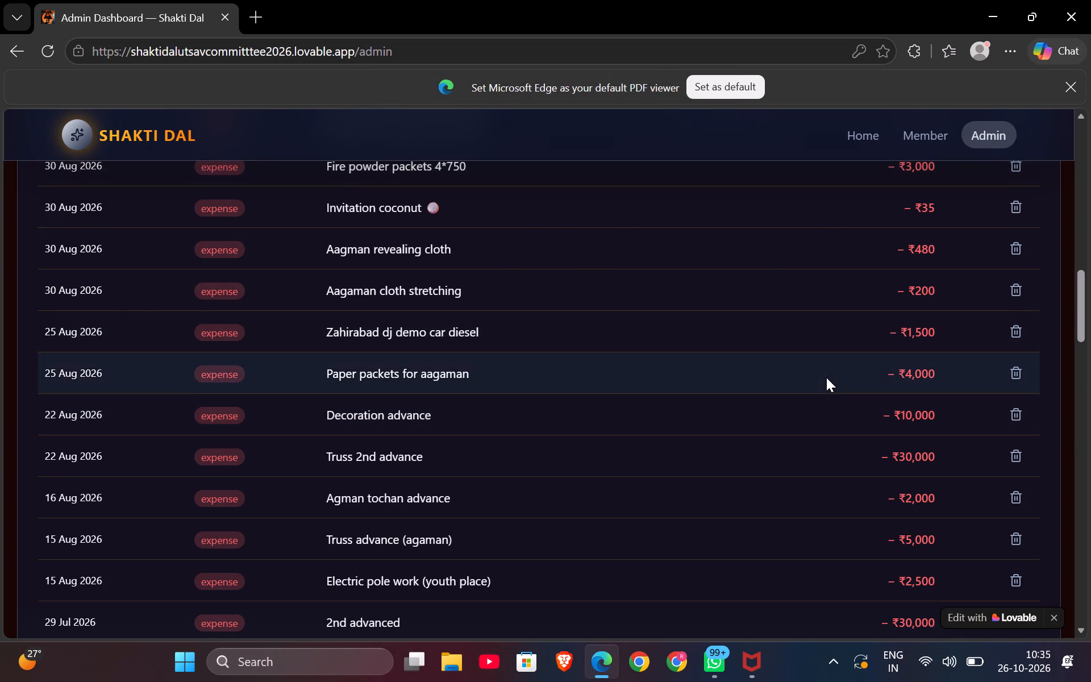
# Review the event ledger from its oldest July entries back up to the dashboard's member counts, members paid, credits, expenses and net balance totals.
pyautogui.scroll(1, 826, 377)
pyautogui.scroll(-5, 826, 377)
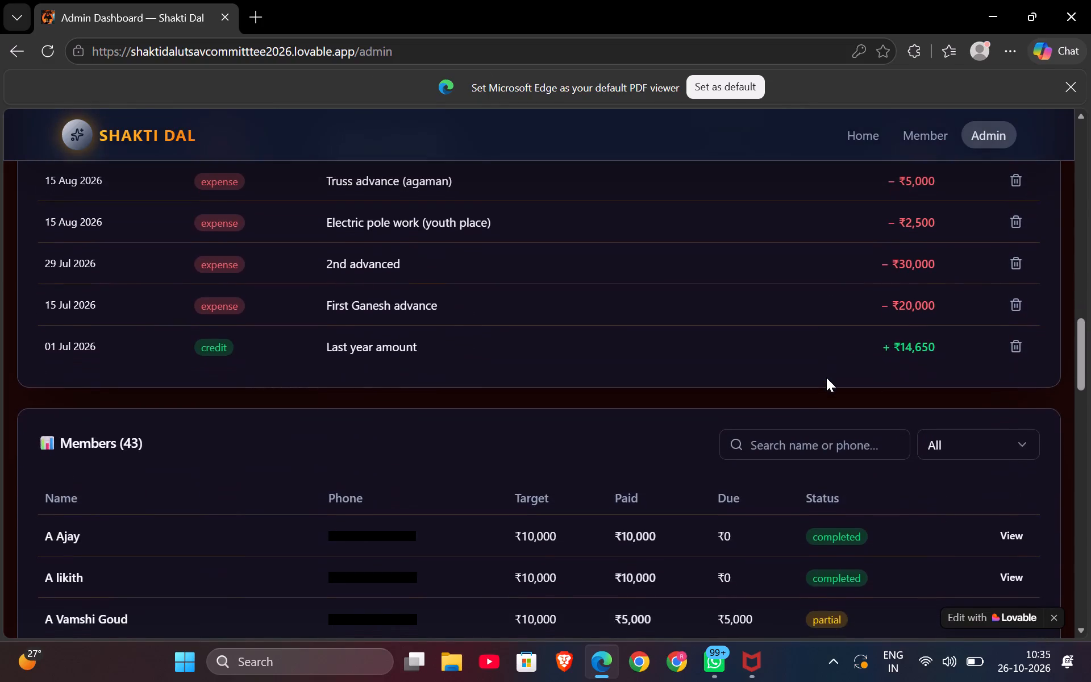
pyautogui.scroll(2, 826, 377)
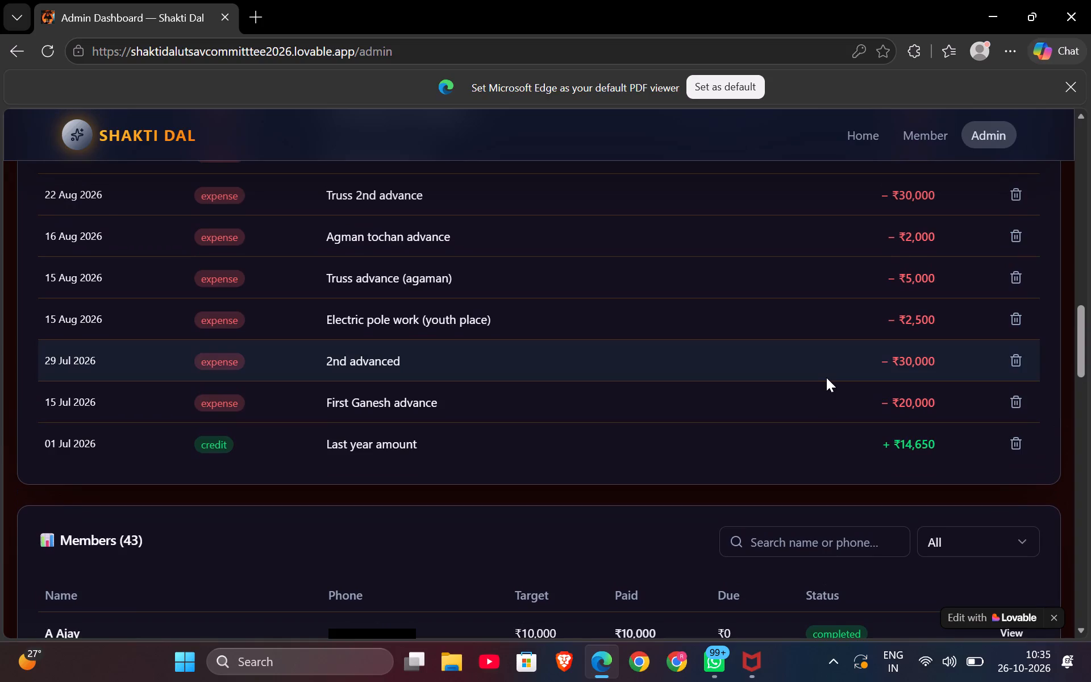
pyautogui.scroll(8, 826, 377)
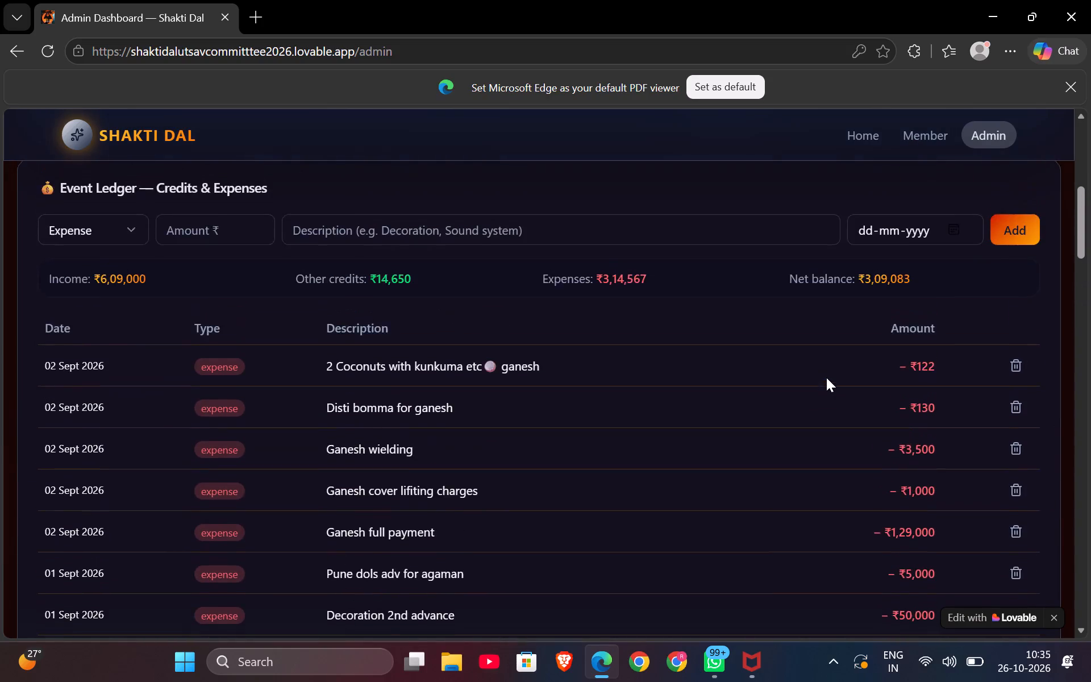
pyautogui.scroll(1, 826, 377)
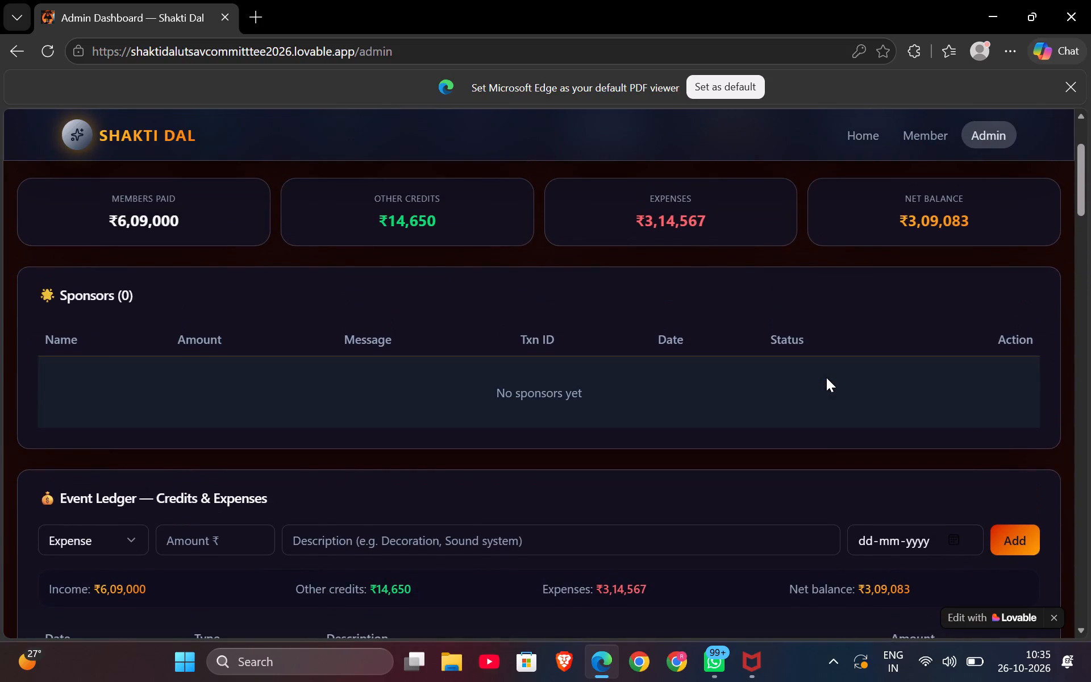
pyautogui.scroll(2, 826, 377)
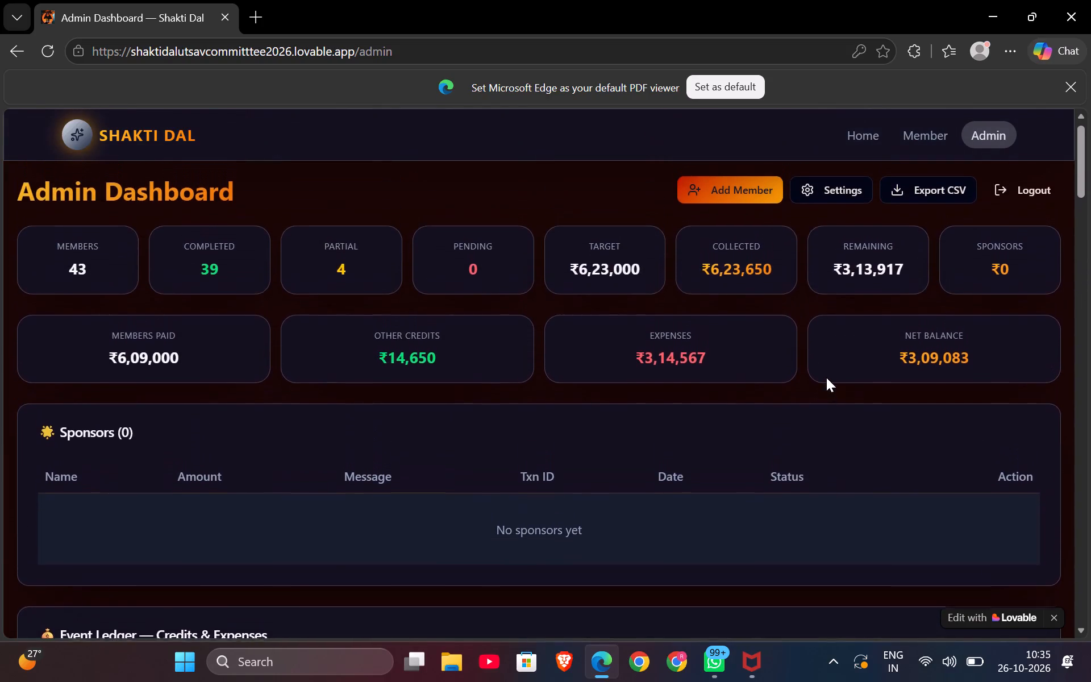
pyautogui.scroll(1, 826, 377)
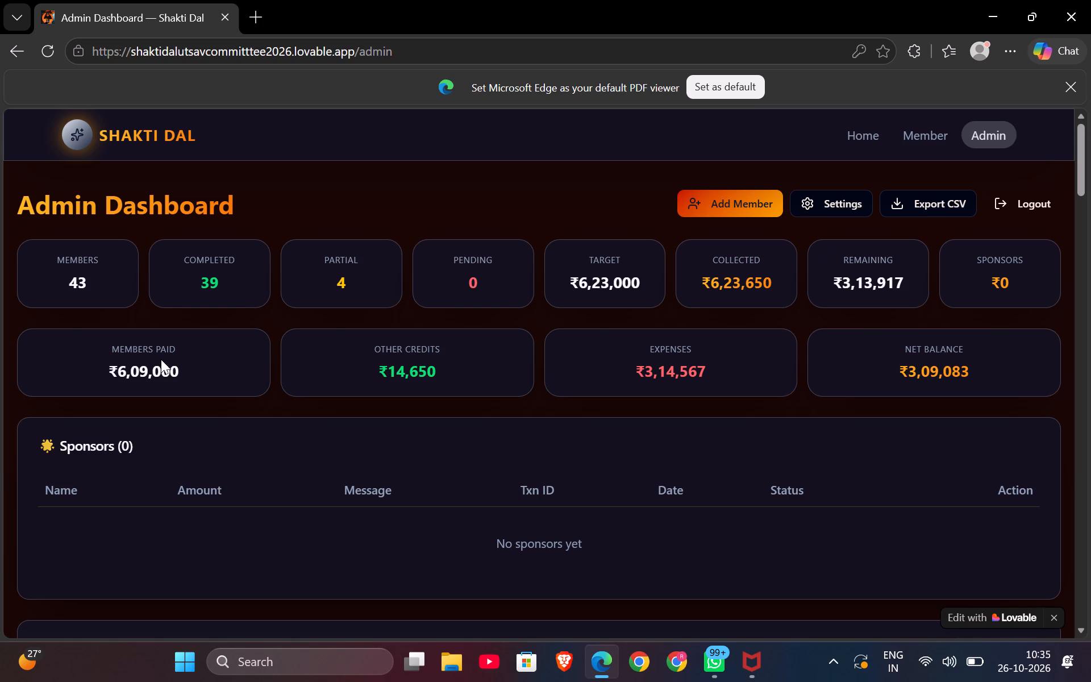
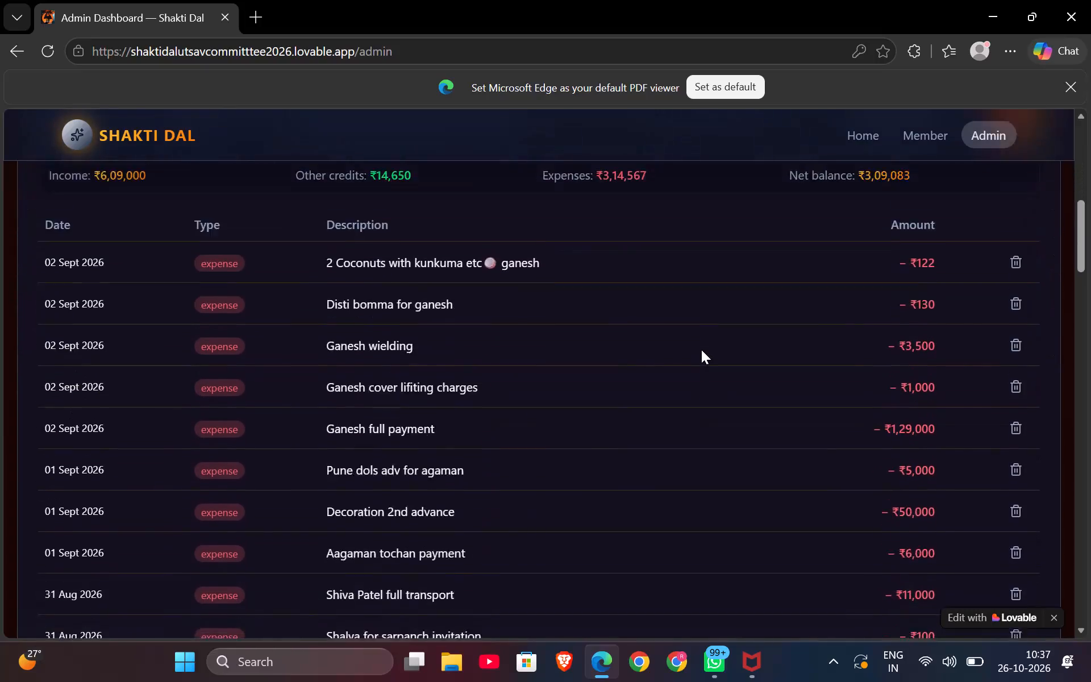
# Review the members list below the event ledger, examining each member's target, paid and due amounts and payment status.
pyautogui.scroll(-7, 701, 350)
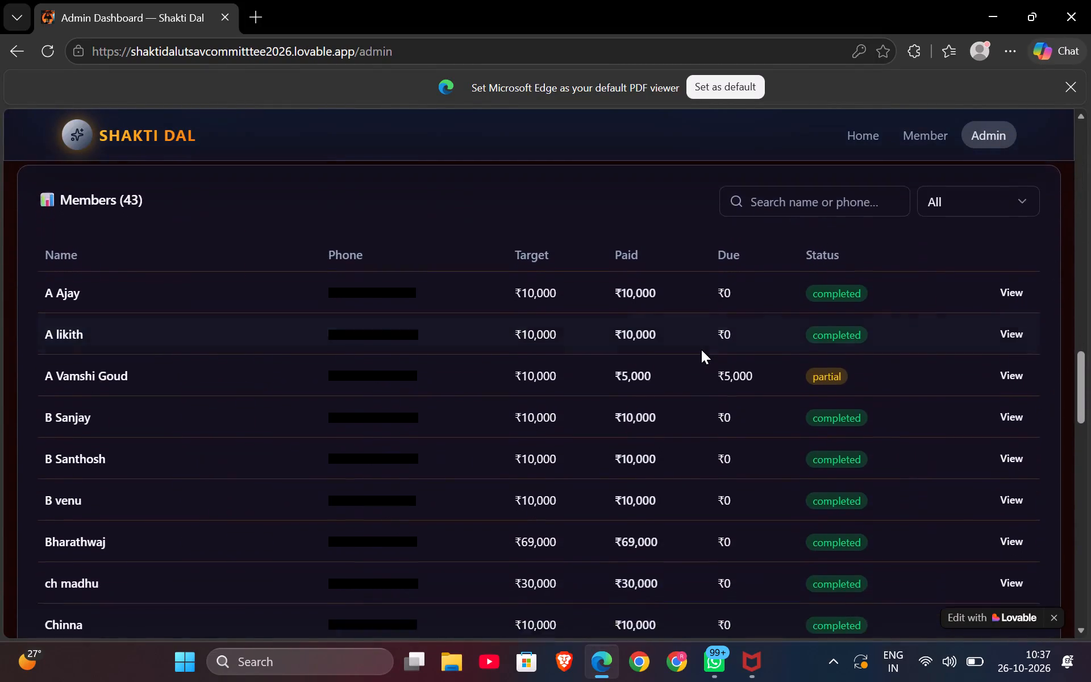
pyautogui.scroll(-1, 701, 350)
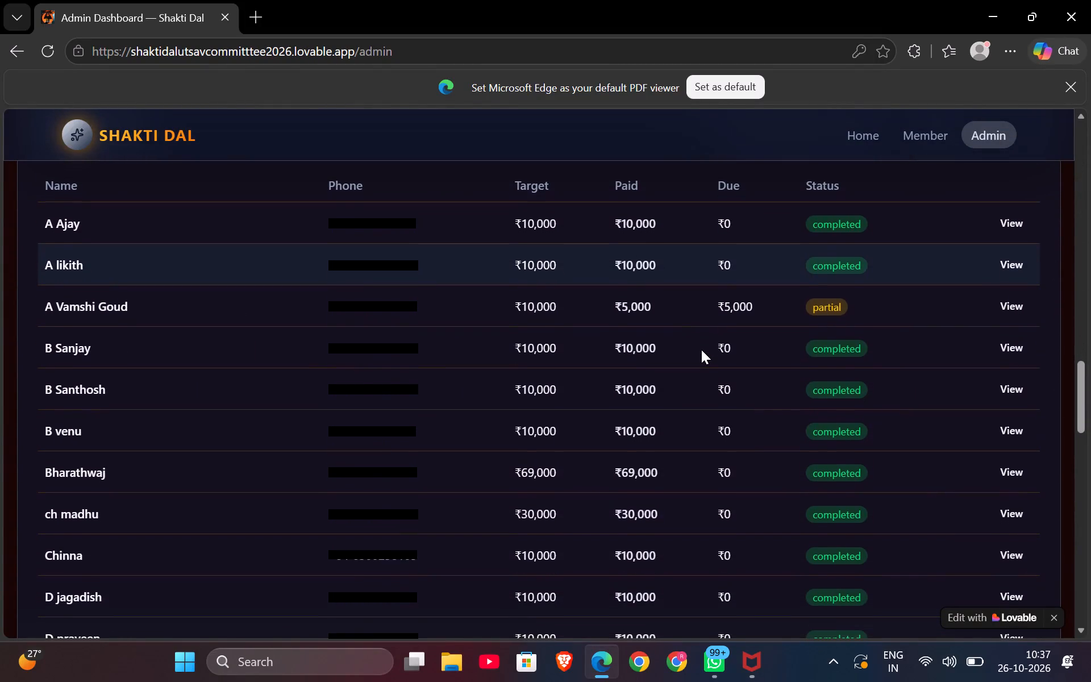
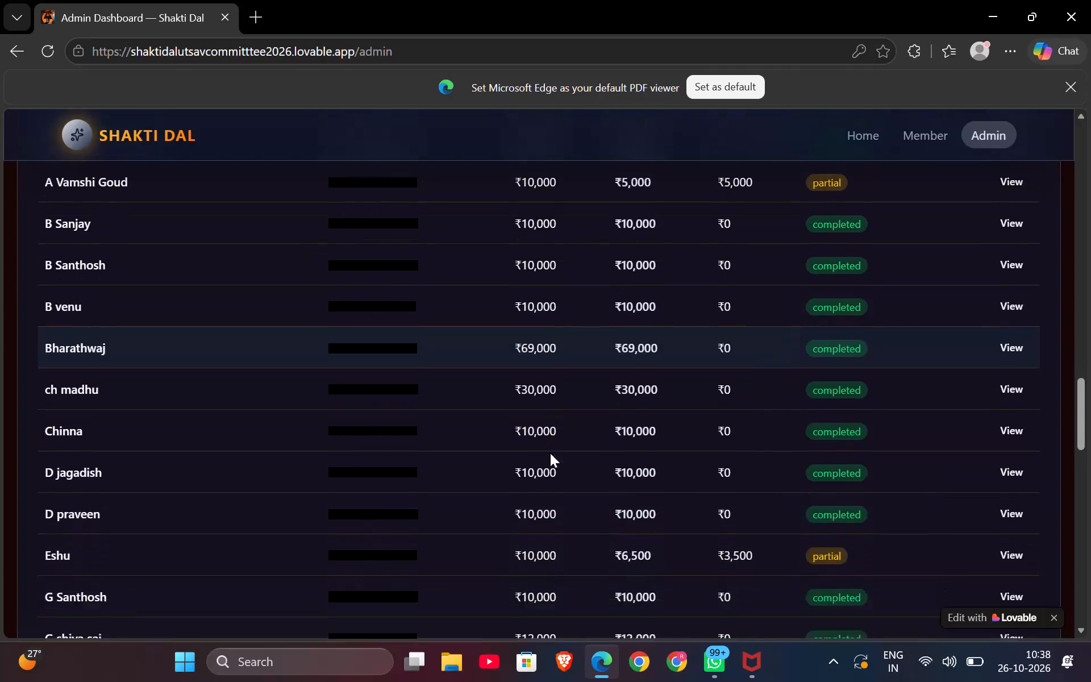
# Continue through the members list, examining each further member's target, paid and due amounts and payment status.
pyautogui.scroll(-1, 550, 453)
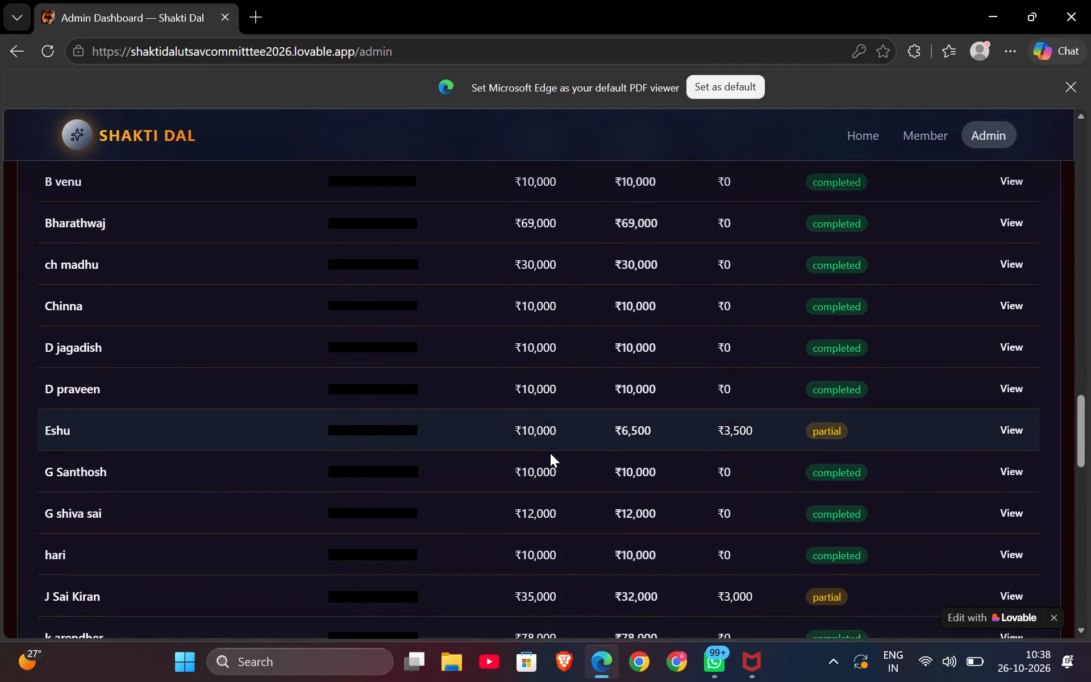
pyautogui.scroll(-3, 550, 453)
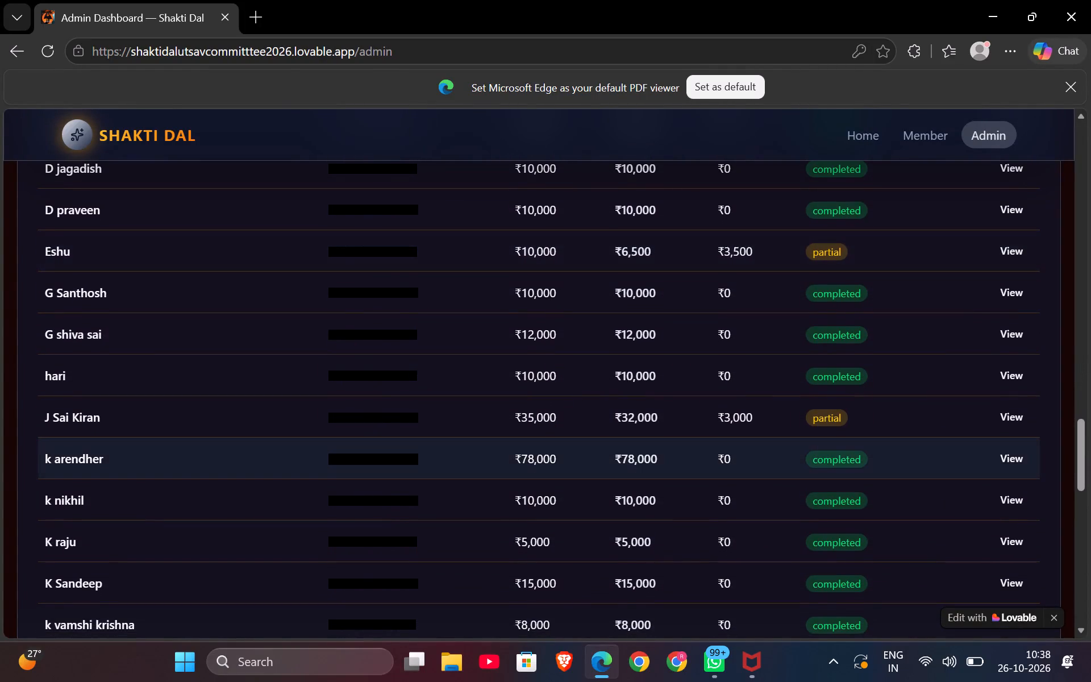
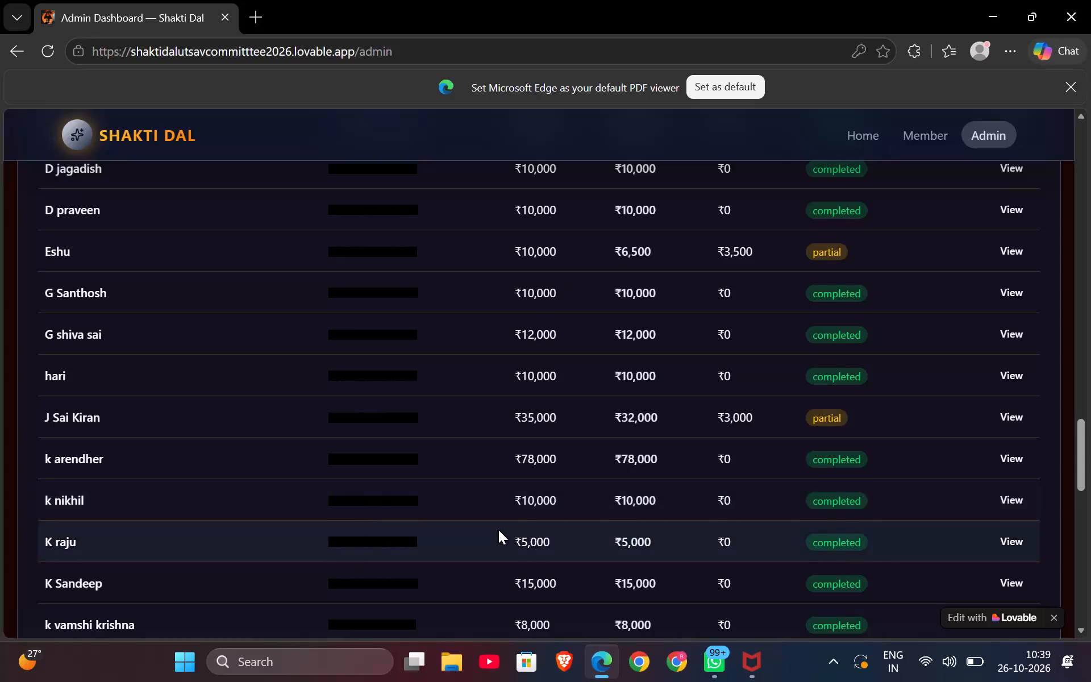
# Examine the target, paid and due amounts and payment status of the members further down the list.
pyautogui.scroll(-1, 498, 530)
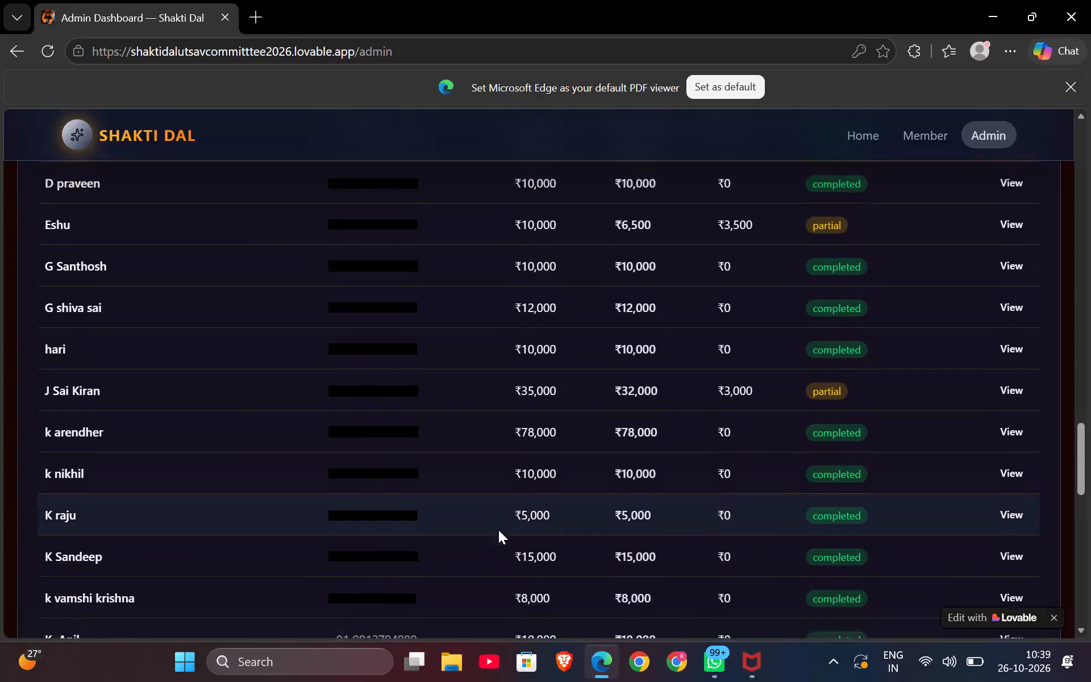
pyautogui.scroll(-3, 498, 530)
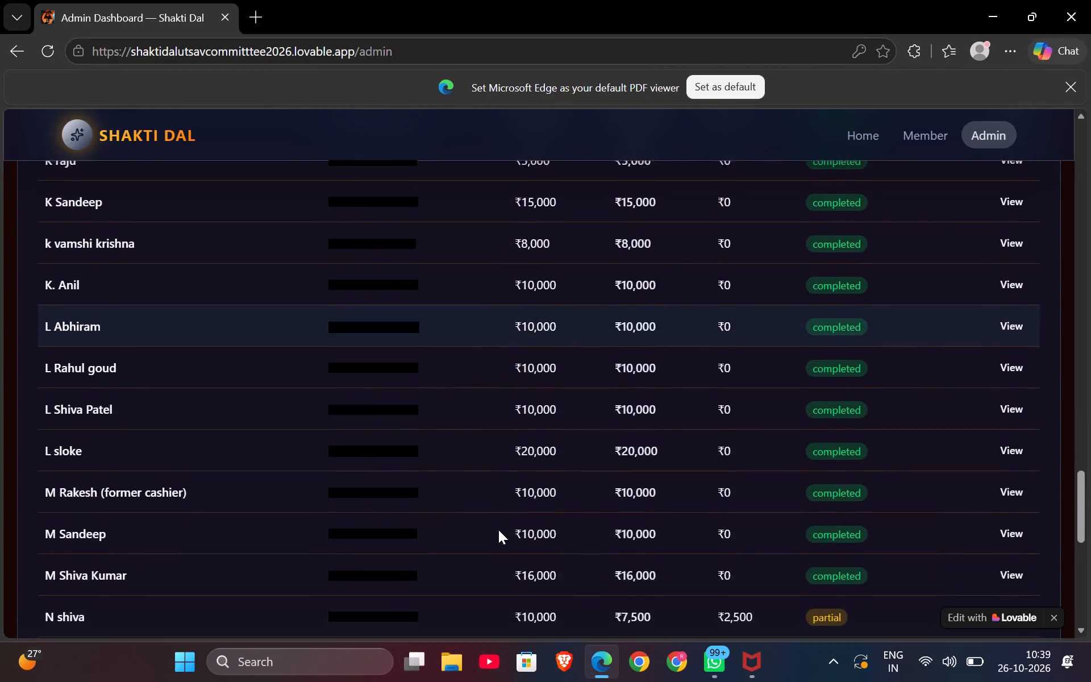
pyautogui.scroll(-2, 498, 530)
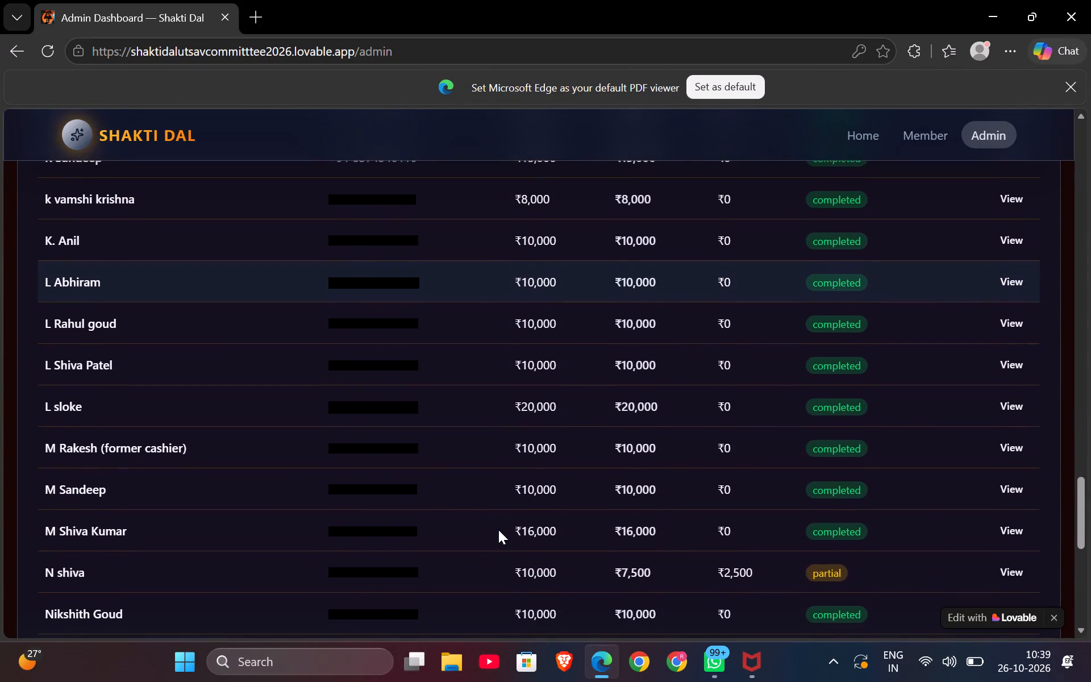
pyautogui.scroll(-1, 498, 530)
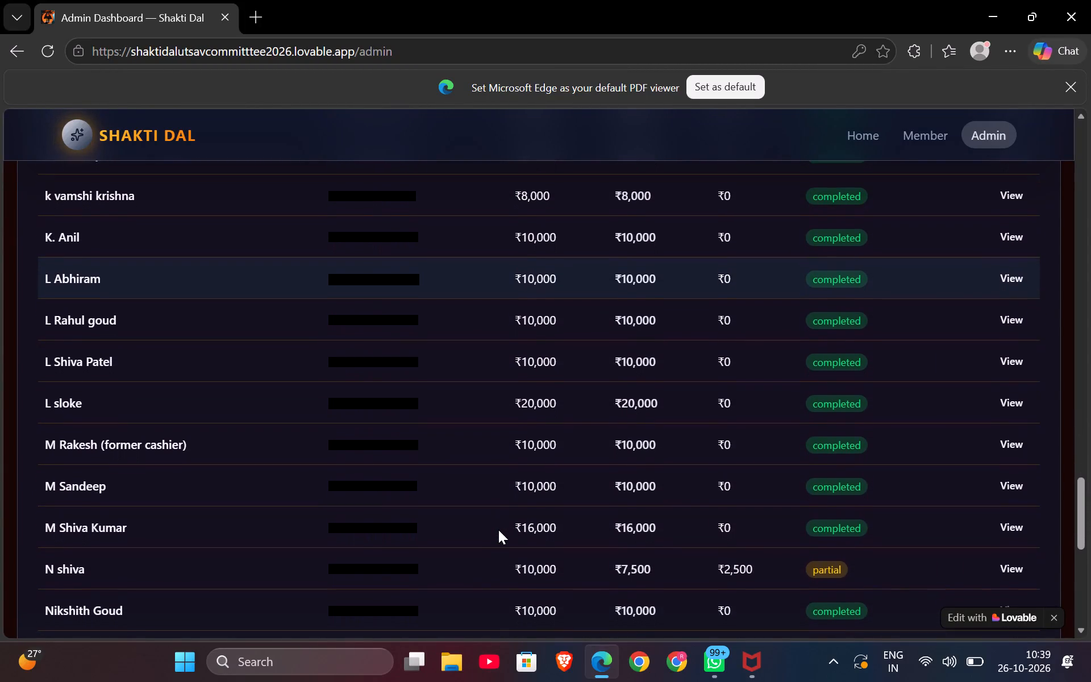
pyautogui.scroll(-1, 498, 530)
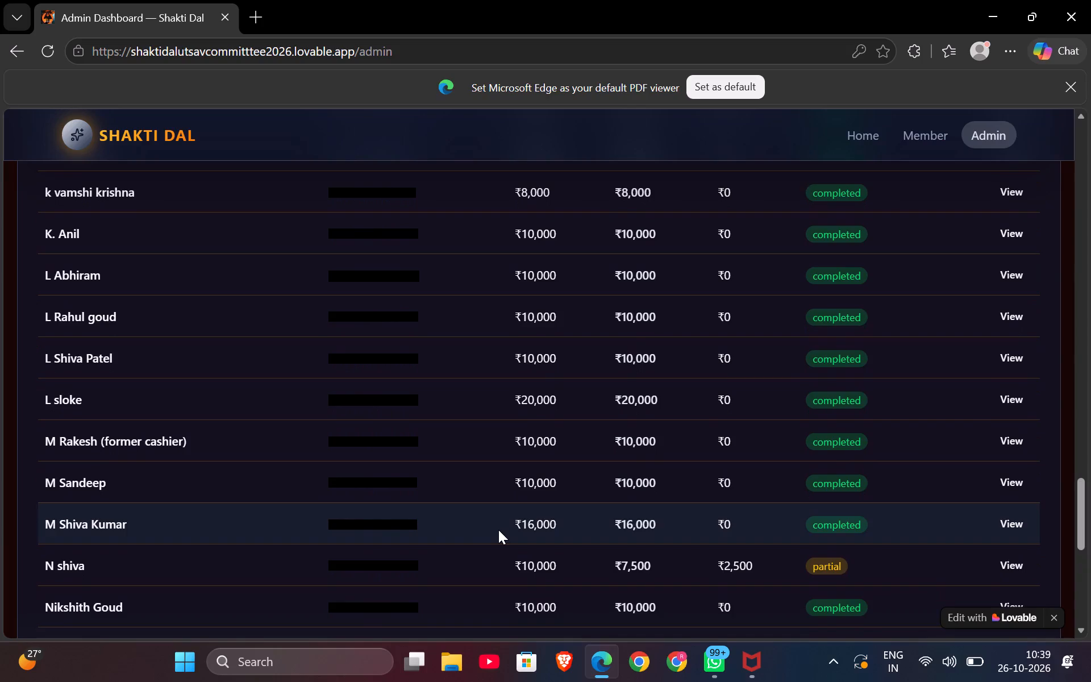
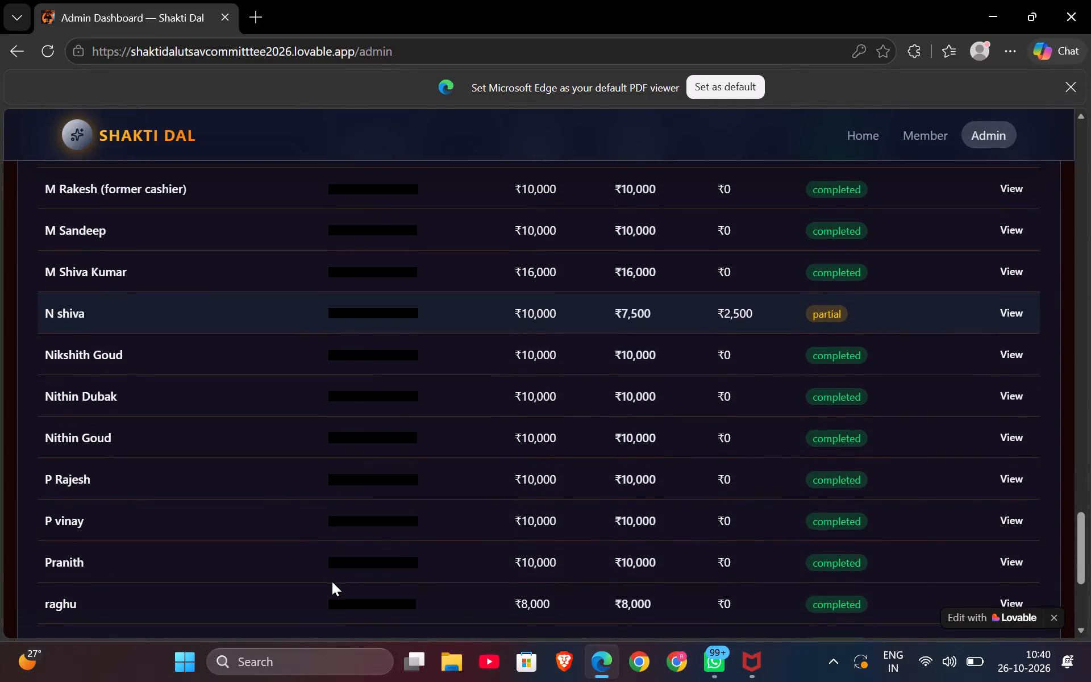
# Examine the target, paid and due amounts and payment status of the members near the end of the list.
pyautogui.scroll(-4, 332, 581)
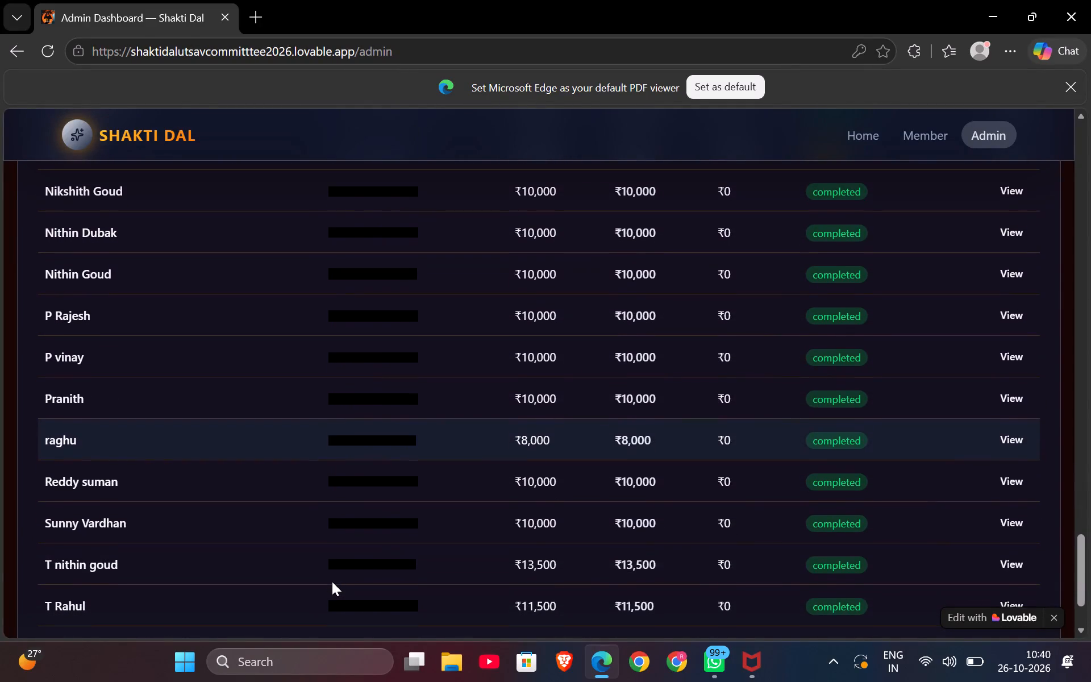
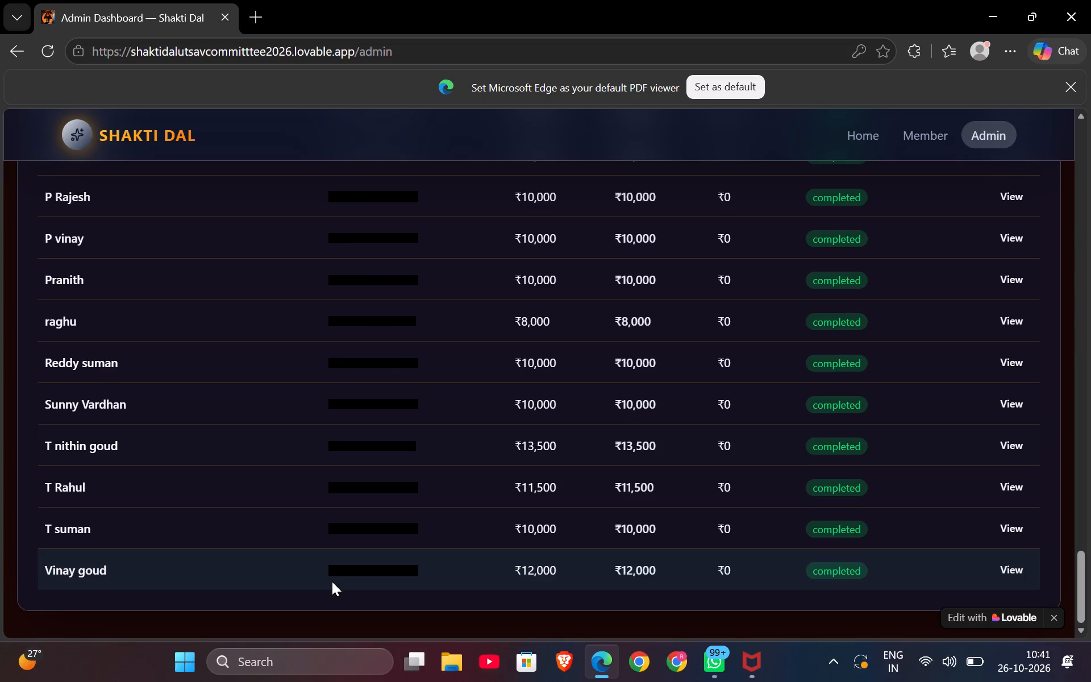
# Return to the top of the admin dashboard and examine the member, collection, expense and net balance totals.
pyautogui.scroll(6, 332, 581)
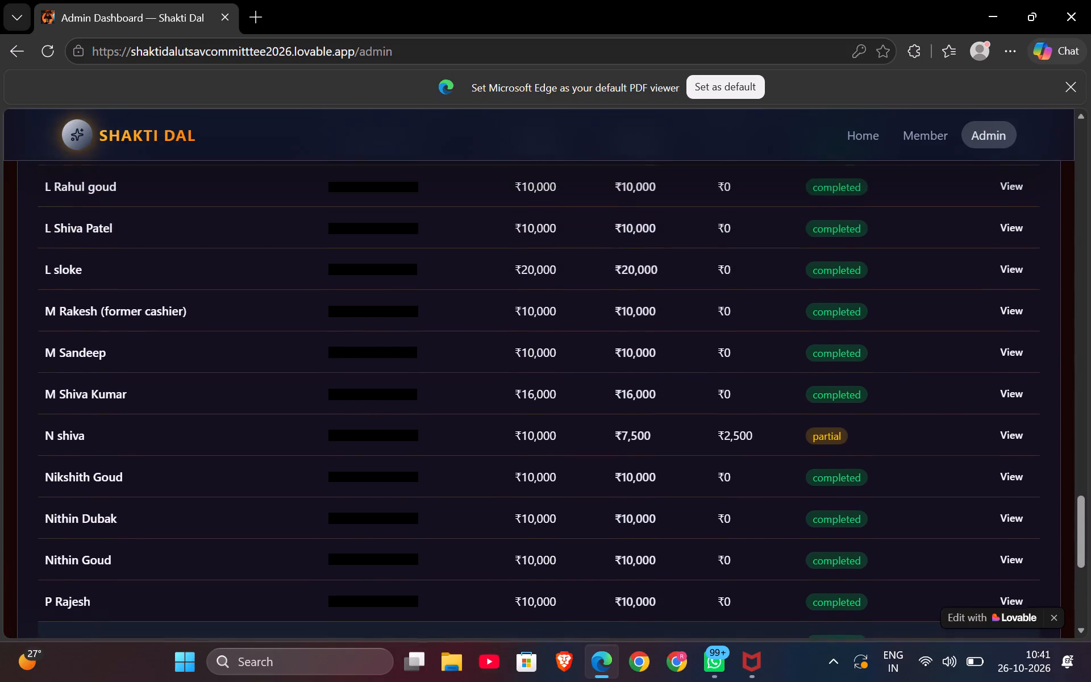
pyautogui.scroll(8, 332, 581)
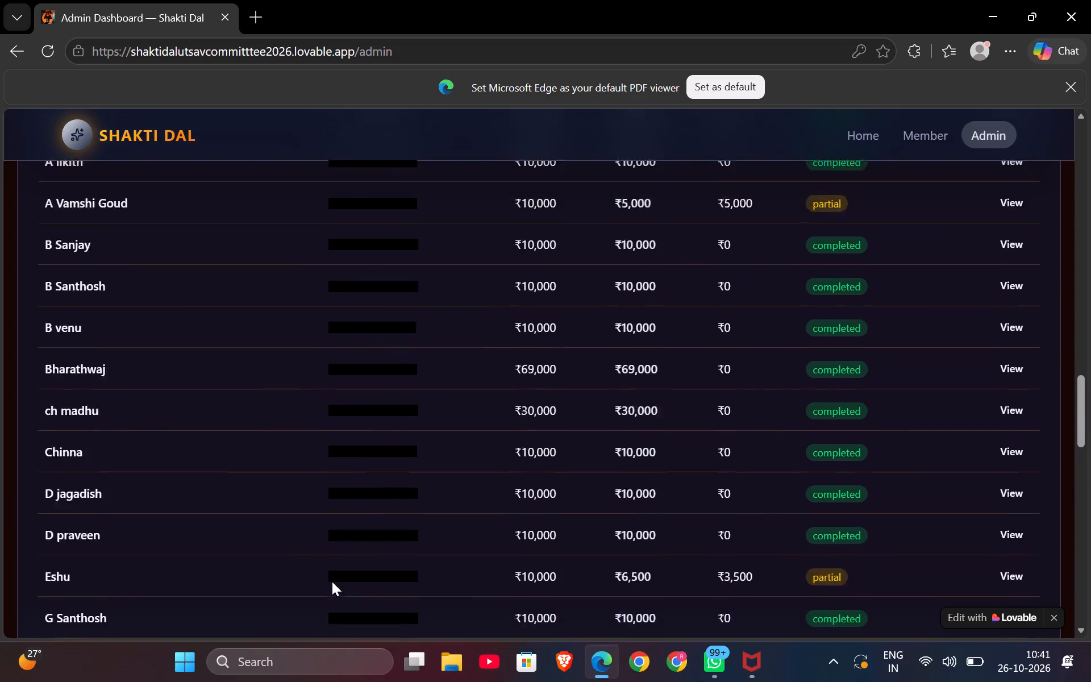
pyautogui.scroll(3, 332, 581)
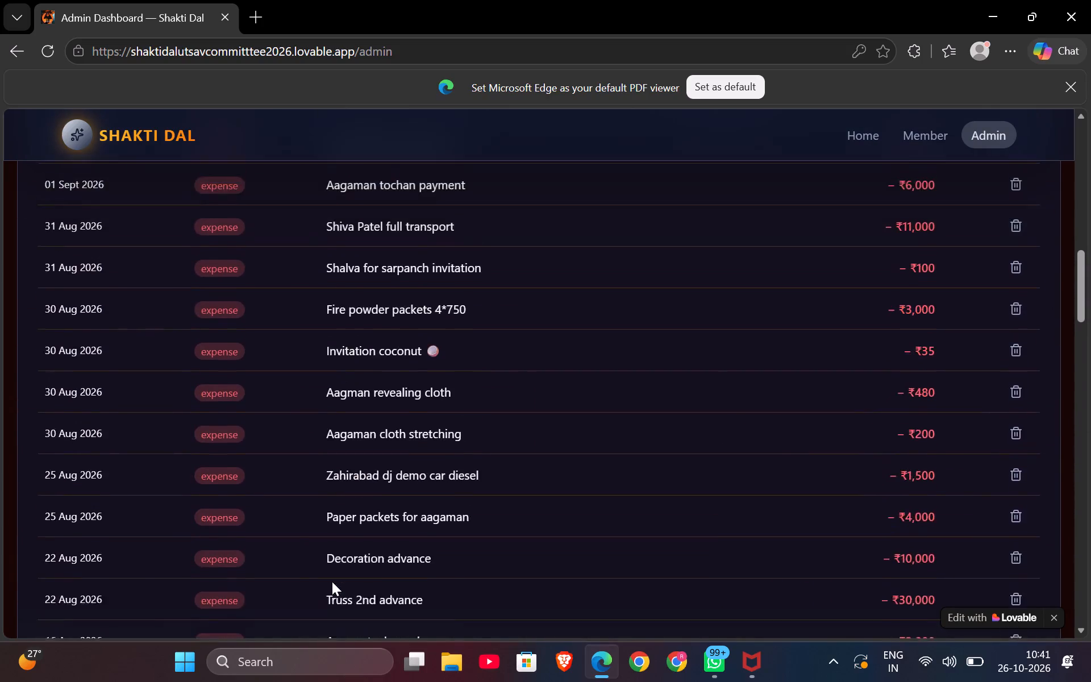
pyautogui.scroll(7, 332, 581)
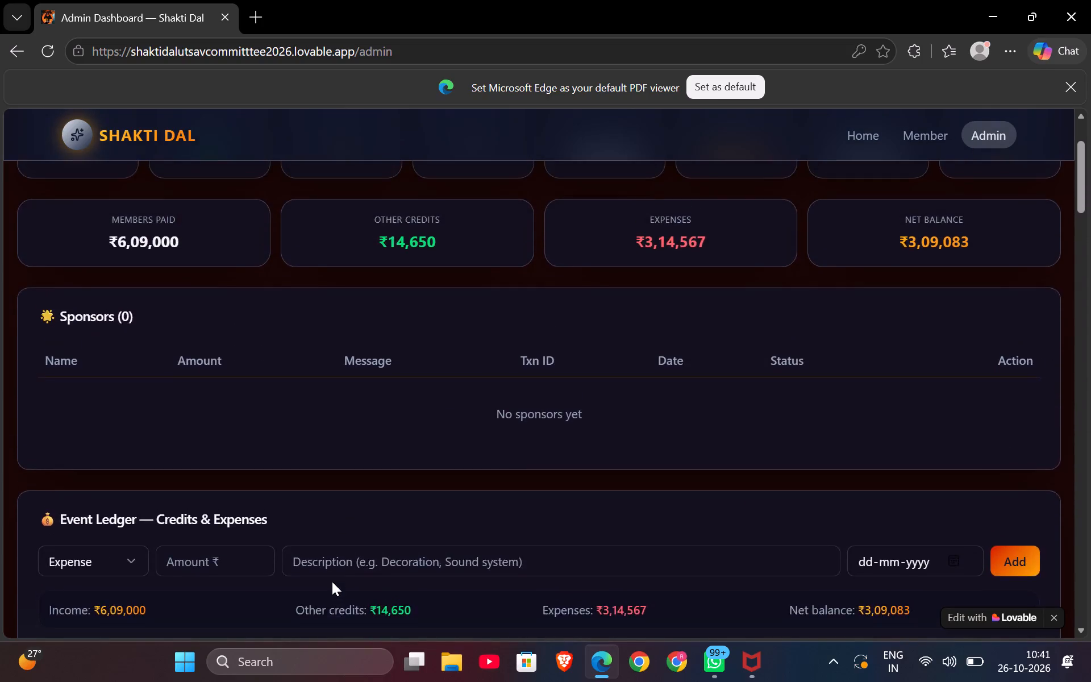
pyautogui.scroll(3, 332, 581)
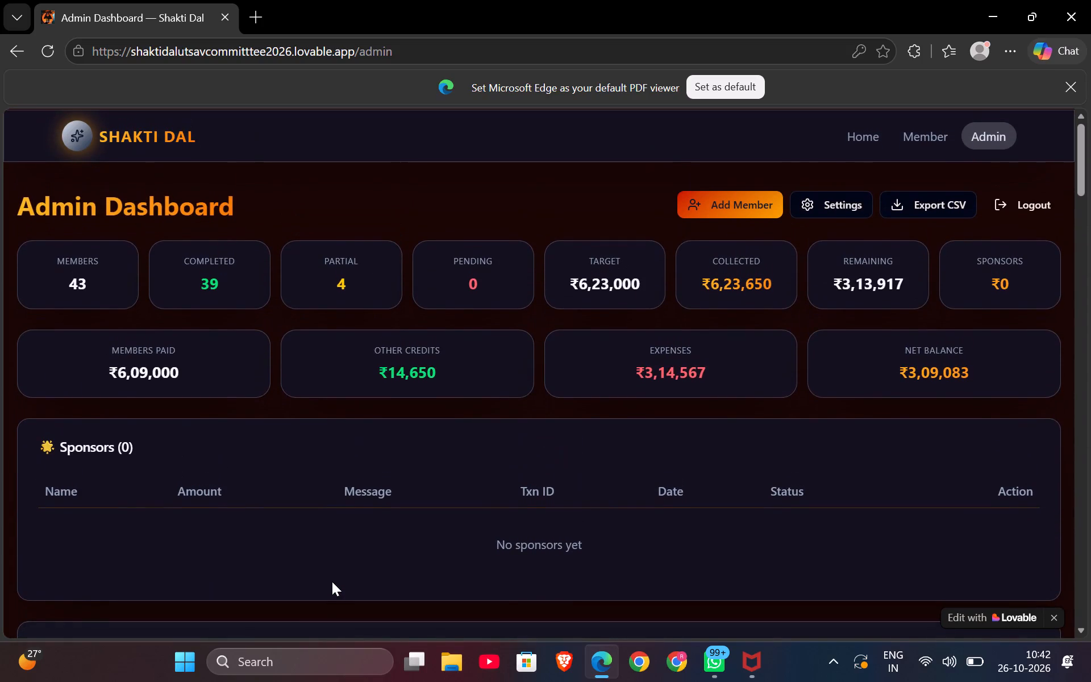
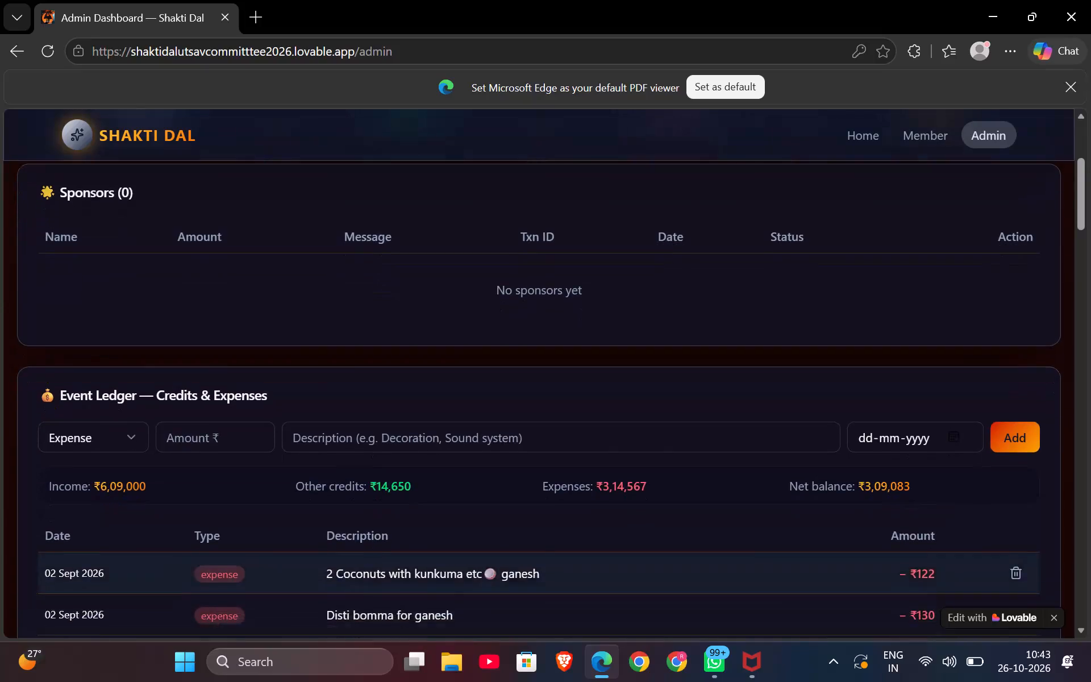
# Examine the event ledger entries and the Members table's target, paid, due and status columns through to the last member.
pyautogui.scroll(-7, 332, 581)
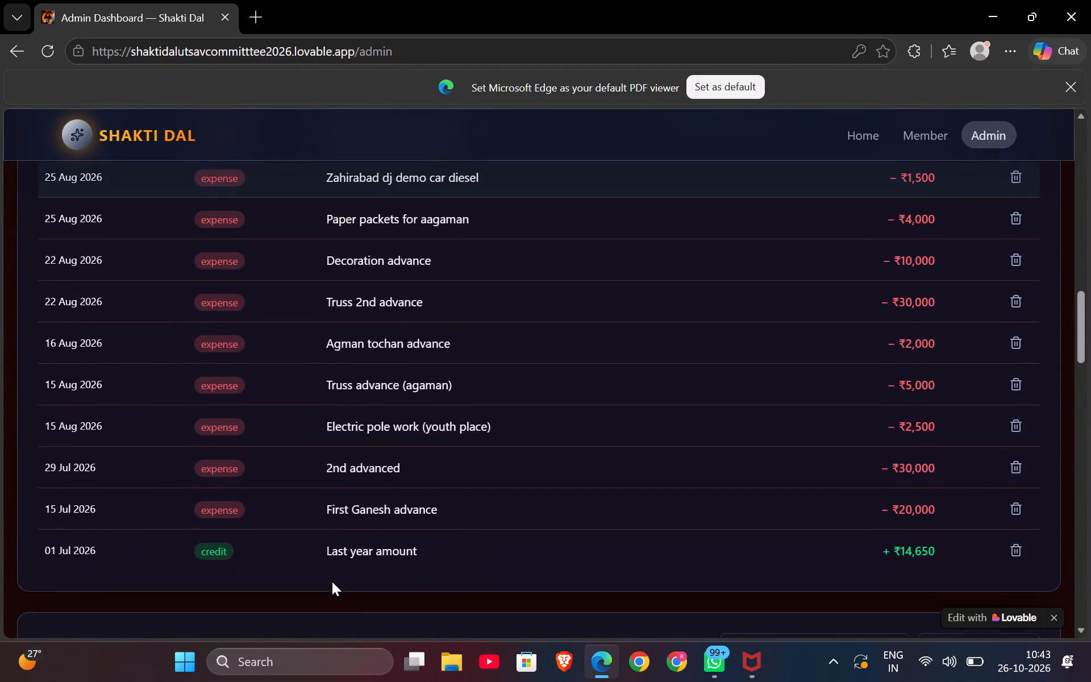
pyautogui.scroll(-7, 332, 581)
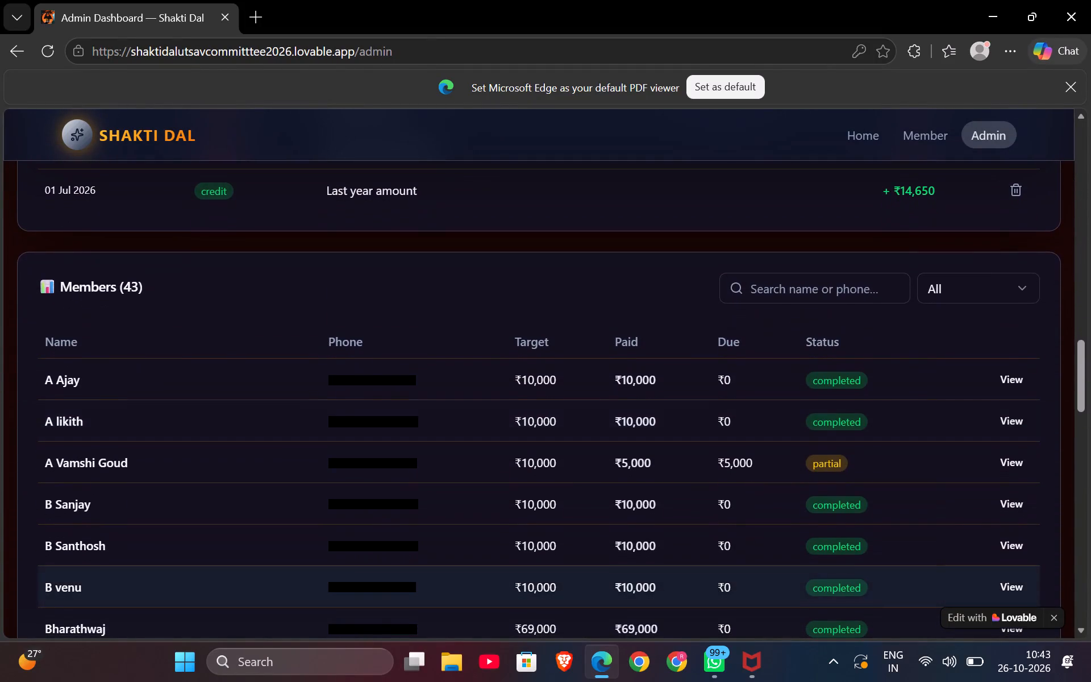
pyautogui.scroll(-1, 181, 529)
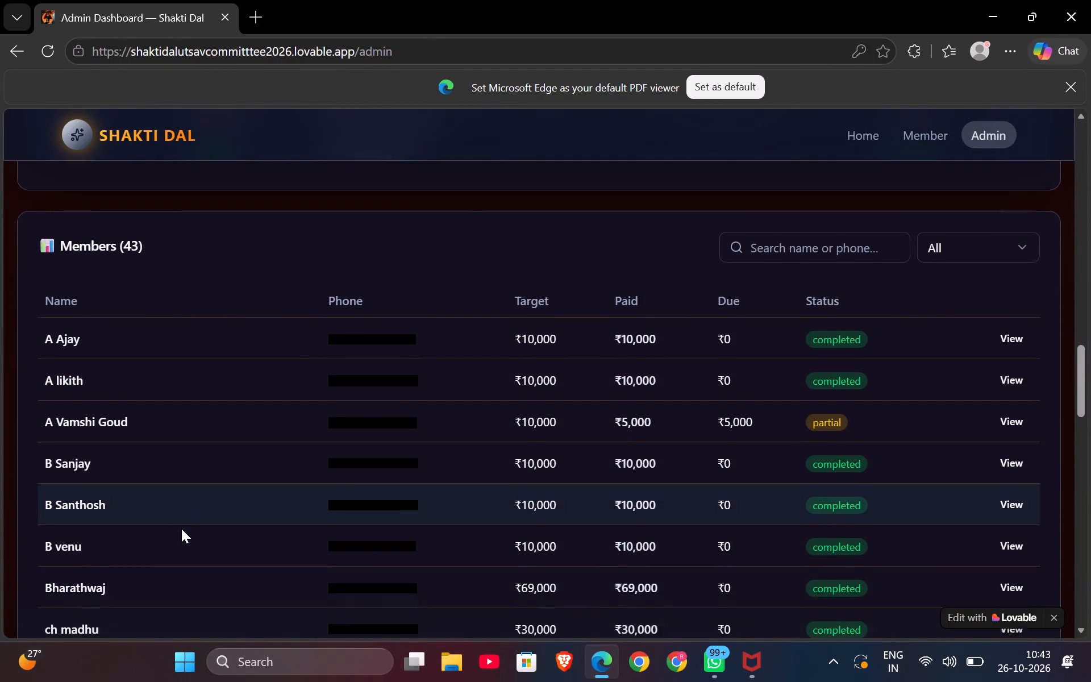
pyautogui.scroll(-2, 181, 529)
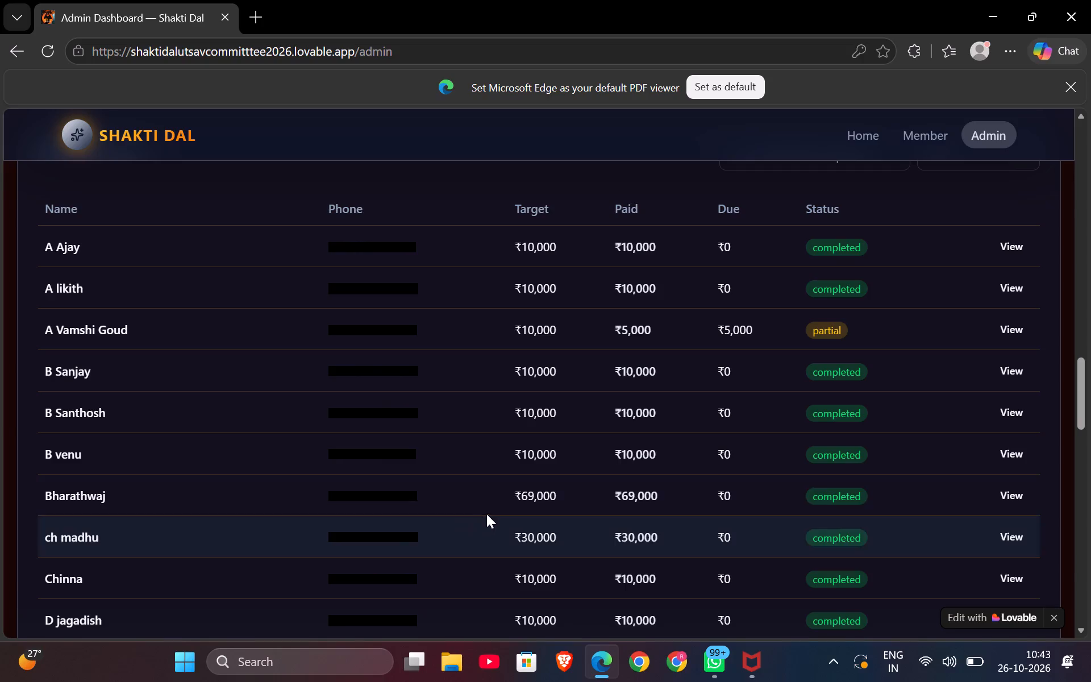
pyautogui.scroll(-1, 534, 506)
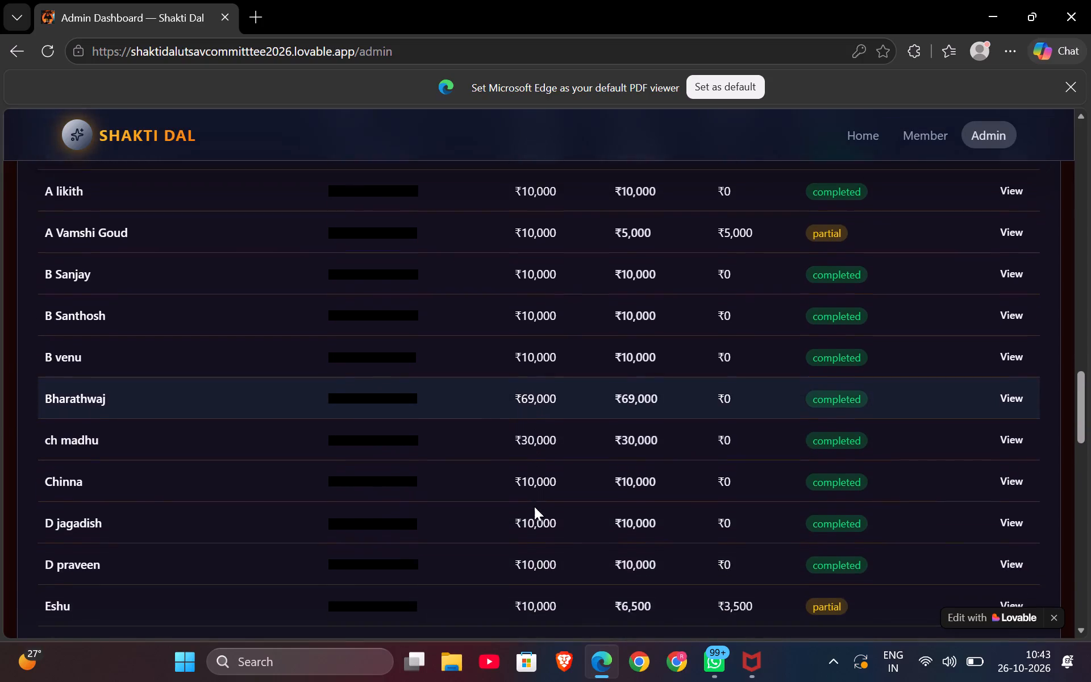
pyautogui.scroll(-4, 534, 506)
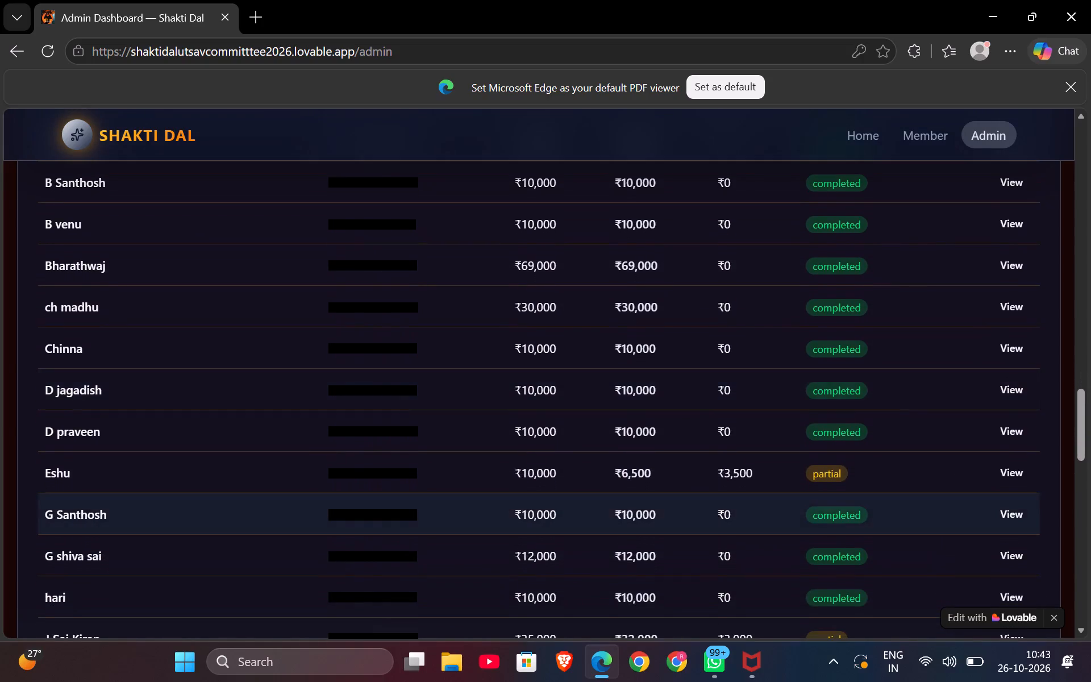
pyautogui.scroll(-14, 534, 506)
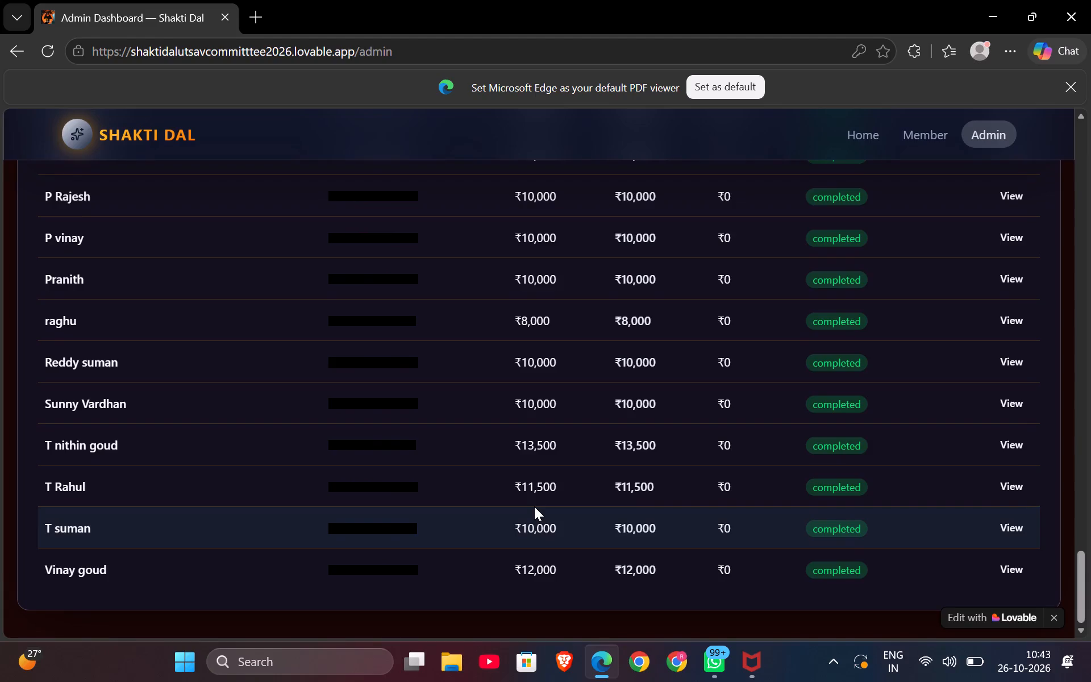
# Return to the start of the Members table and read each member's target, paid amount, due amount and status in order.
pyautogui.scroll(14, 534, 506)
pyautogui.scroll(-12, 534, 506)
pyautogui.scroll(1, 534, 506)
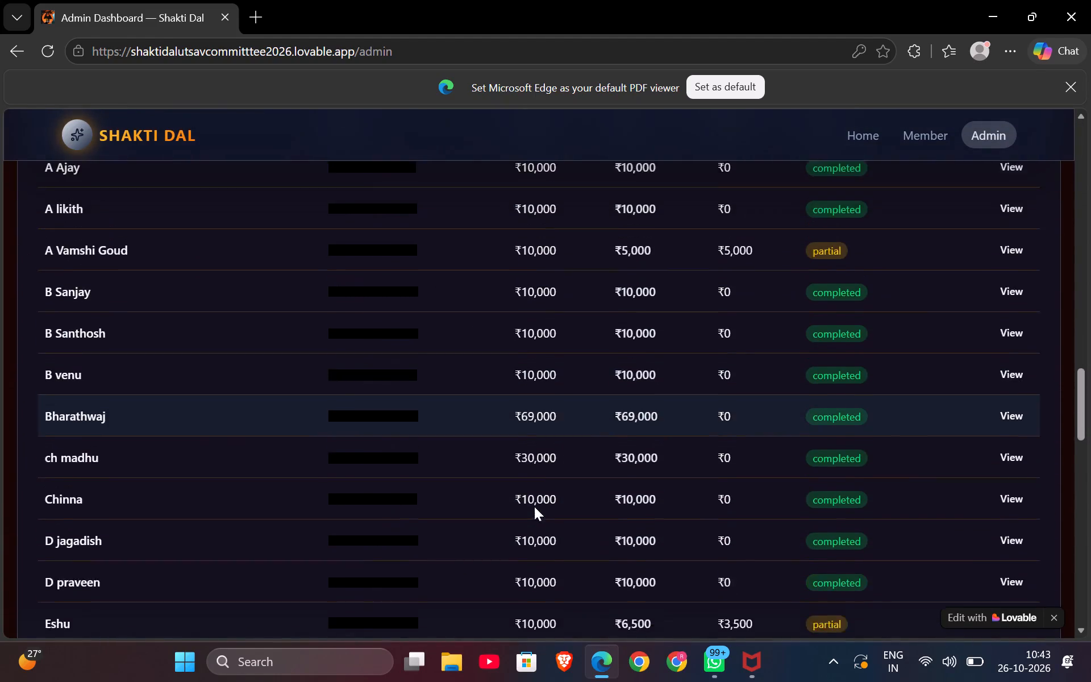
pyautogui.scroll(1, 534, 506)
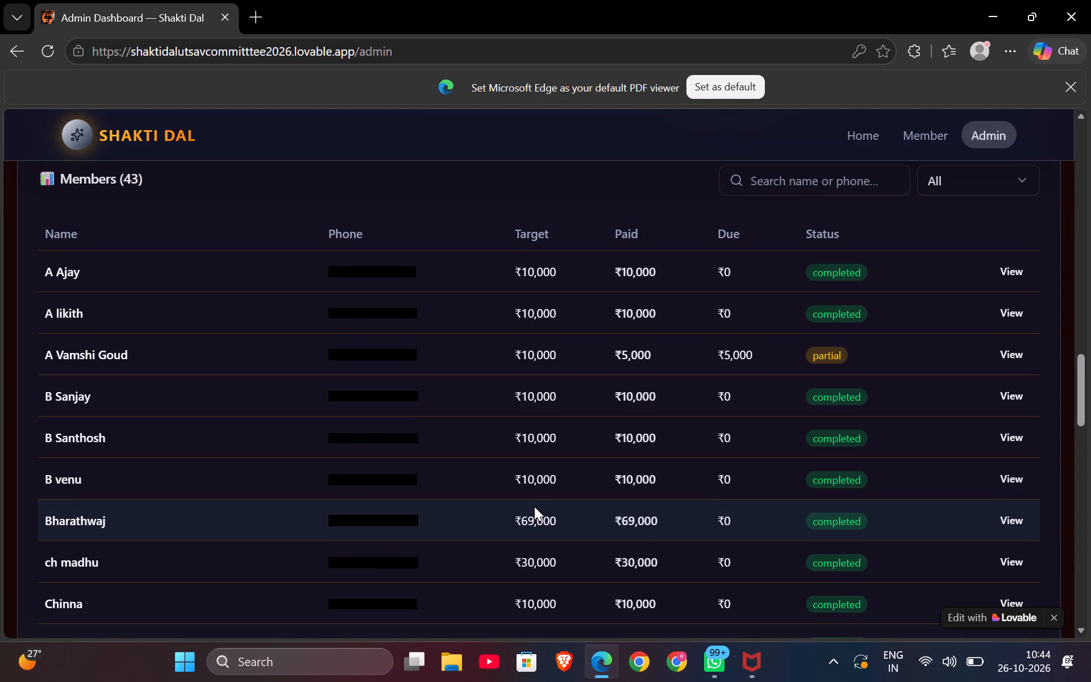
pyautogui.scroll(-1, 534, 506)
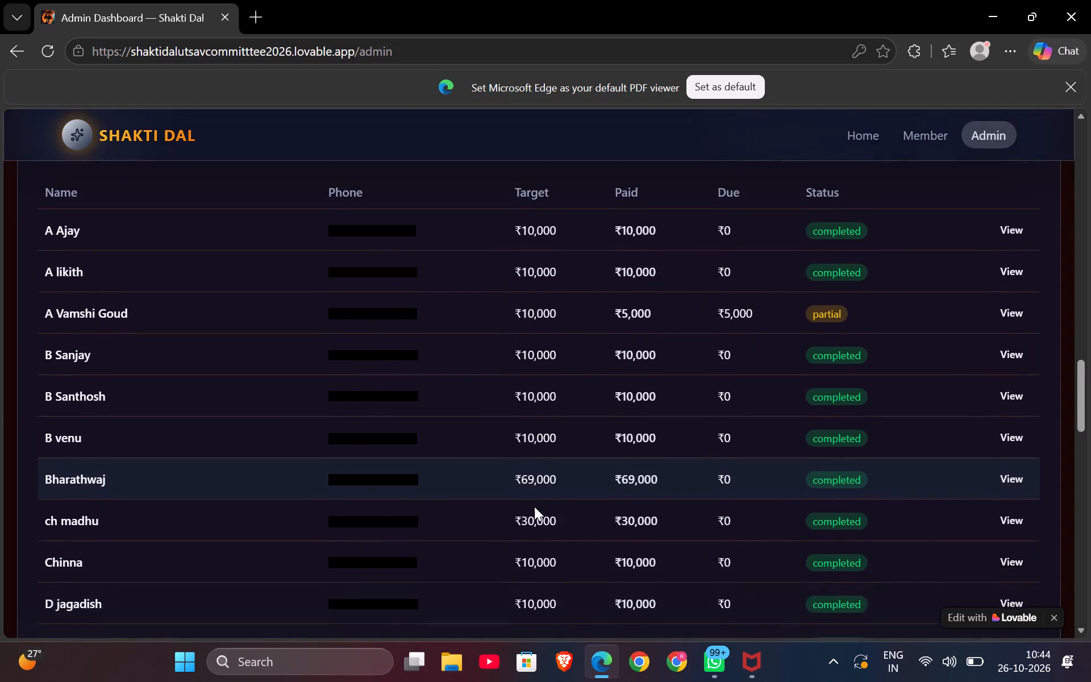
pyautogui.scroll(-3, 534, 506)
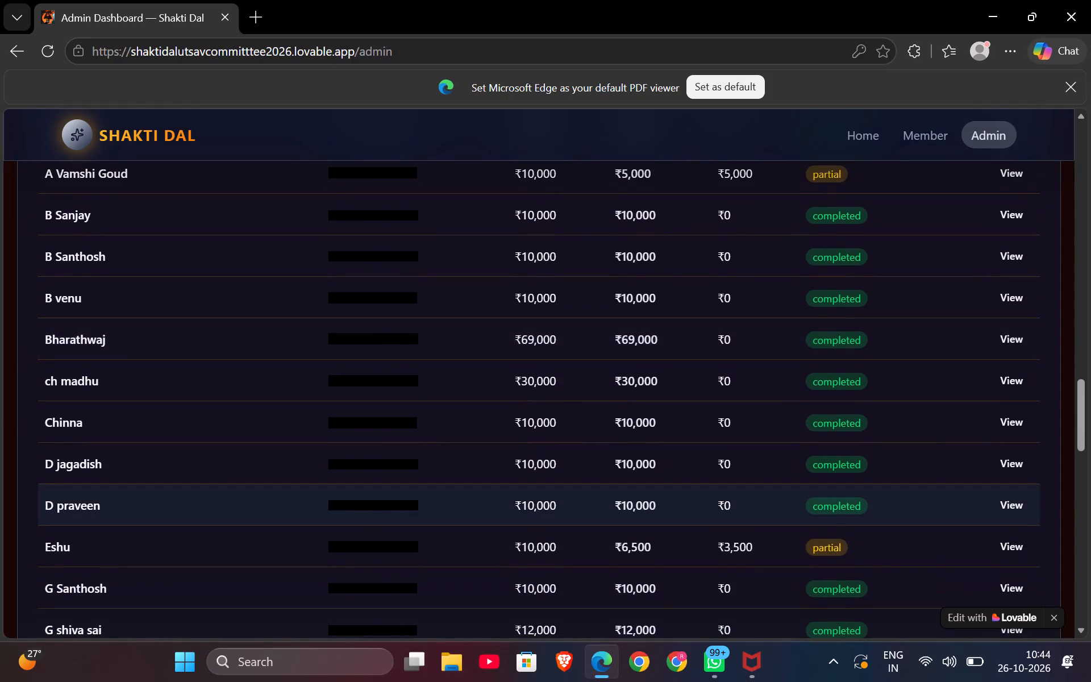
pyautogui.scroll(-4, 534, 506)
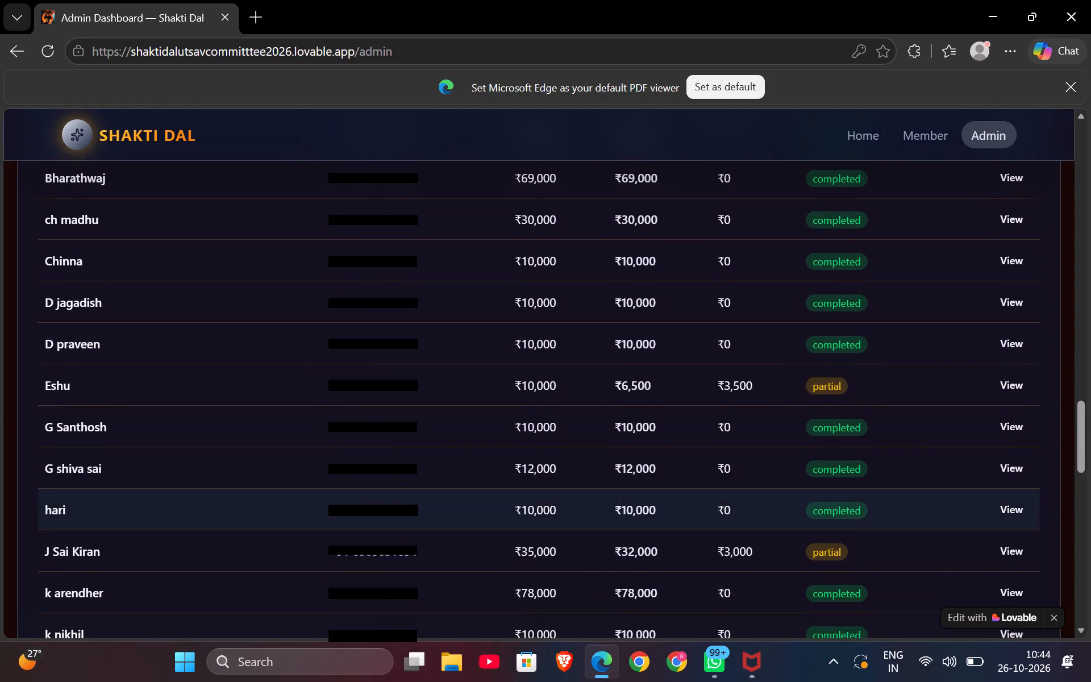
pyautogui.scroll(-4, 534, 506)
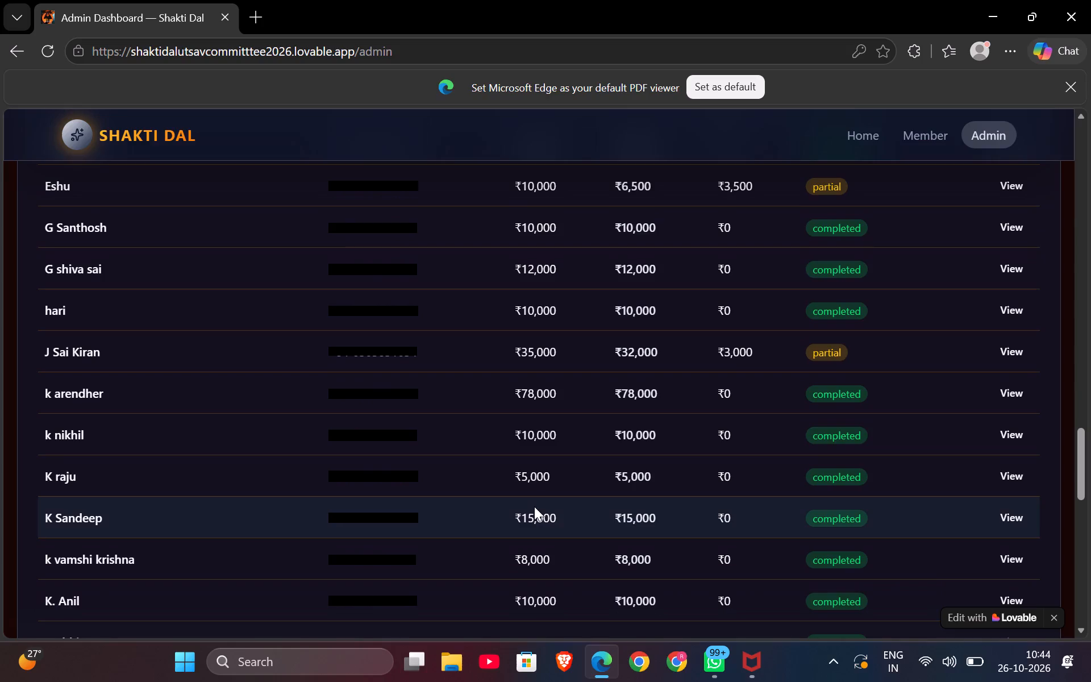
pyautogui.scroll(-2, 534, 506)
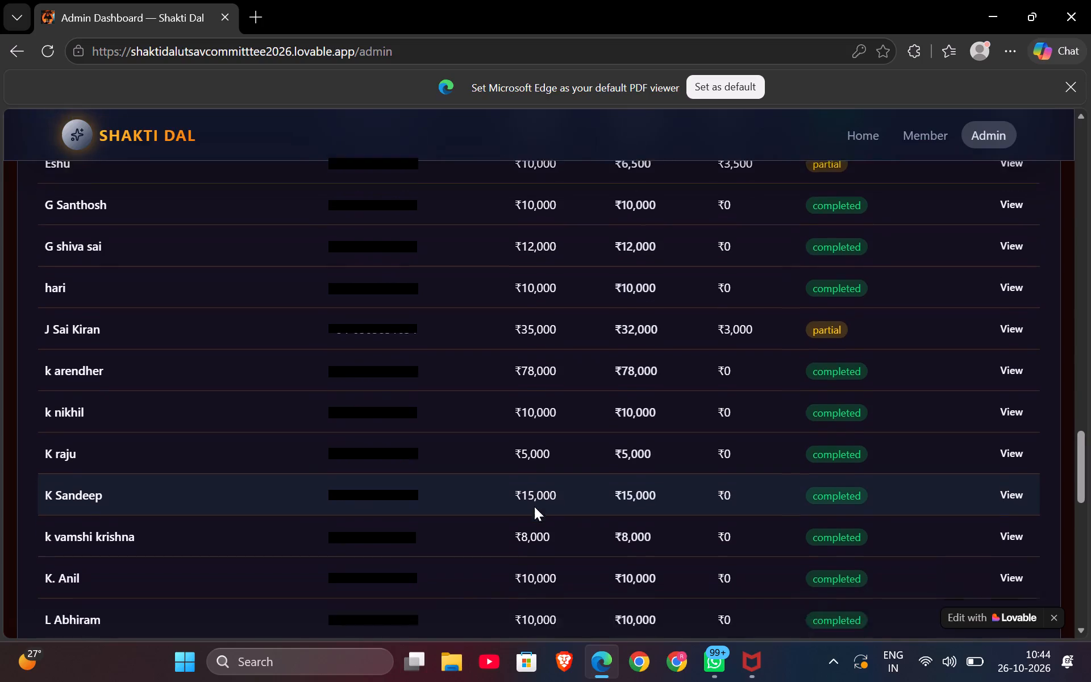
pyautogui.scroll(-4, 534, 506)
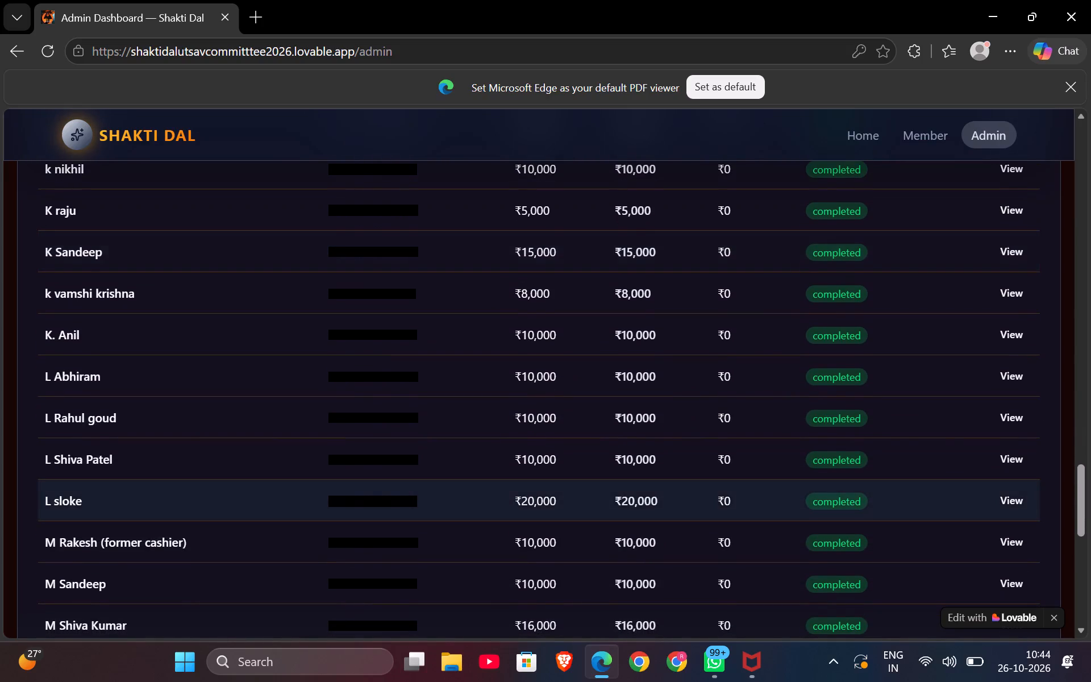
pyautogui.scroll(-5, 534, 506)
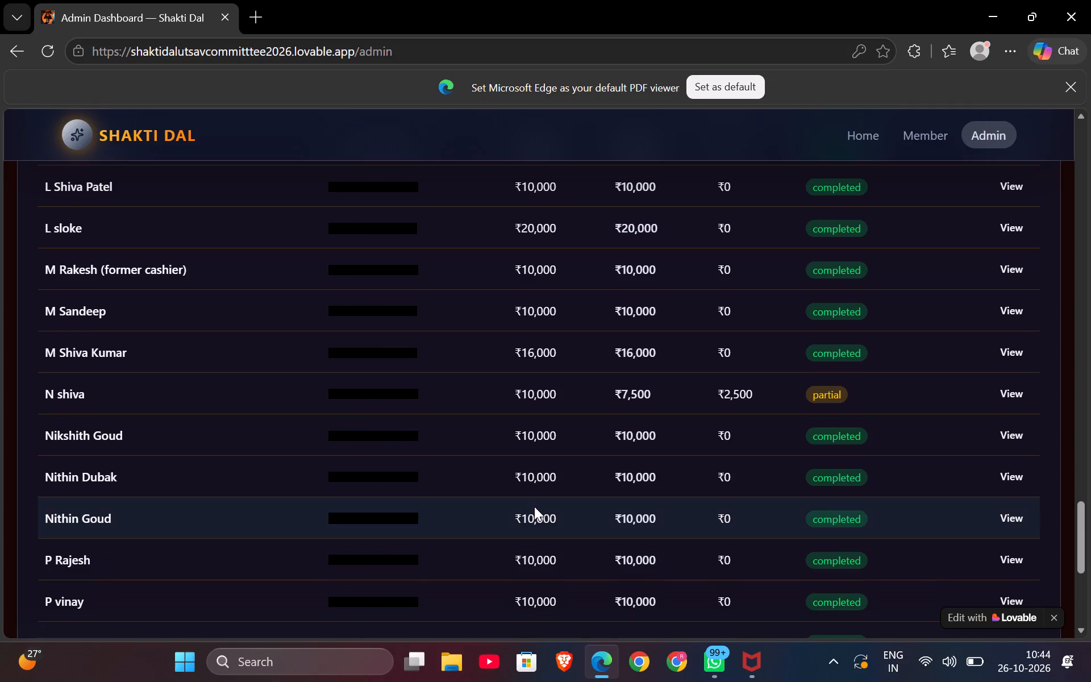
pyautogui.scroll(-5, 534, 506)
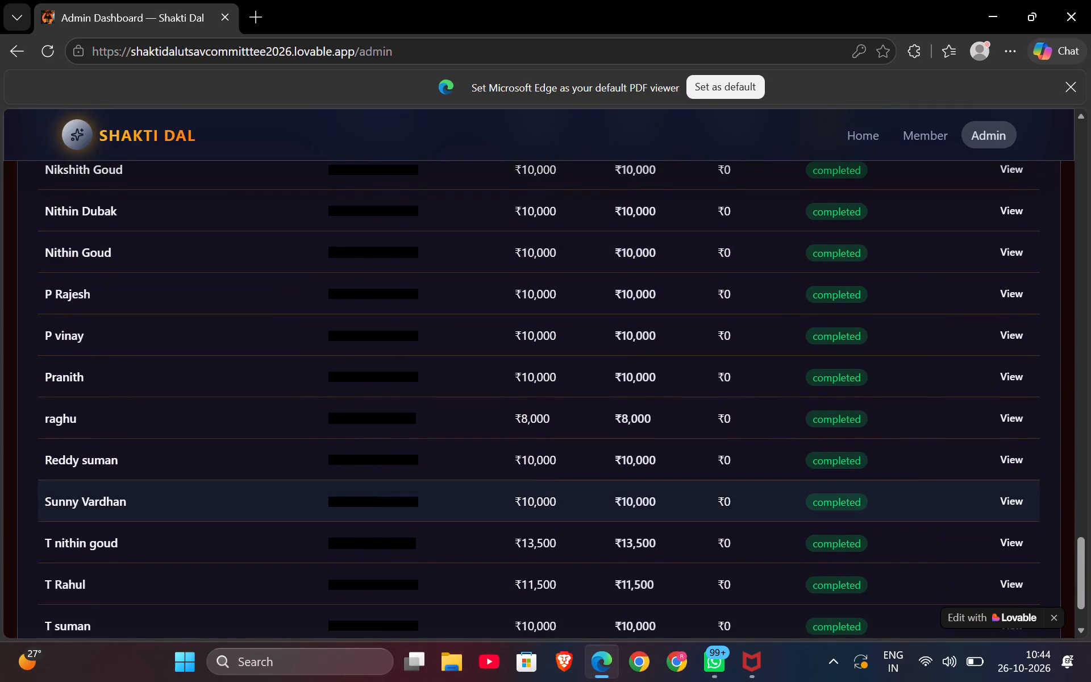
pyautogui.scroll(-4, 534, 506)
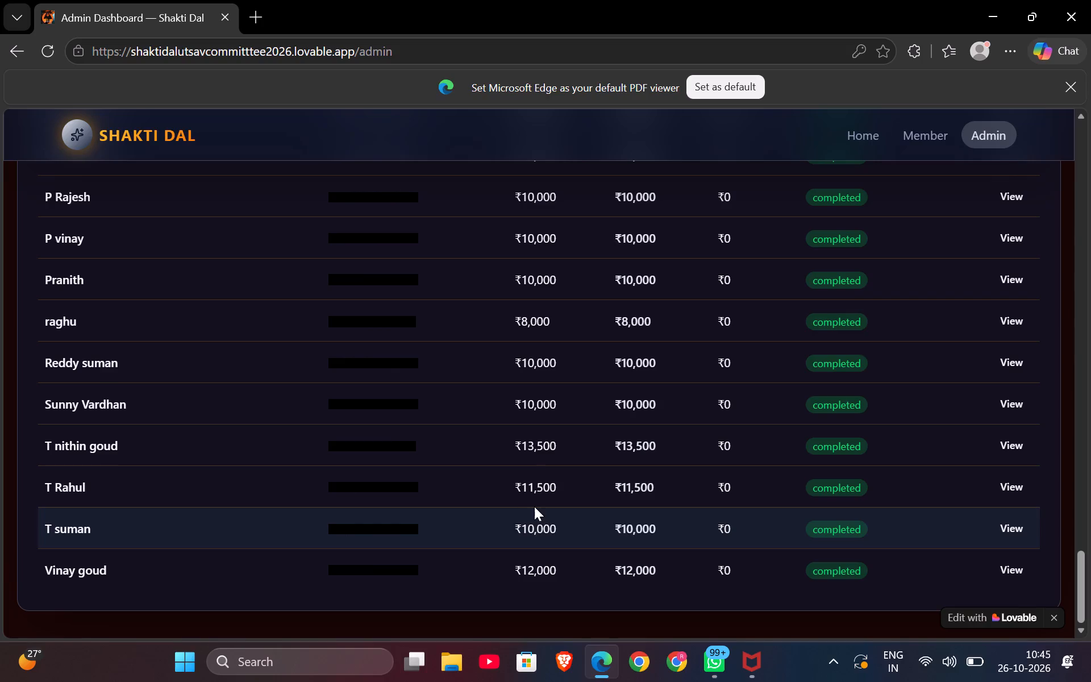
# Review the Members table from the last member back to the first, checking dues and statuses, and return to the dashboard totals.
pyautogui.scroll(2, 534, 506)
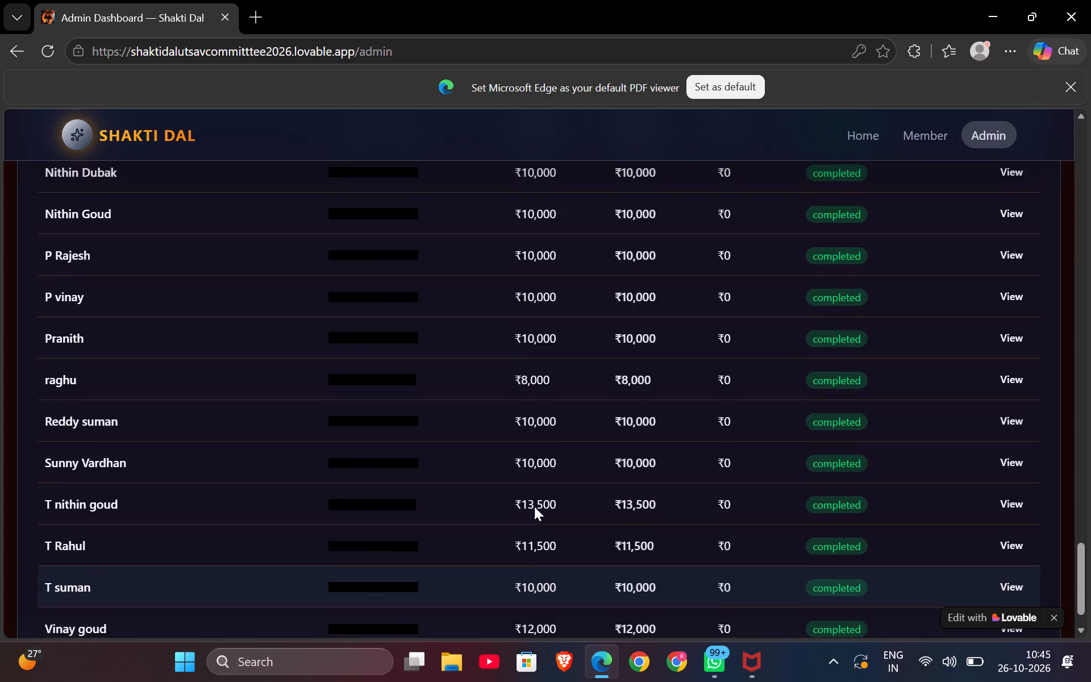
pyautogui.scroll(3, 534, 506)
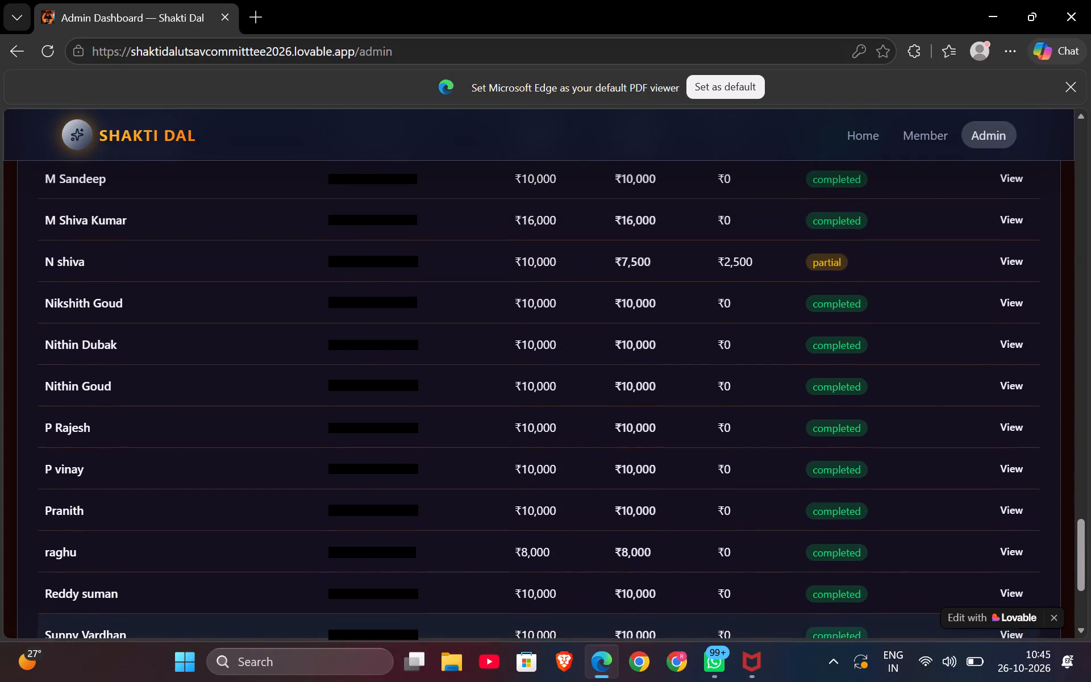
pyautogui.scroll(3, 534, 506)
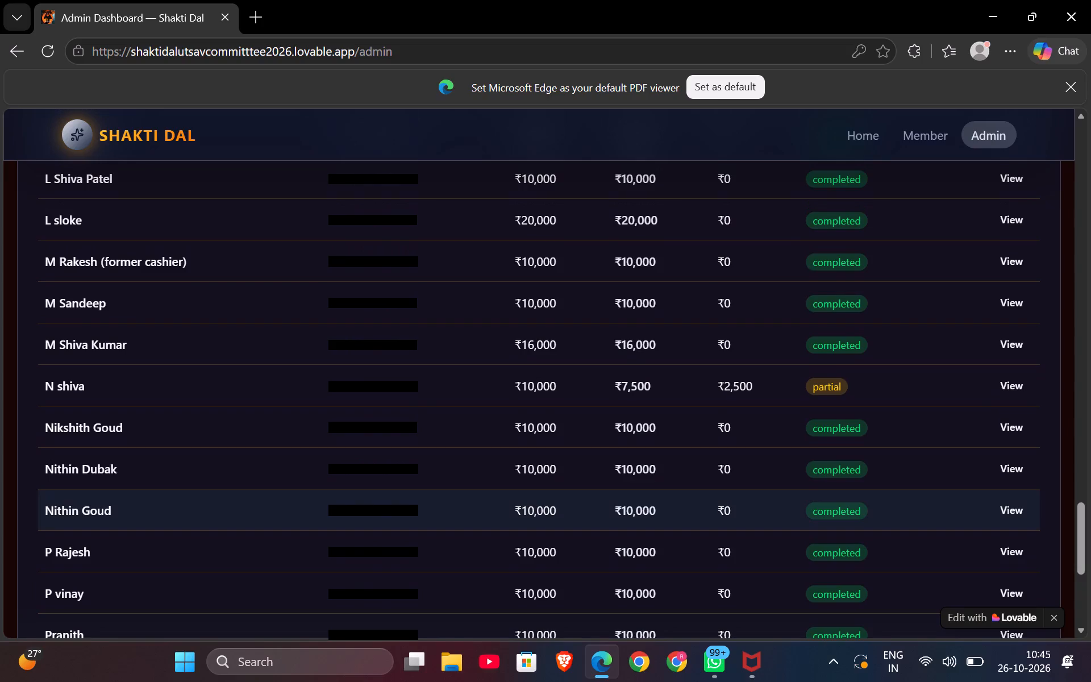
pyautogui.scroll(3, 534, 506)
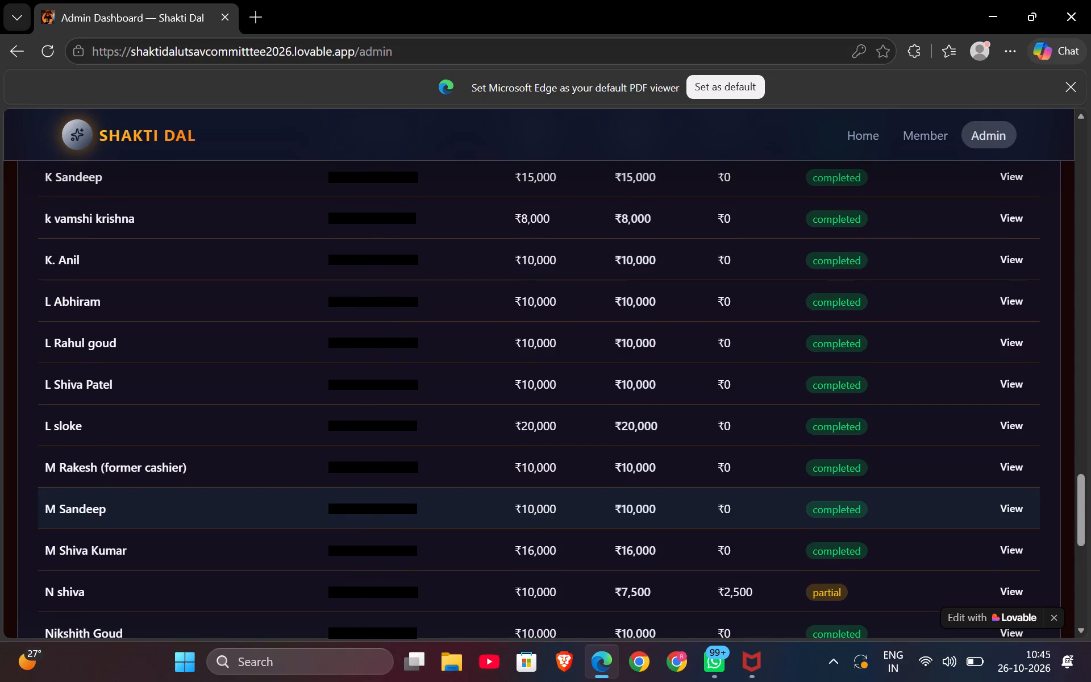
pyautogui.scroll(2, 534, 506)
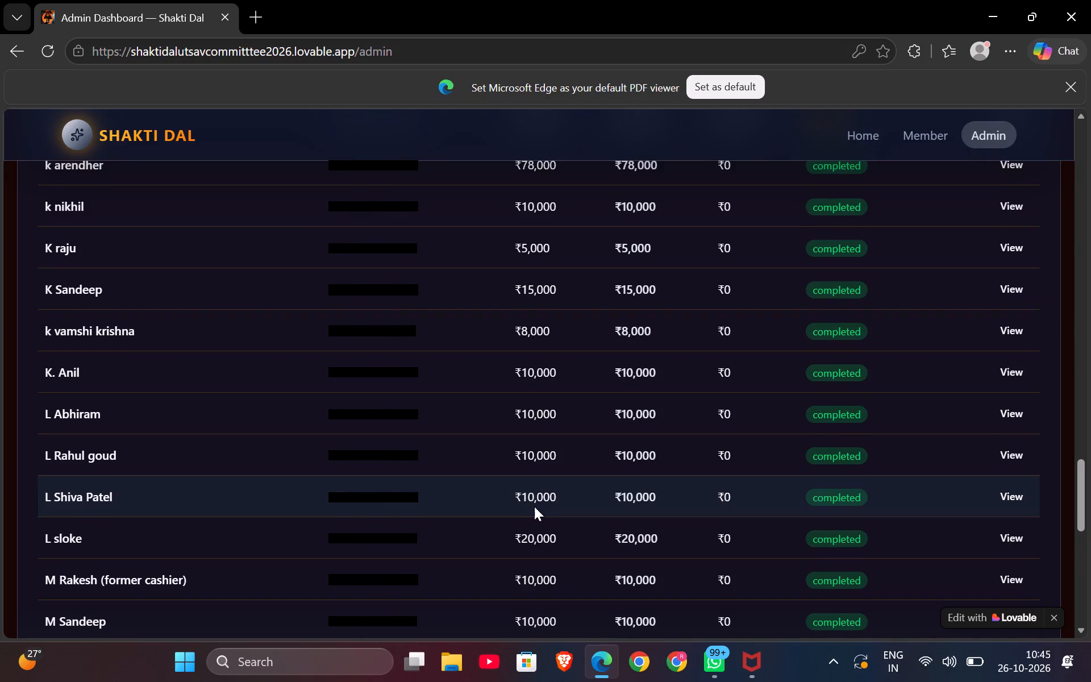
pyautogui.scroll(4, 534, 506)
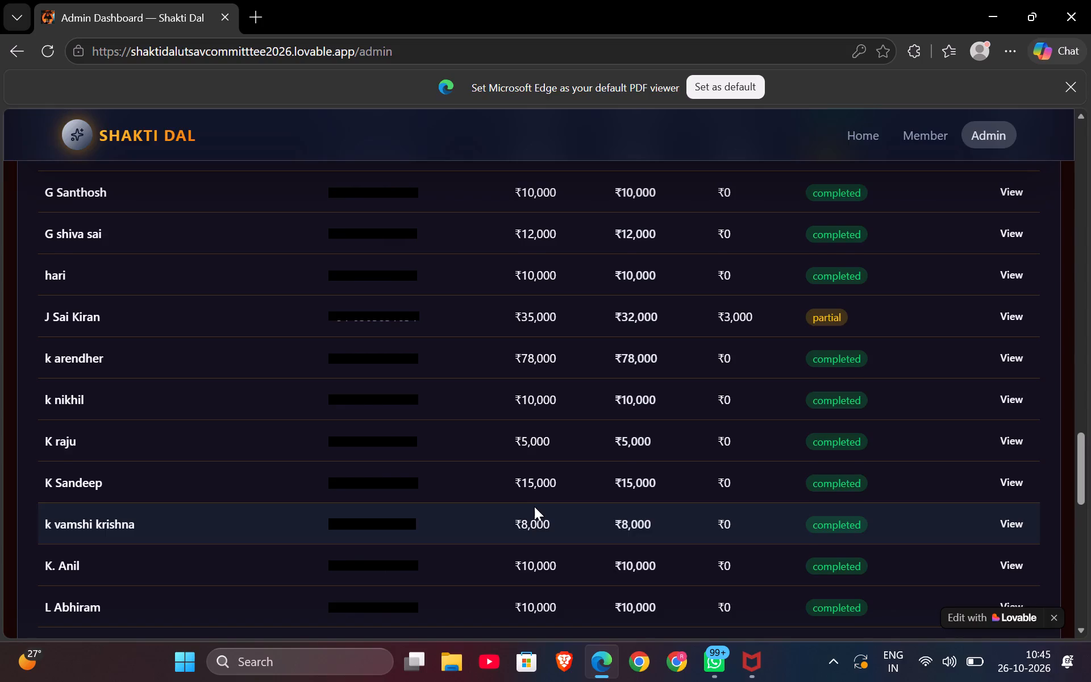
pyautogui.scroll(2, 534, 506)
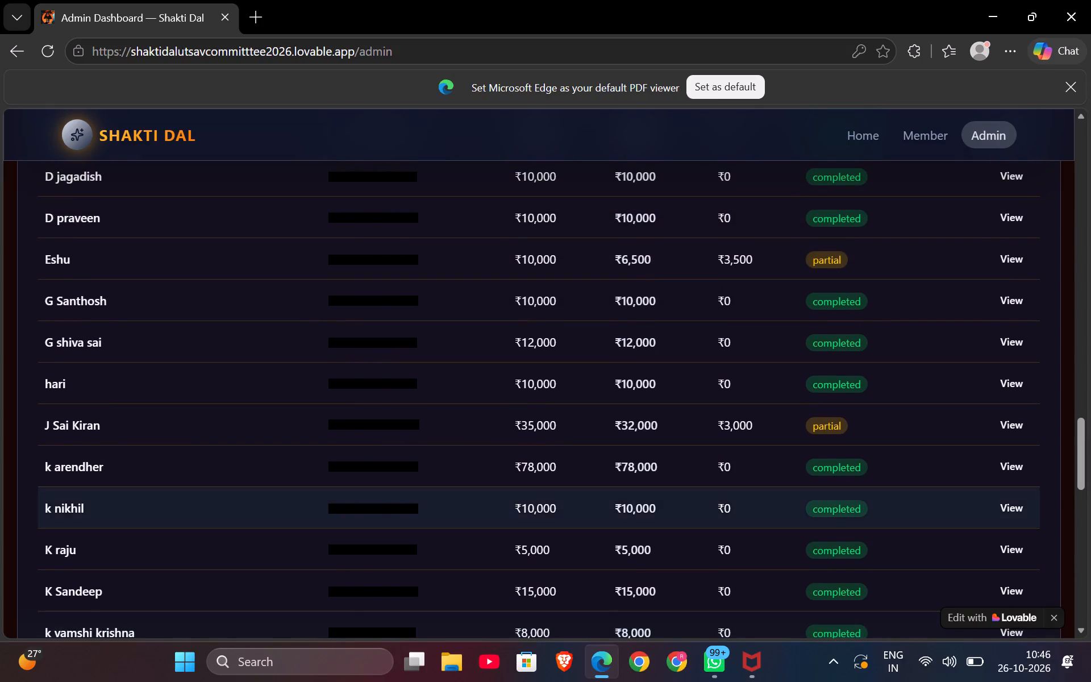
pyautogui.scroll(2, 534, 506)
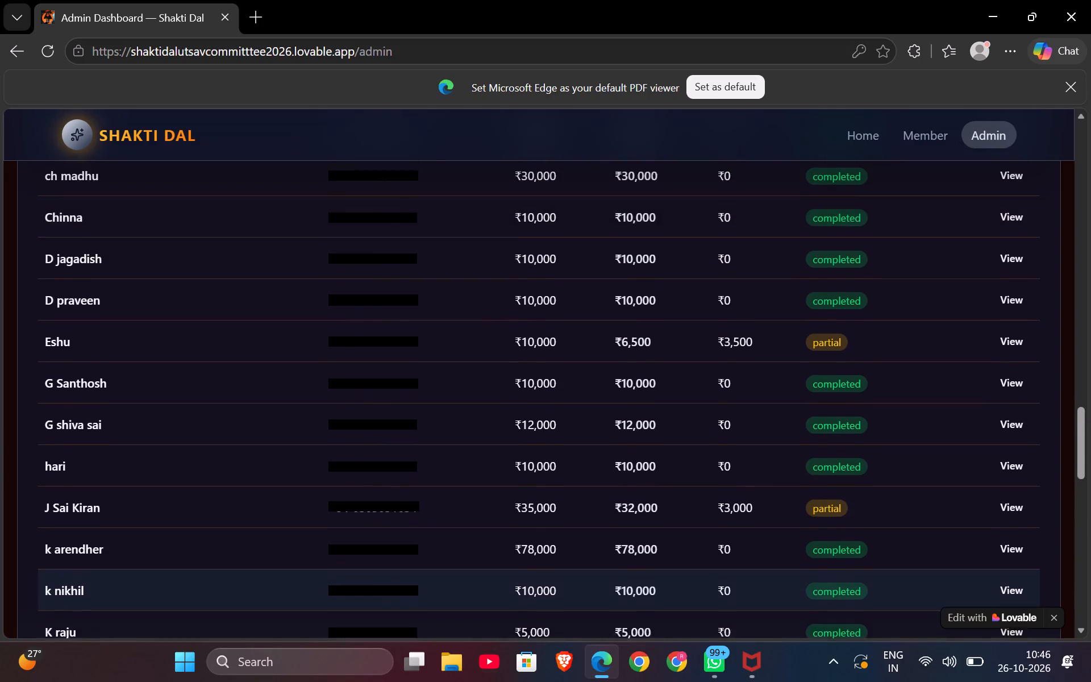
pyautogui.scroll(4, 534, 506)
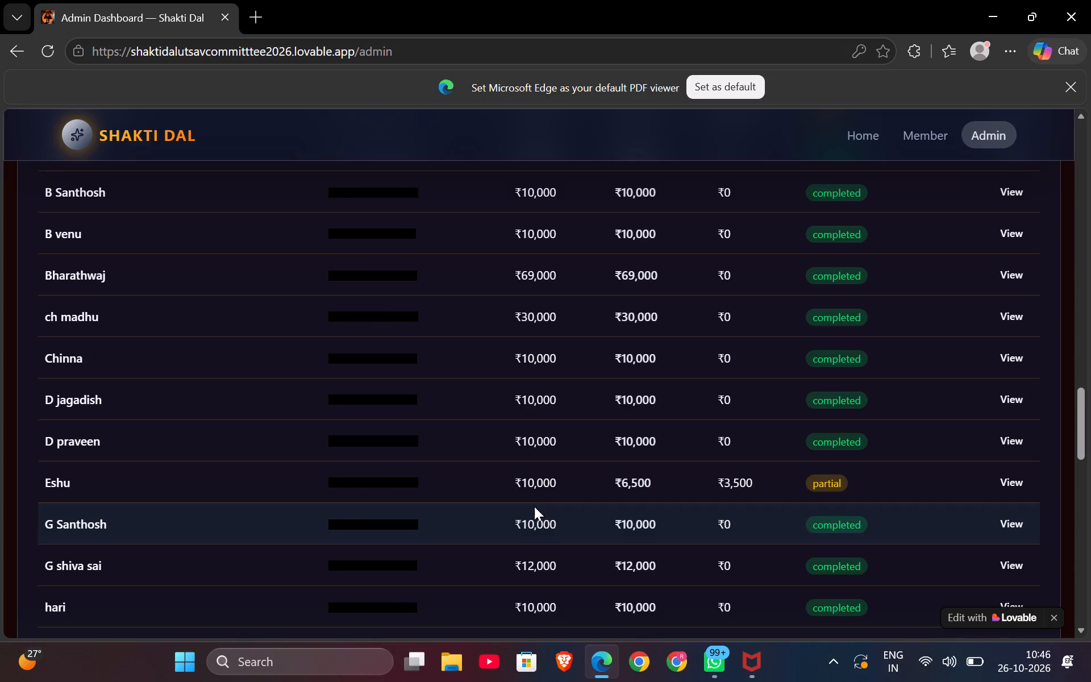
pyautogui.scroll(5, 534, 506)
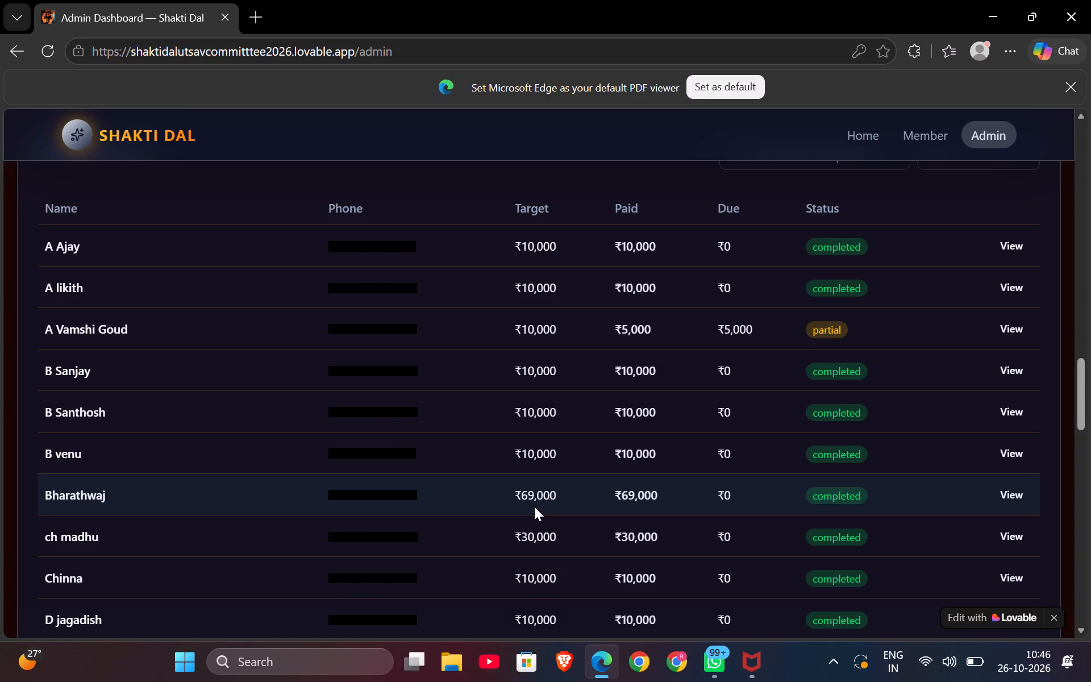
pyautogui.scroll(9, 534, 506)
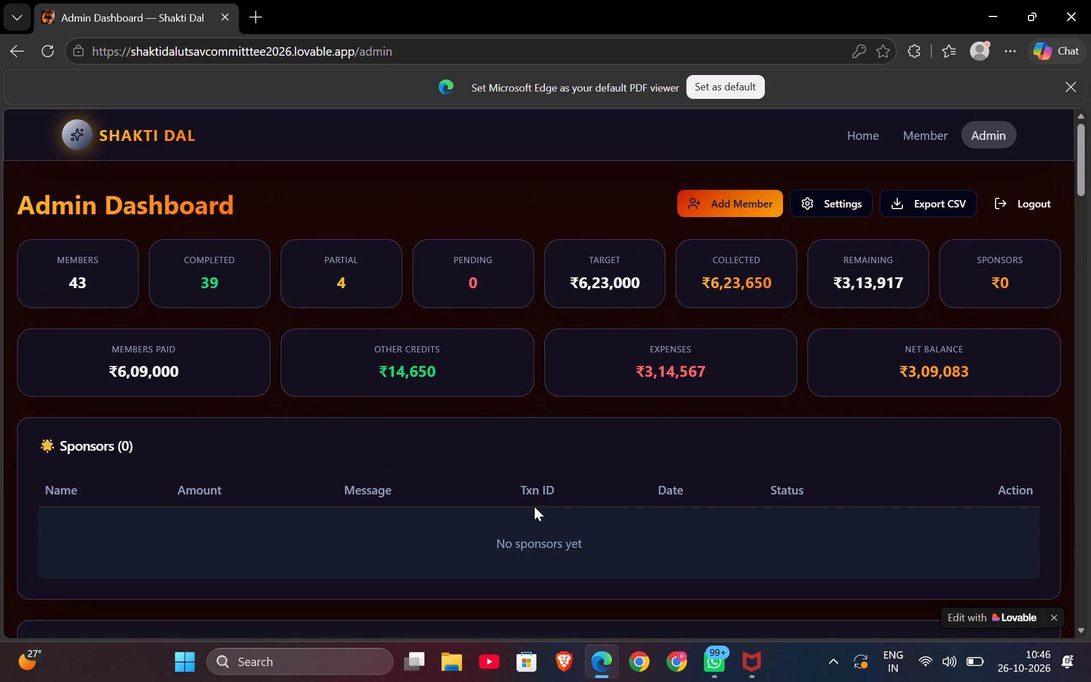
# Return to the admin dashboard window and pass through the event ledger to the start of the Members table.
pyautogui.scroll(-2, 534, 506)
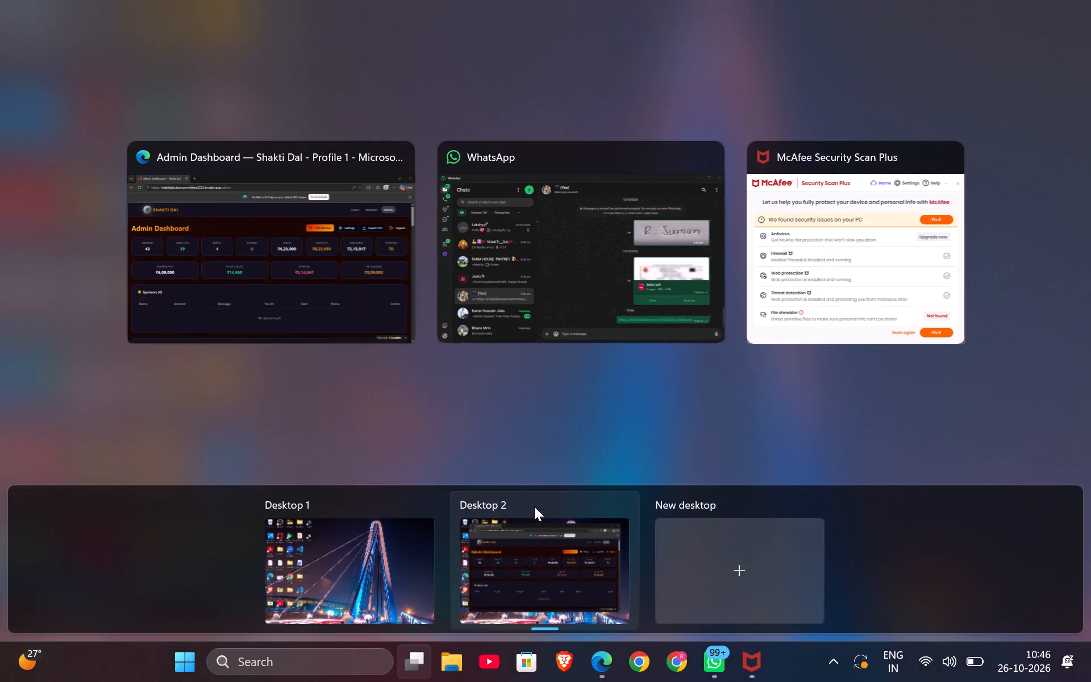
pyautogui.click(351, 251)
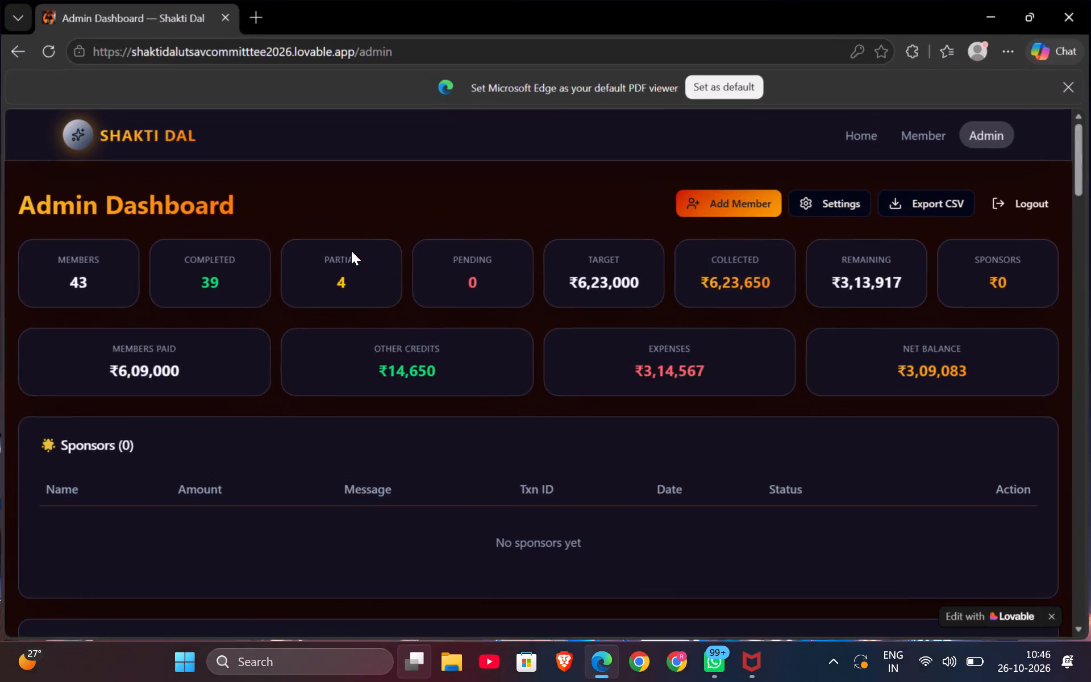
pyautogui.scroll(-7, 351, 251)
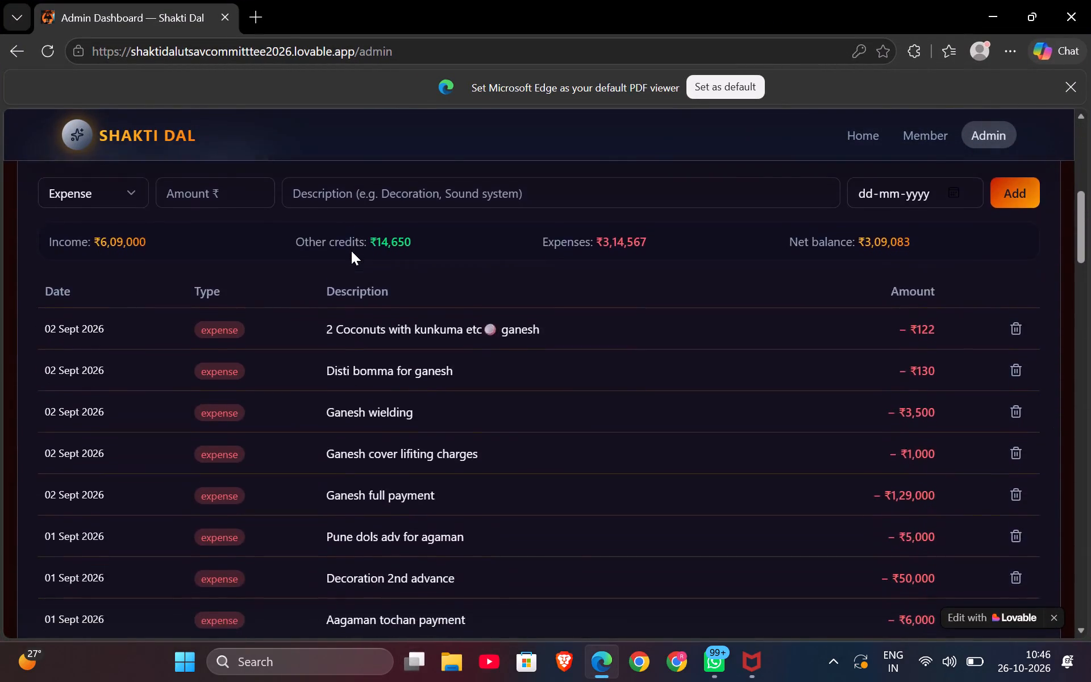
pyautogui.scroll(-3, 351, 251)
pyautogui.scroll(2, 351, 251)
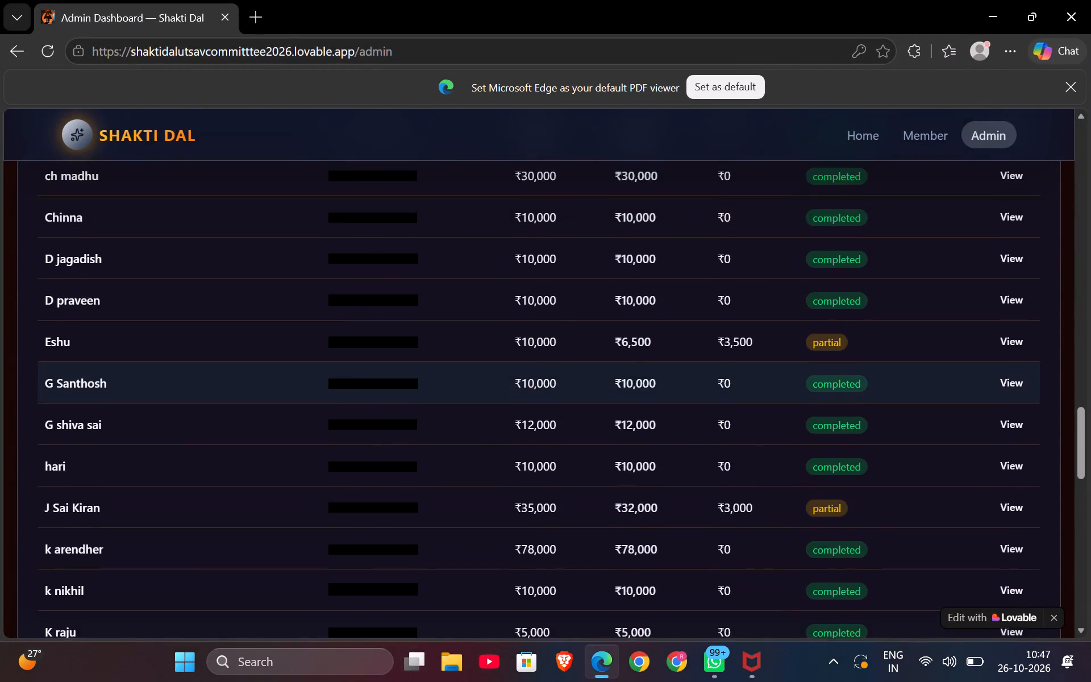
pyautogui.scroll(7, 351, 251)
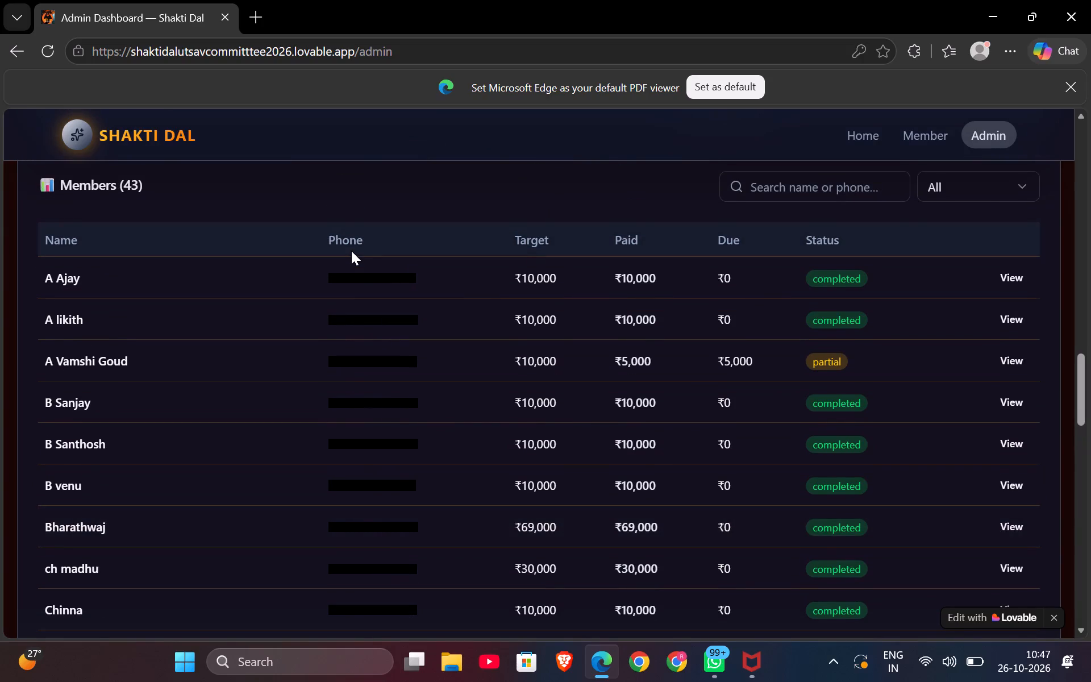
# Examine the target, paid, due and status values row by row for members alphabetically from A to K.
pyautogui.scroll(-2, 351, 251)
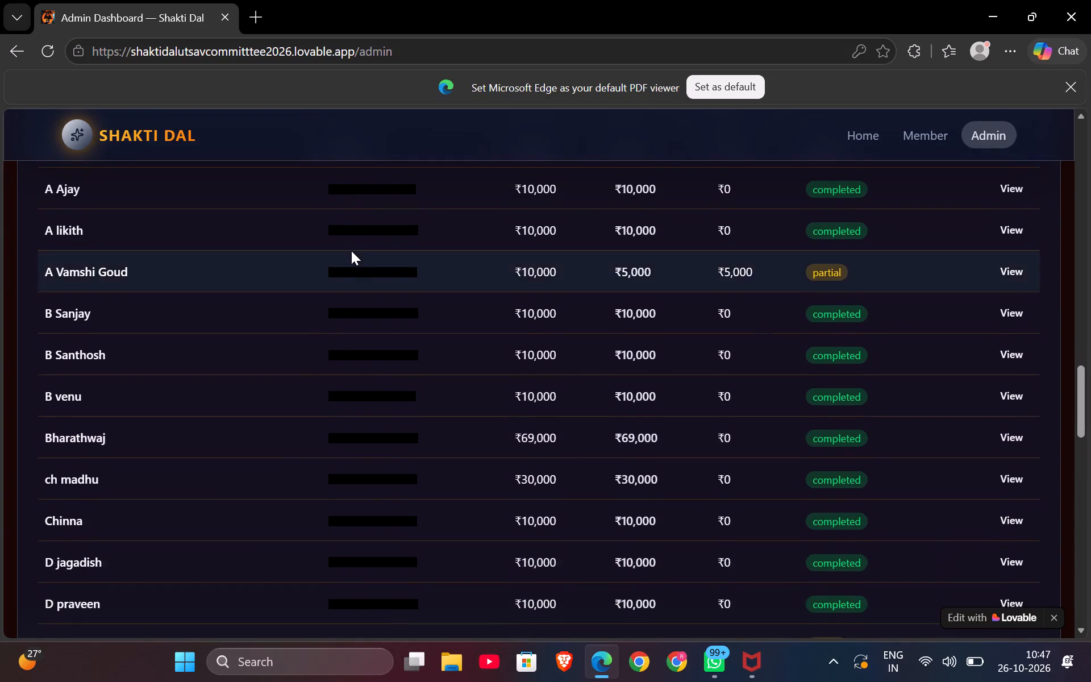
pyautogui.scroll(-1, 351, 251)
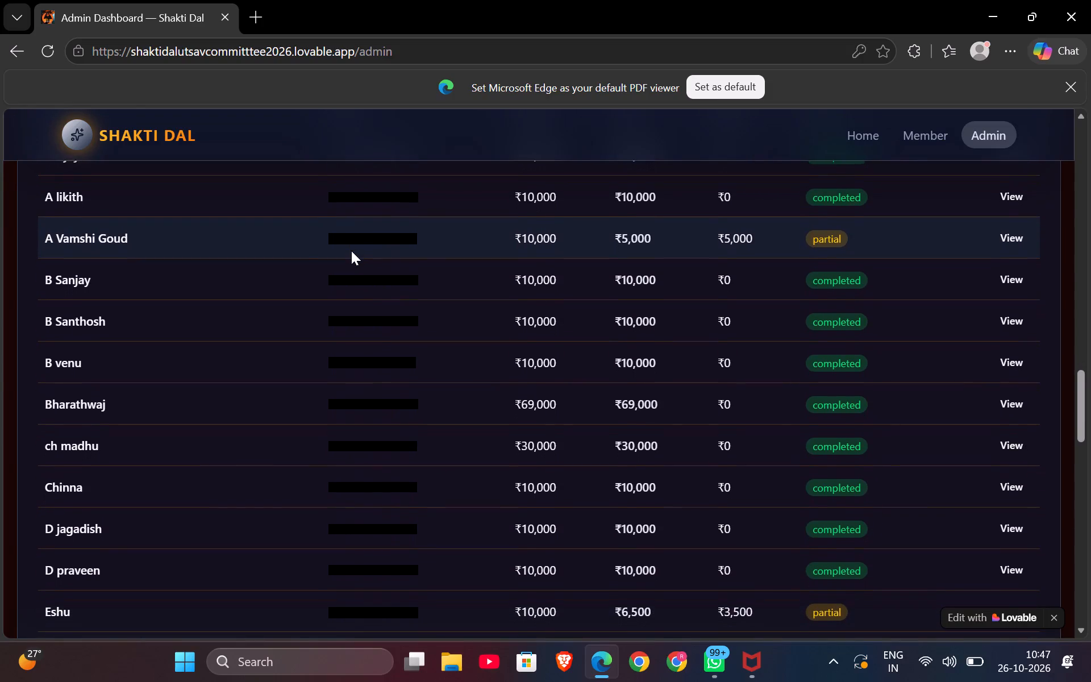
pyautogui.scroll(-1, 351, 251)
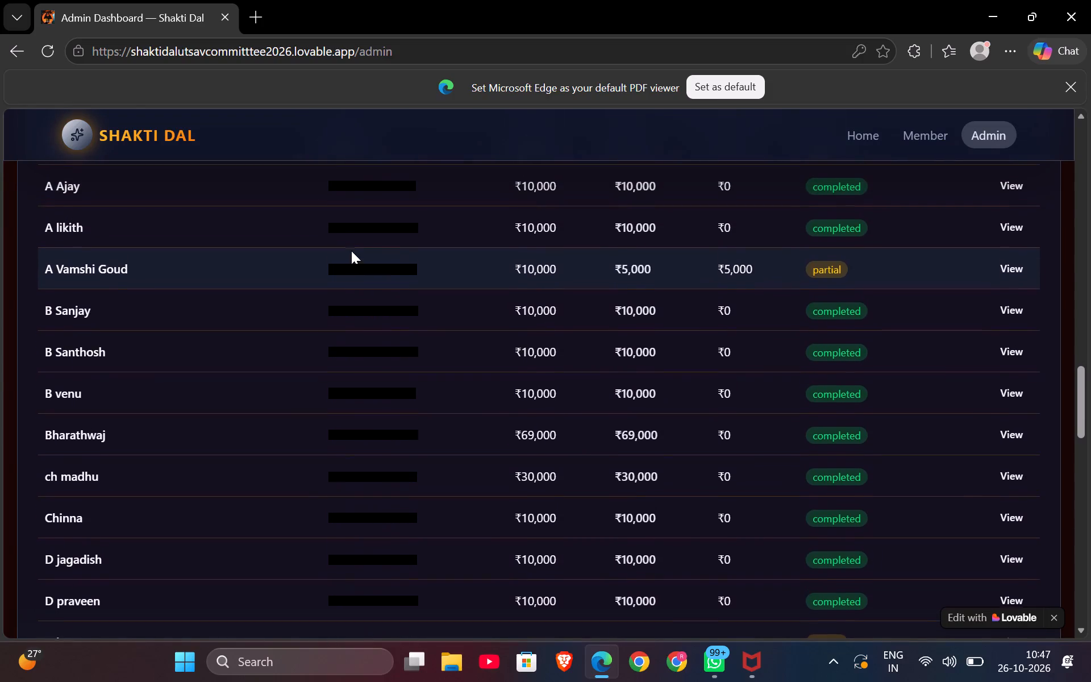
pyautogui.scroll(-1, 351, 251)
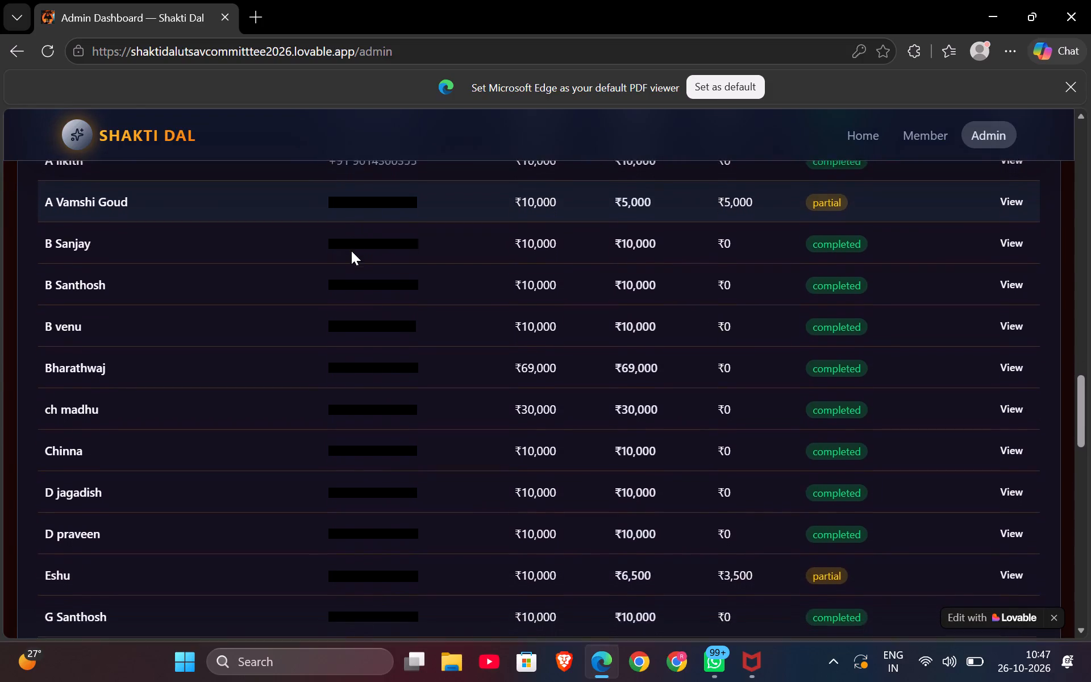
pyautogui.scroll(-1, 351, 251)
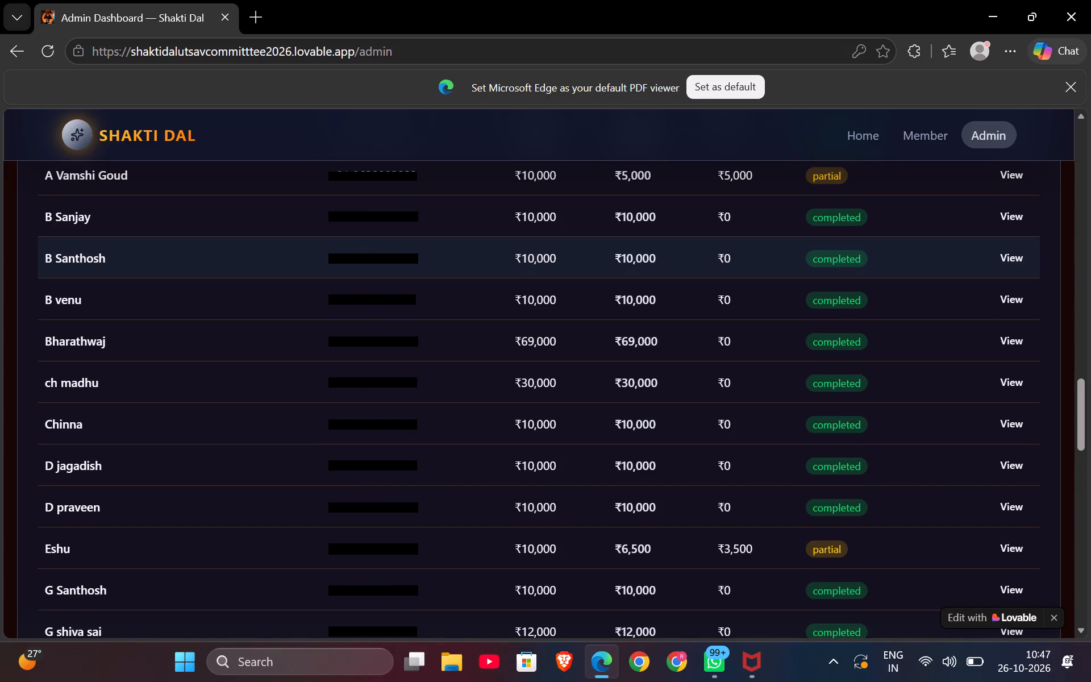
pyautogui.scroll(-2, 351, 251)
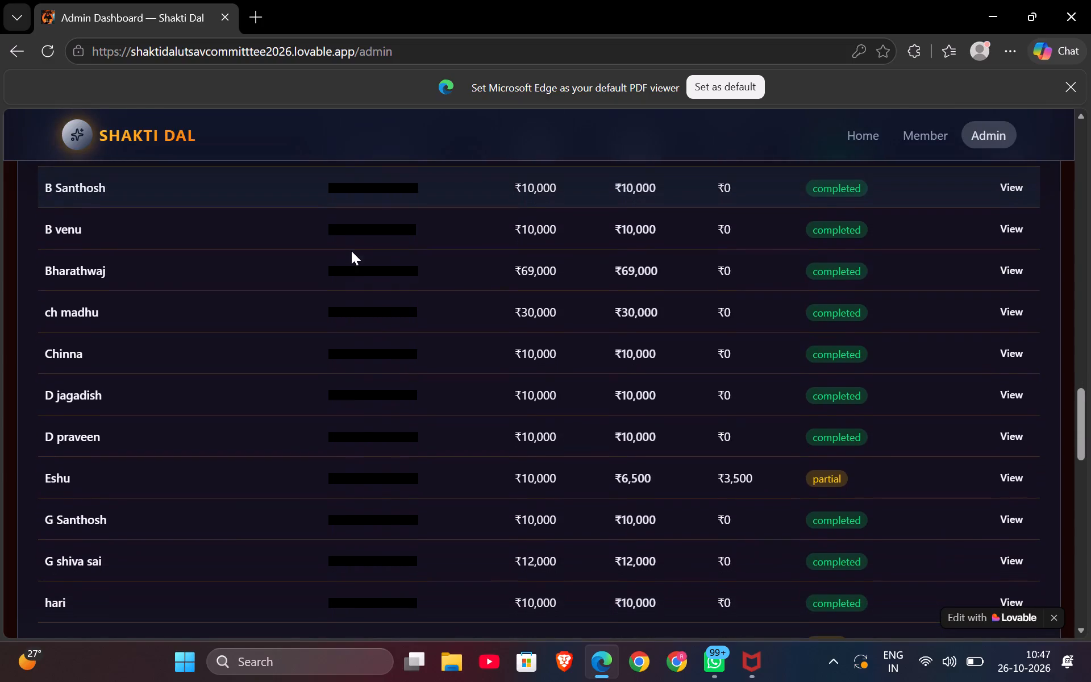
pyautogui.scroll(-1, 351, 251)
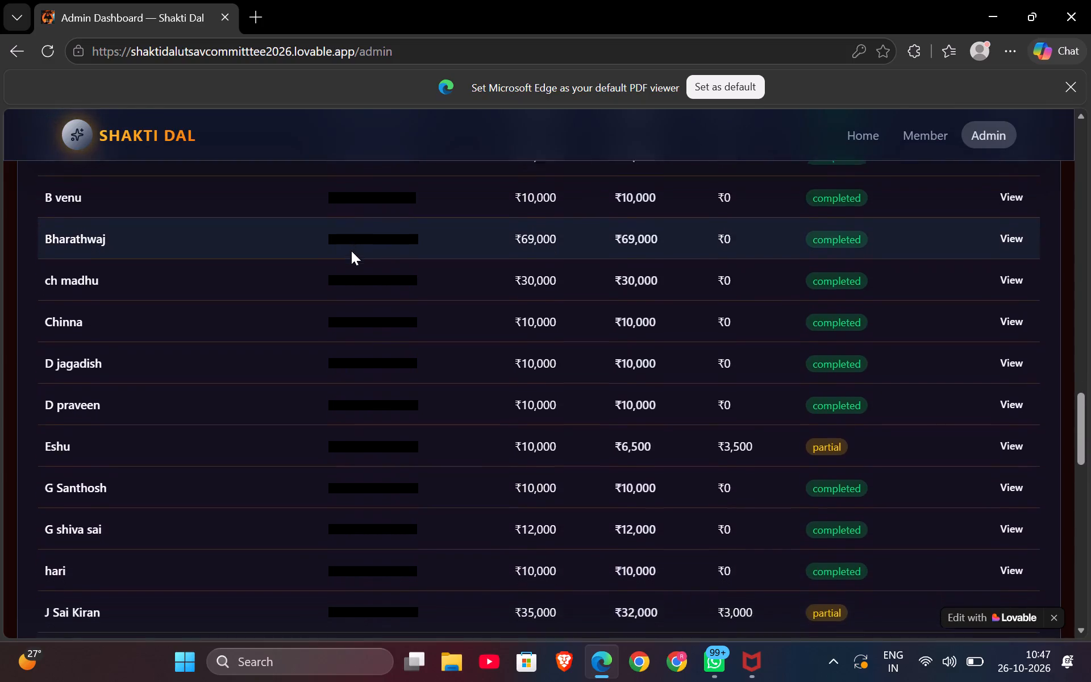
pyautogui.scroll(-2, 351, 251)
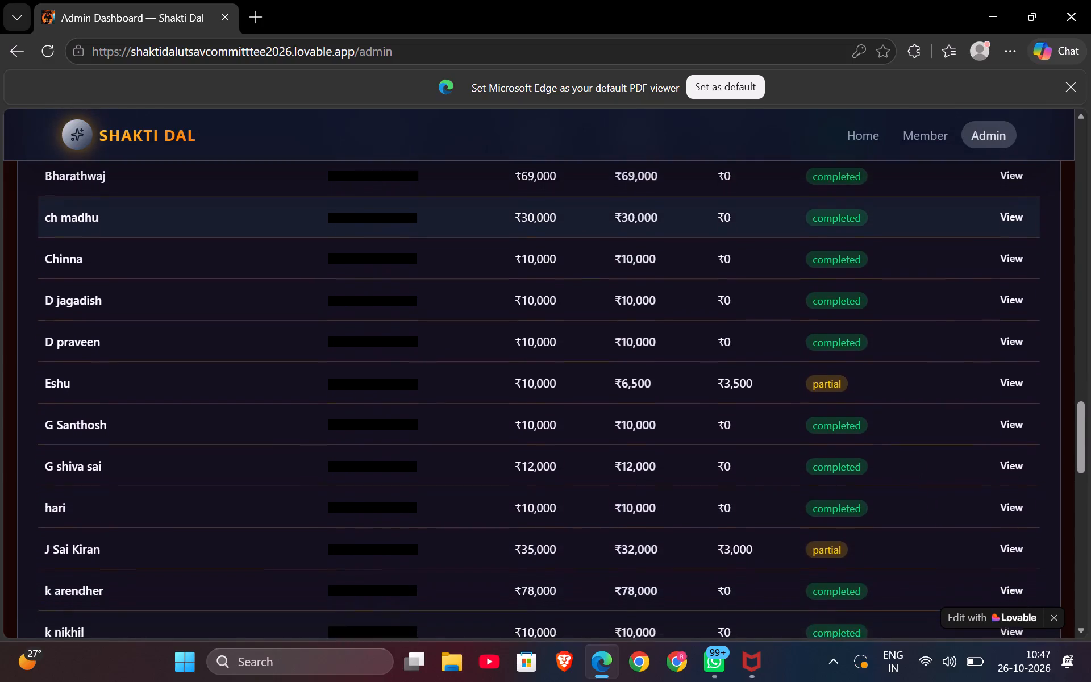
pyautogui.scroll(-2, 351, 251)
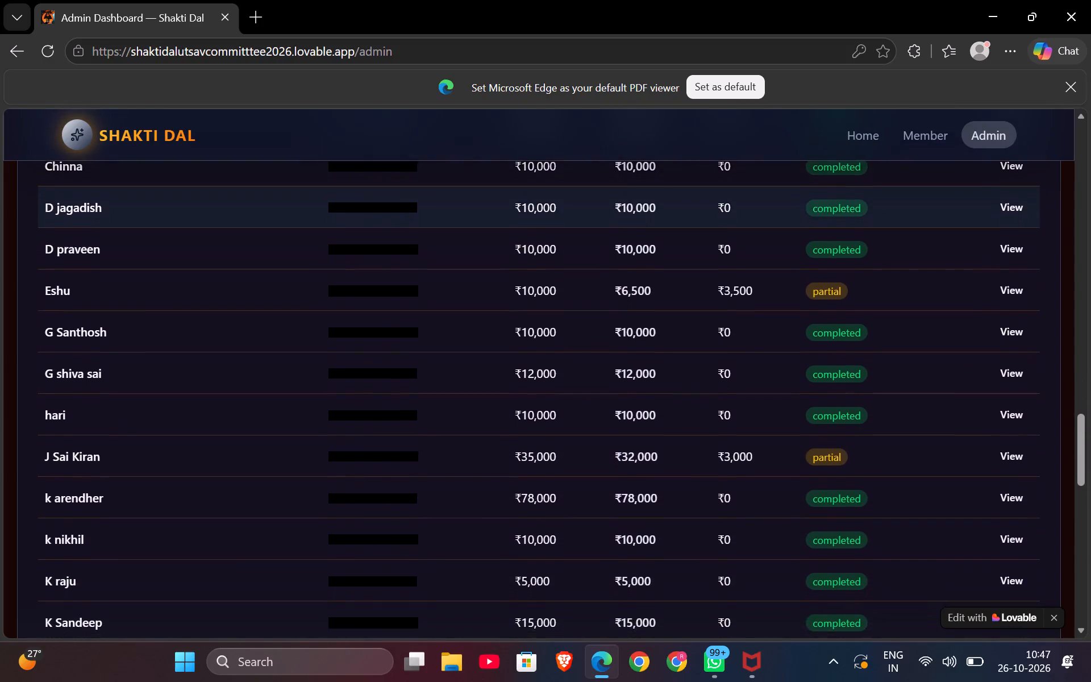
pyautogui.scroll(-1, 351, 251)
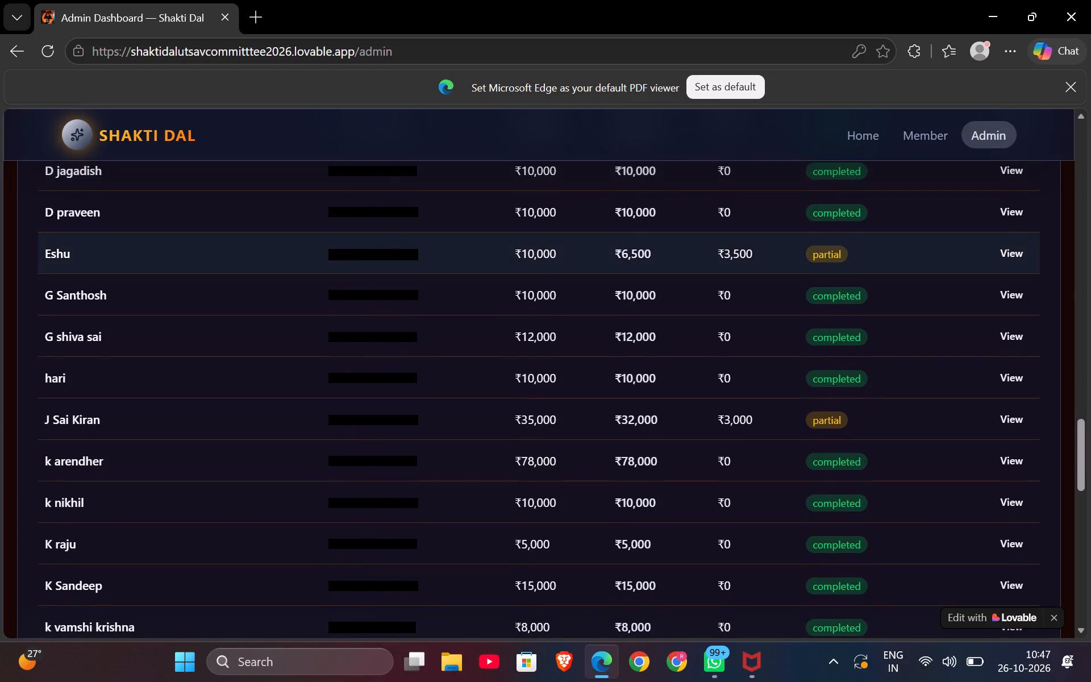
pyautogui.scroll(-1, 351, 251)
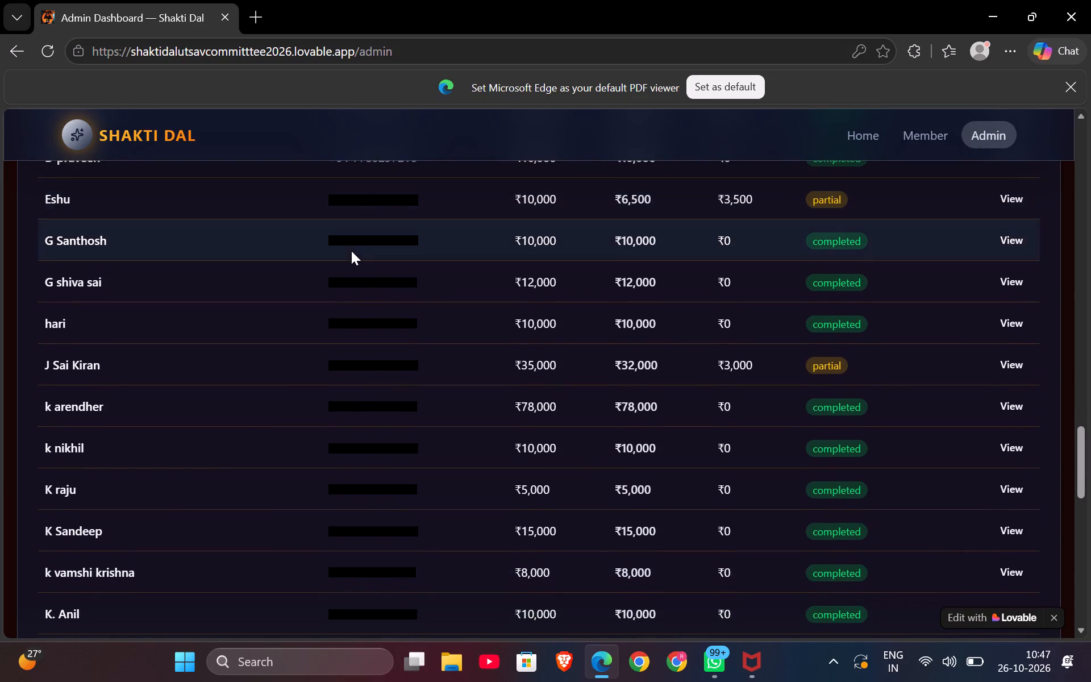
# Examine the target, paid, due and status values for the remaining members, down to the last row of the table.
pyautogui.scroll(-1, 351, 251)
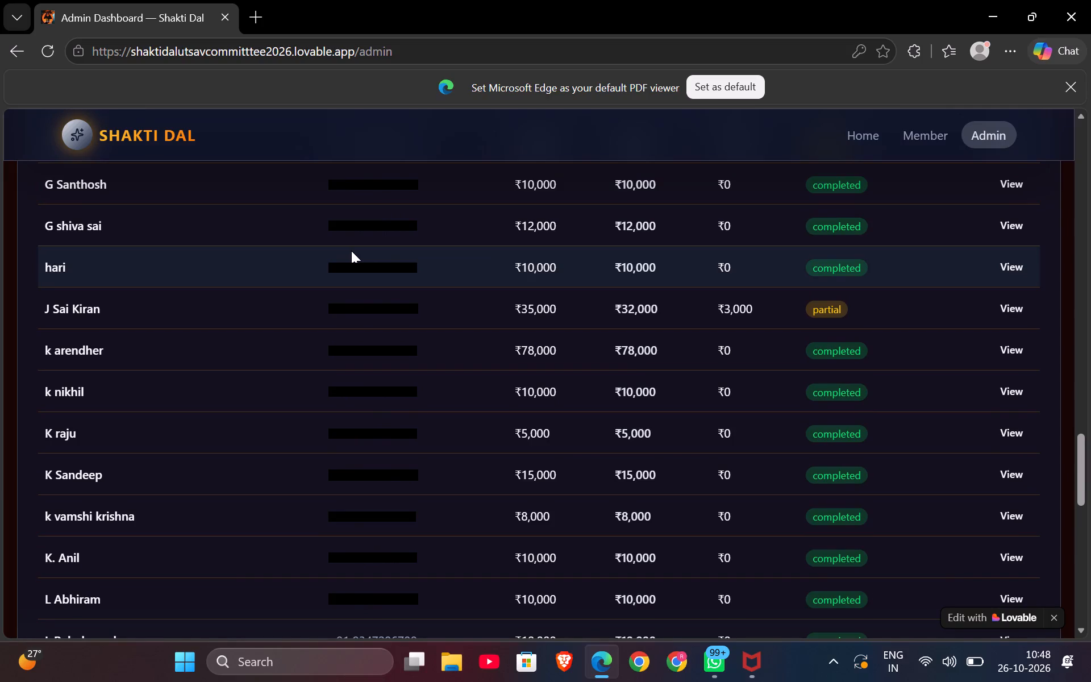
pyautogui.scroll(-2, 351, 251)
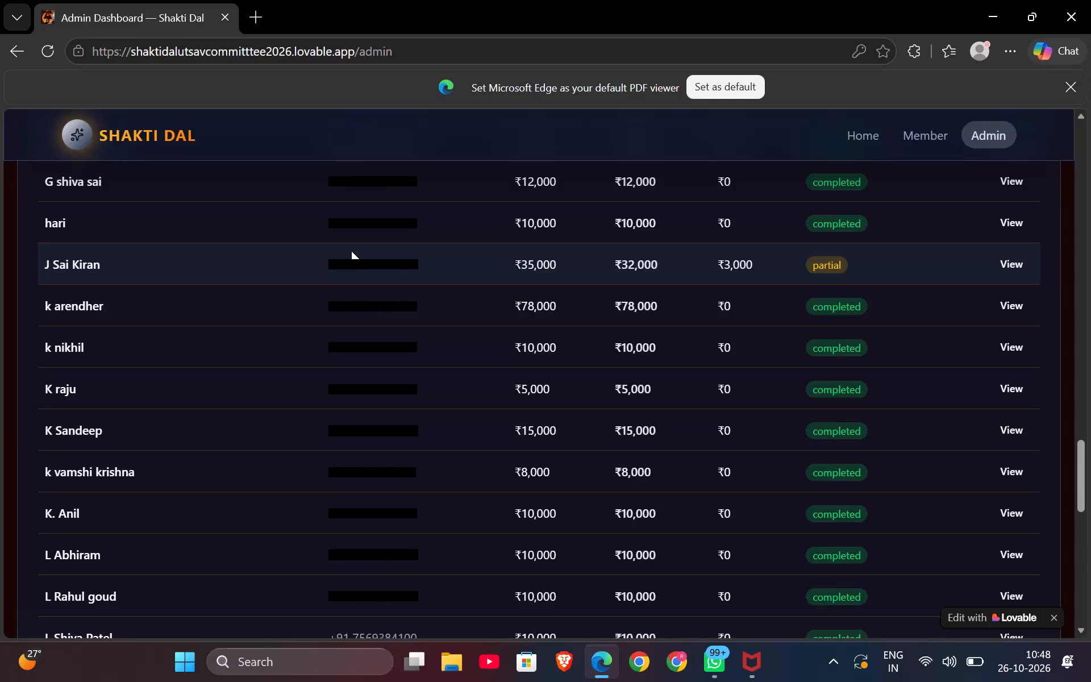
pyautogui.scroll(-4, 351, 251)
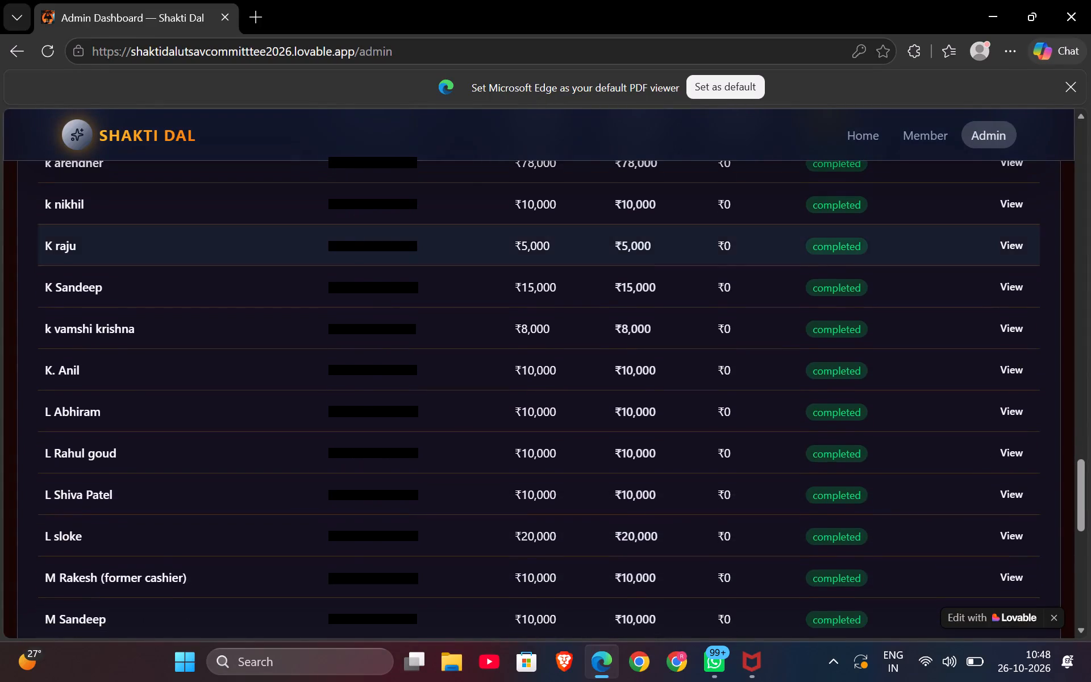
pyautogui.scroll(-3, 351, 251)
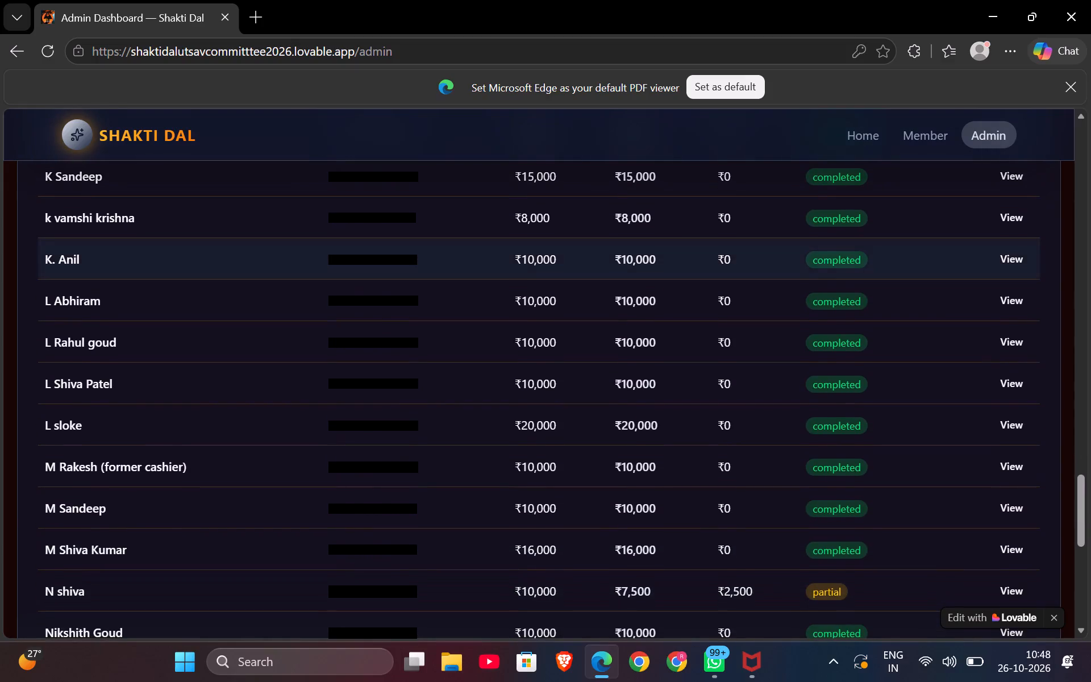
pyautogui.scroll(-2, 351, 251)
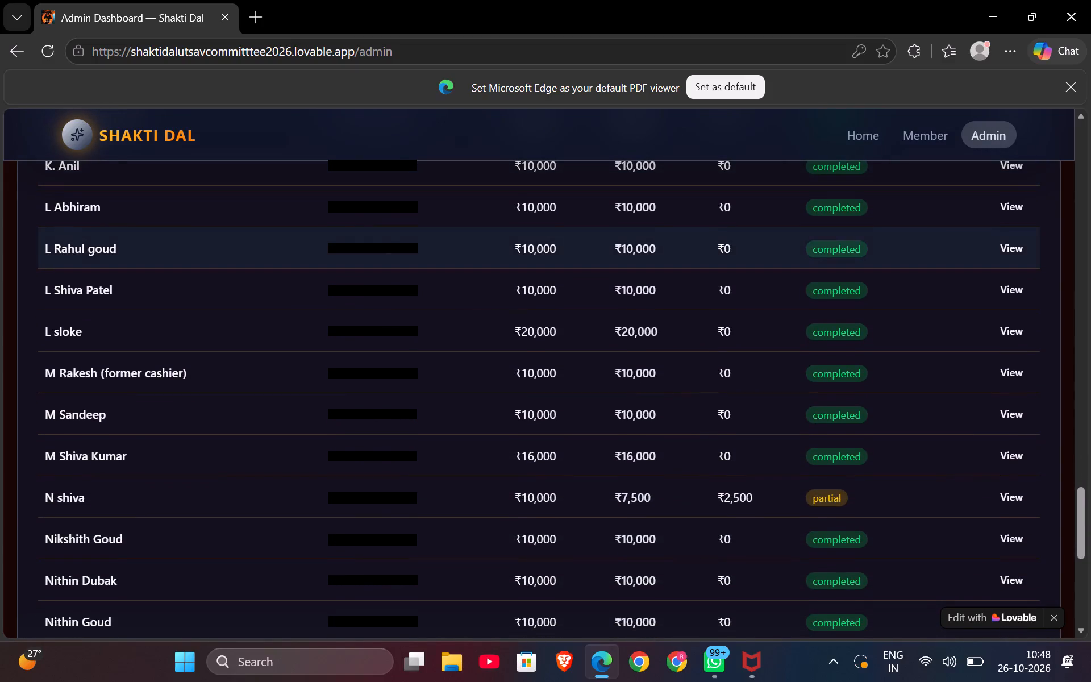
pyautogui.scroll(-3, 351, 251)
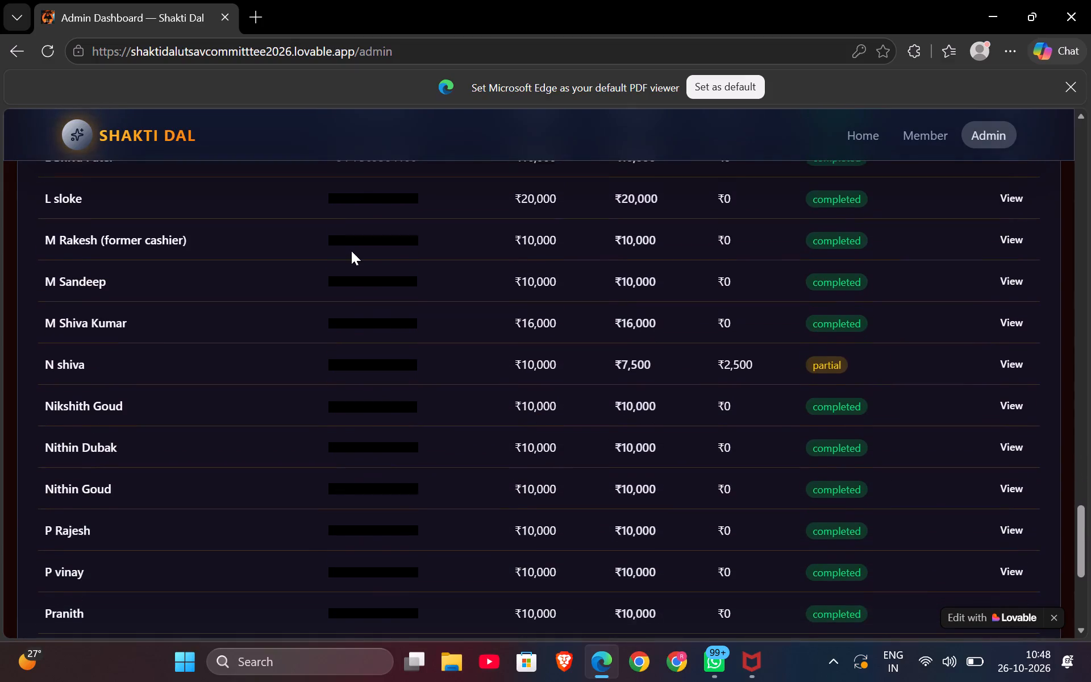
pyautogui.scroll(-4, 351, 251)
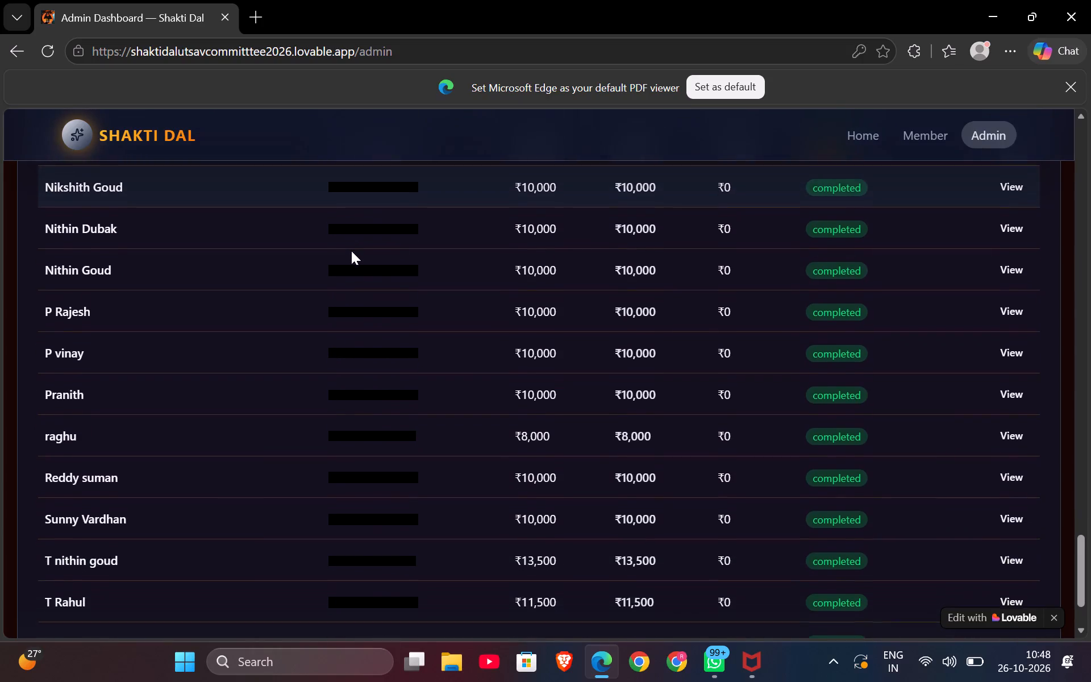
pyautogui.scroll(-2, 351, 251)
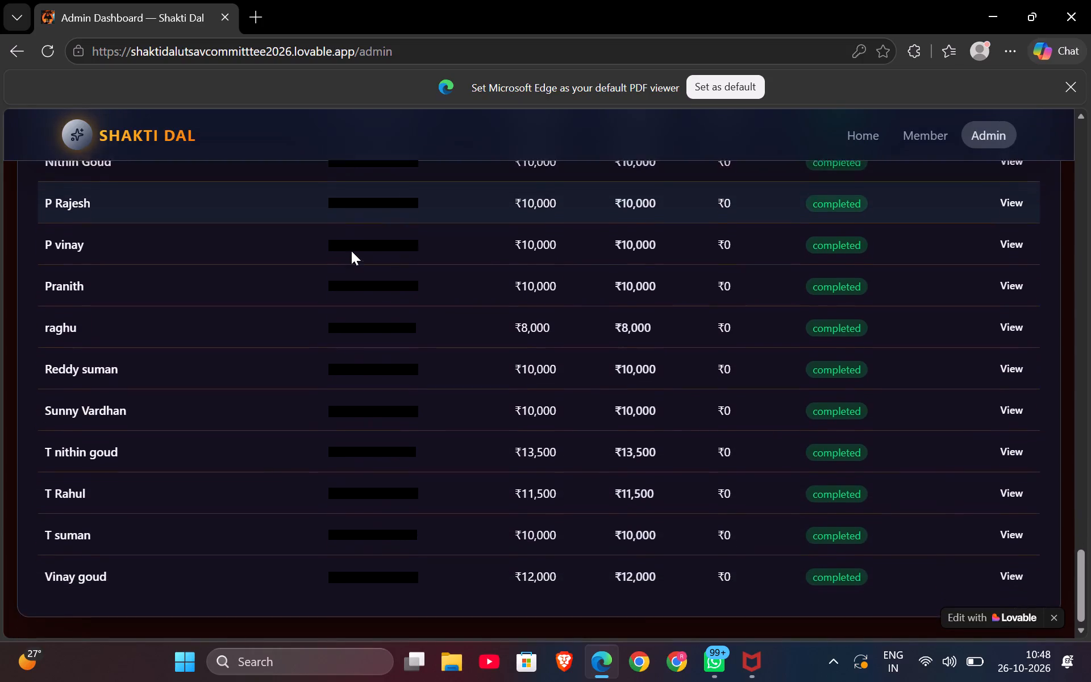
pyautogui.scroll(-1, 351, 251)
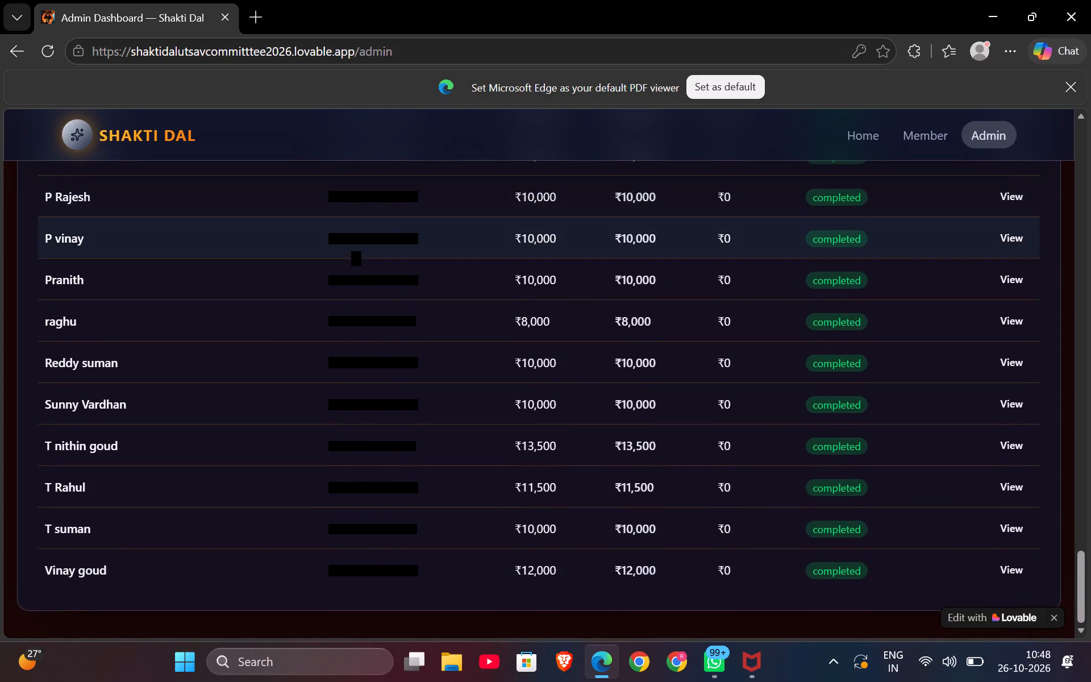
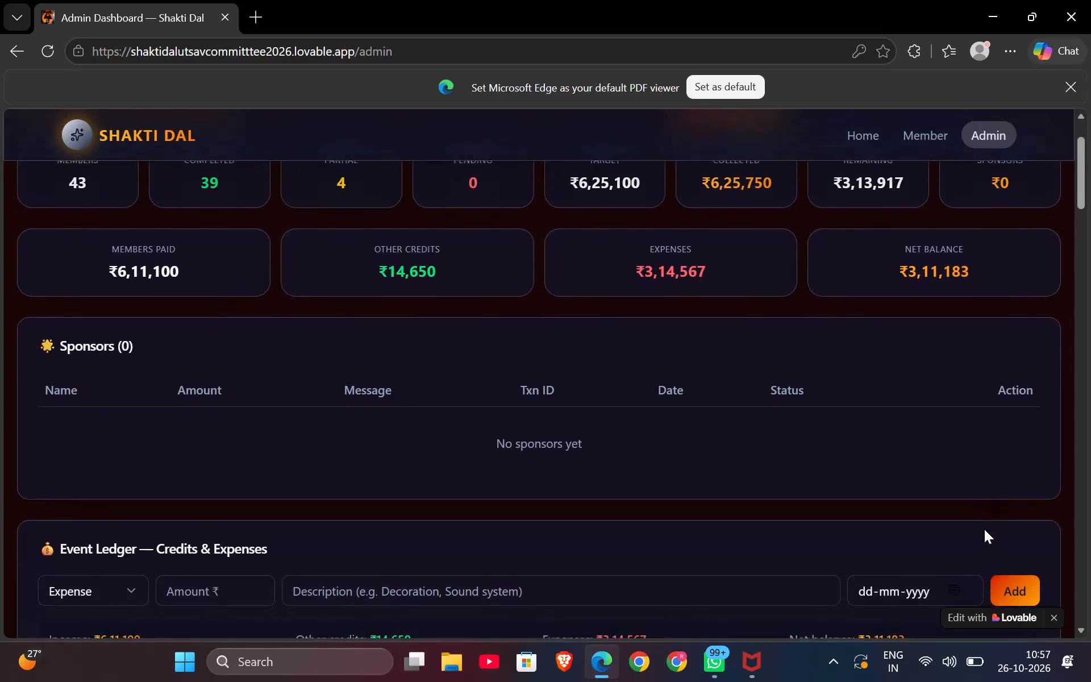
# Add a Credit (other income) entry of ₹10,000 with the description "Election amount" to the Event Ledger, leaving the date blank.
pyautogui.scroll(-4, 984, 529)
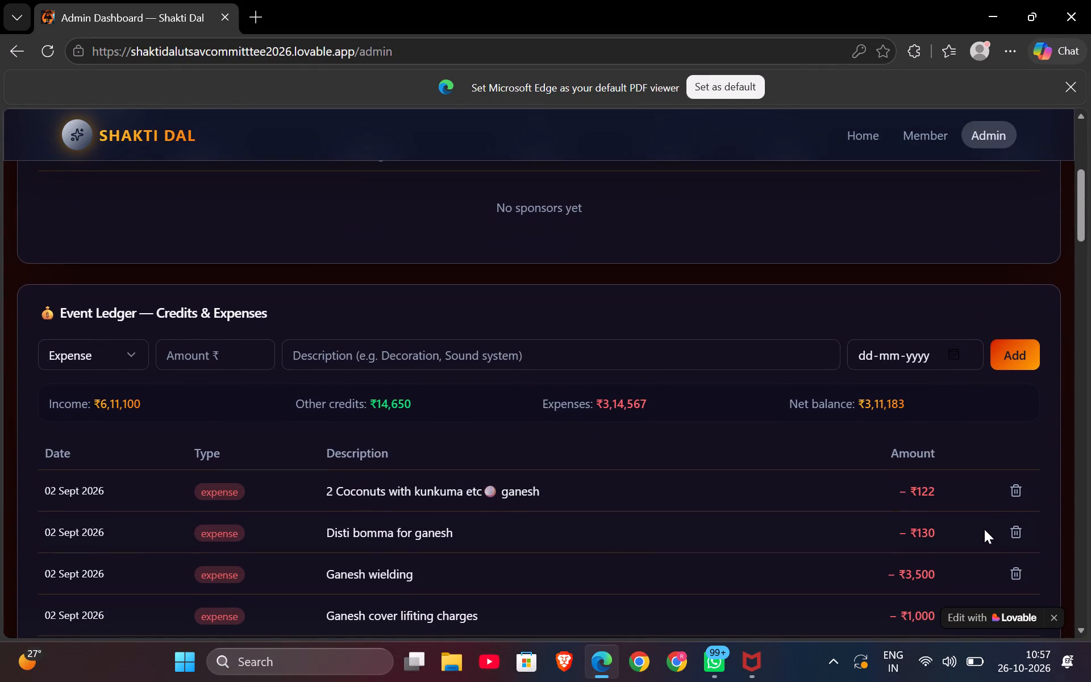
pyautogui.scroll(-3, 984, 529)
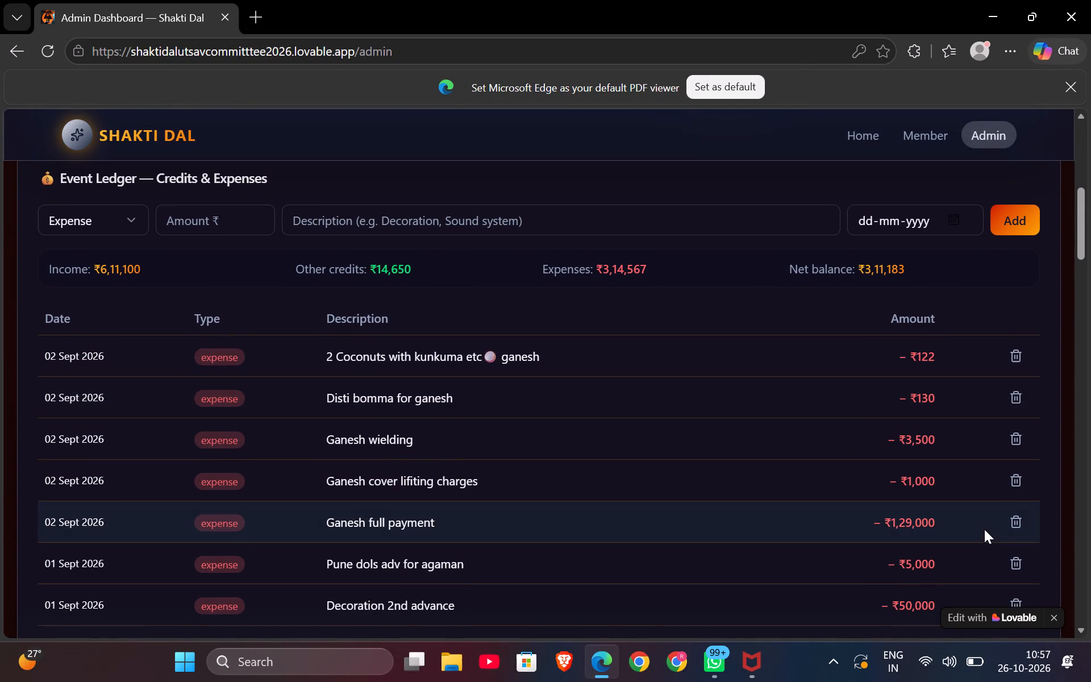
pyautogui.scroll(-3, 984, 529)
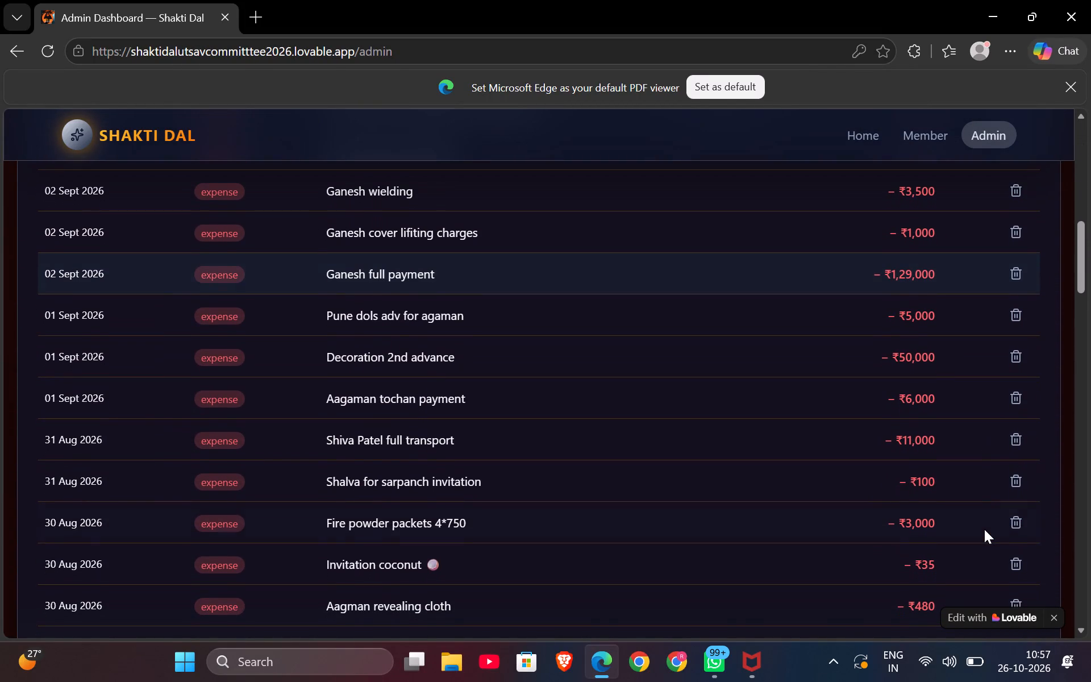
pyautogui.scroll(1, 1003, 681)
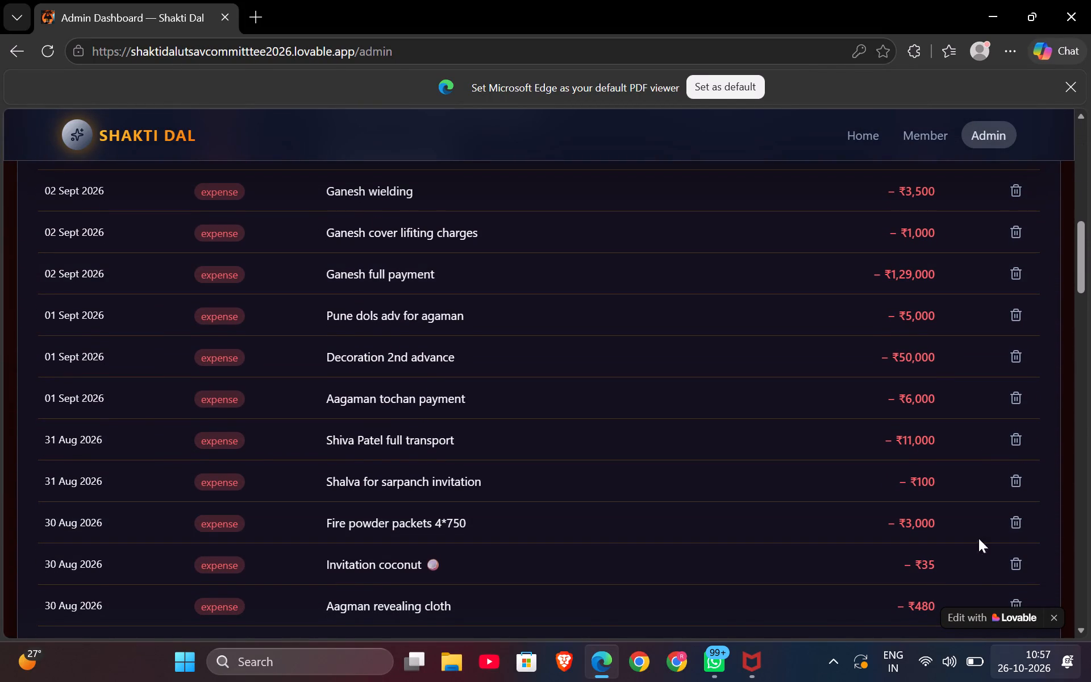
pyautogui.scroll(5, 911, 302)
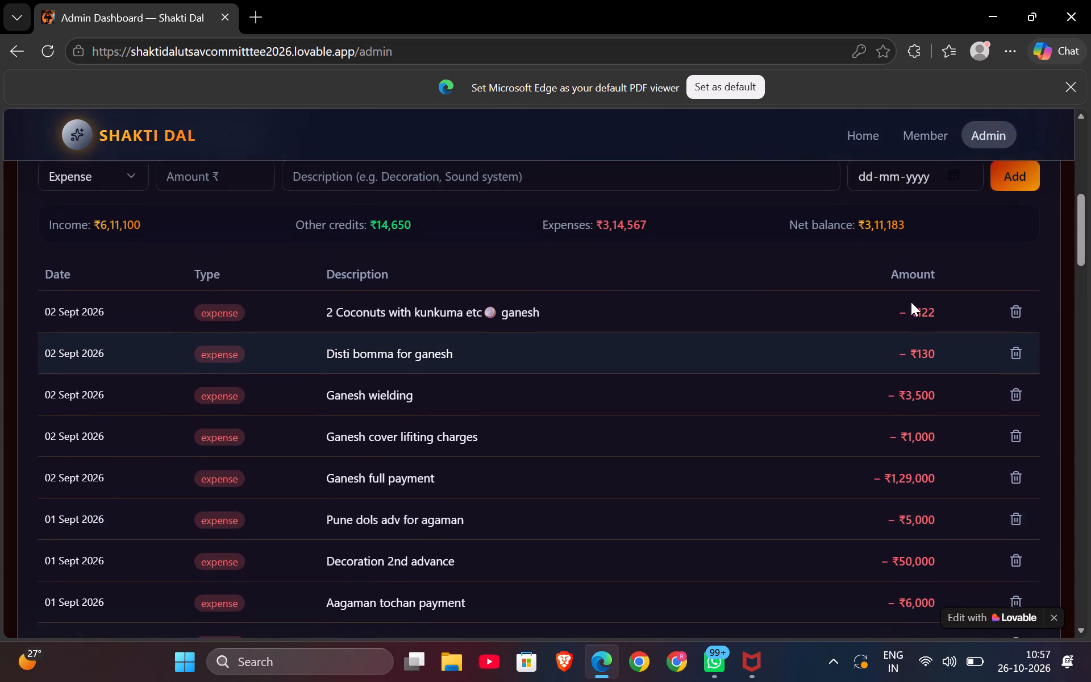
pyautogui.scroll(1, 911, 302)
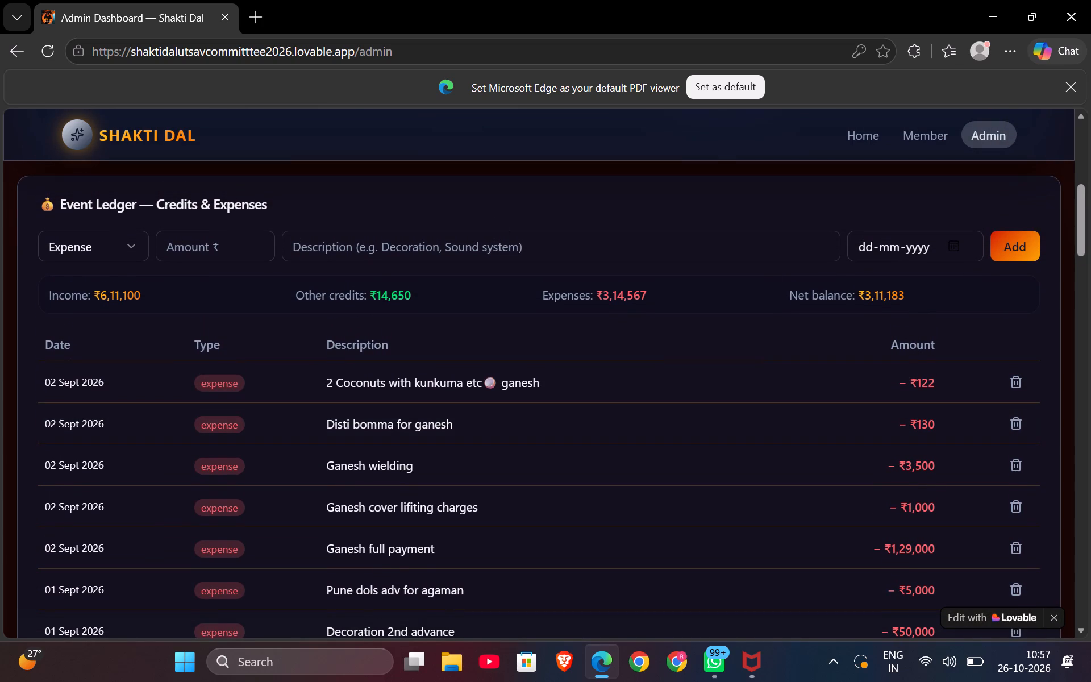
pyautogui.click(135, 250)
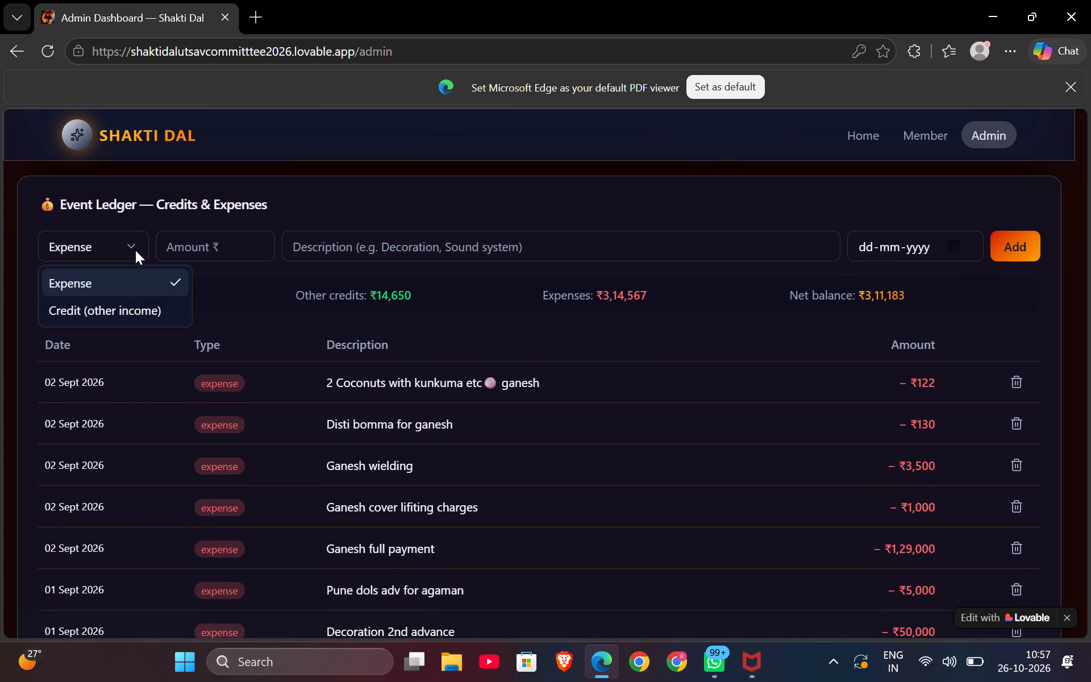
pyautogui.click(117, 309)
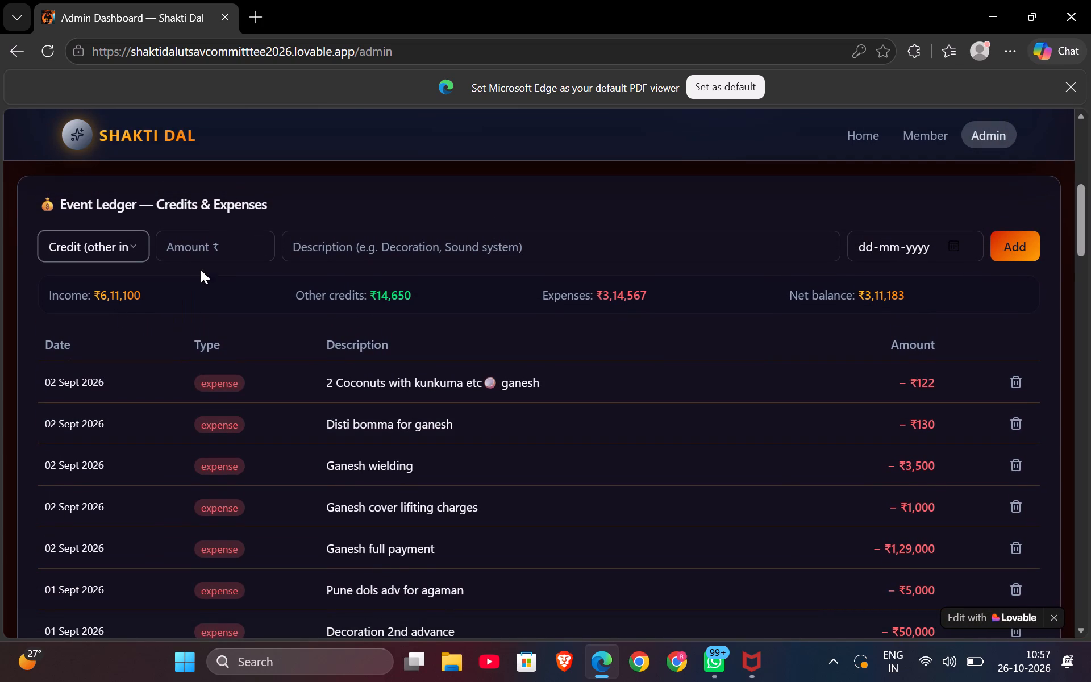
pyautogui.click(220, 252)
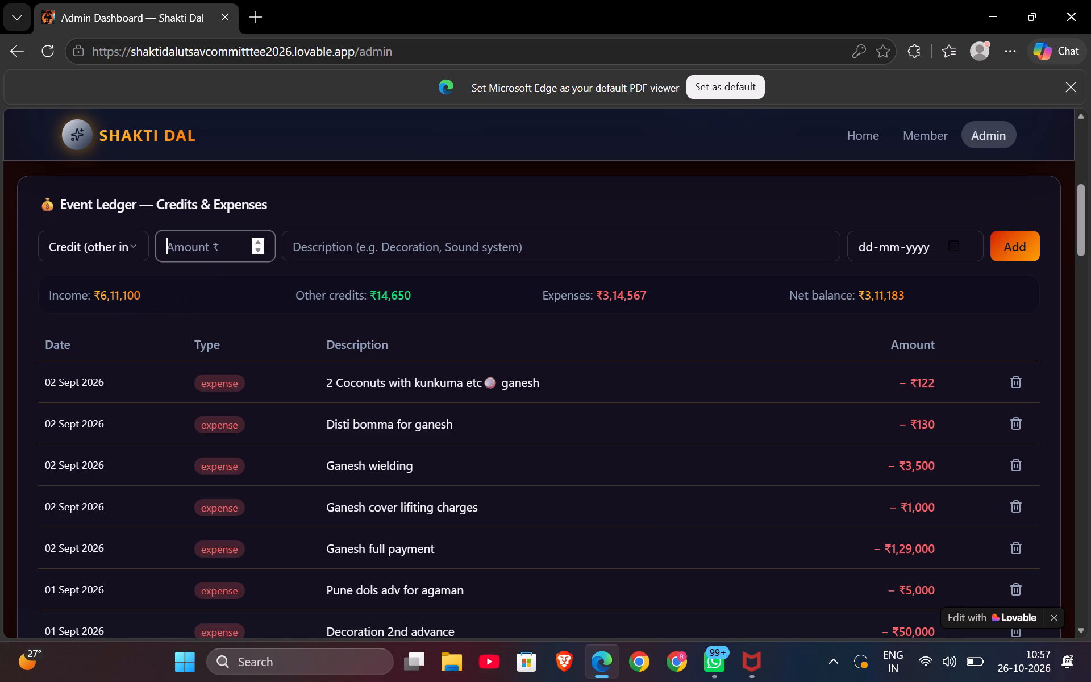
pyautogui.press('1')
pyautogui.write('0000')
pyautogui.click(444, 242)
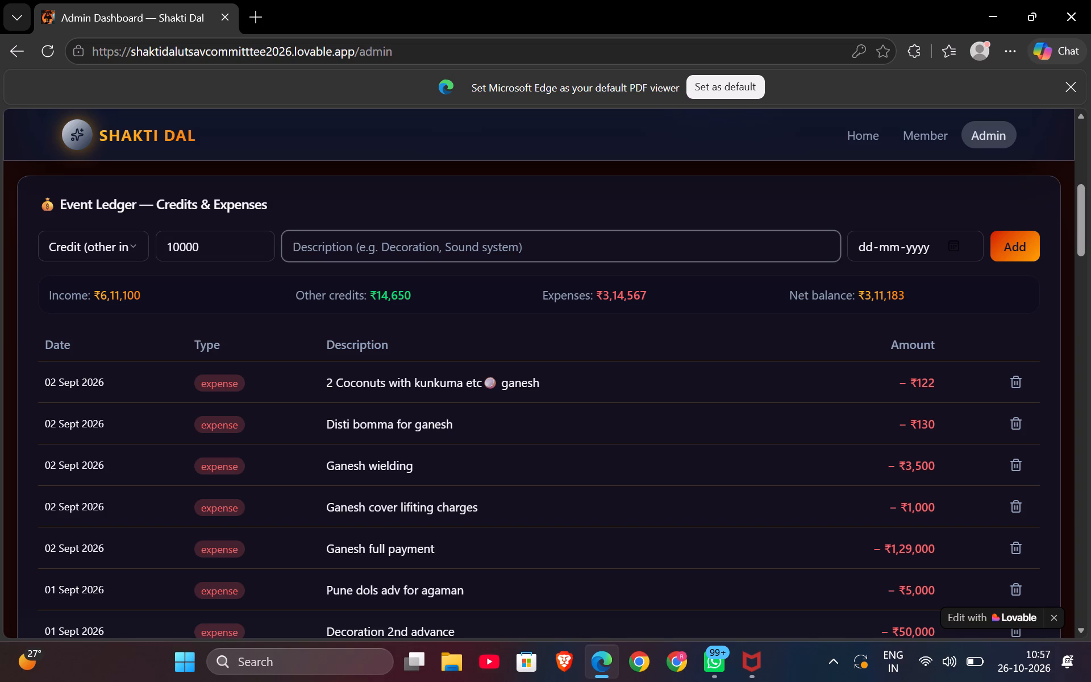
pyautogui.write('election')
pyautogui.press('space')
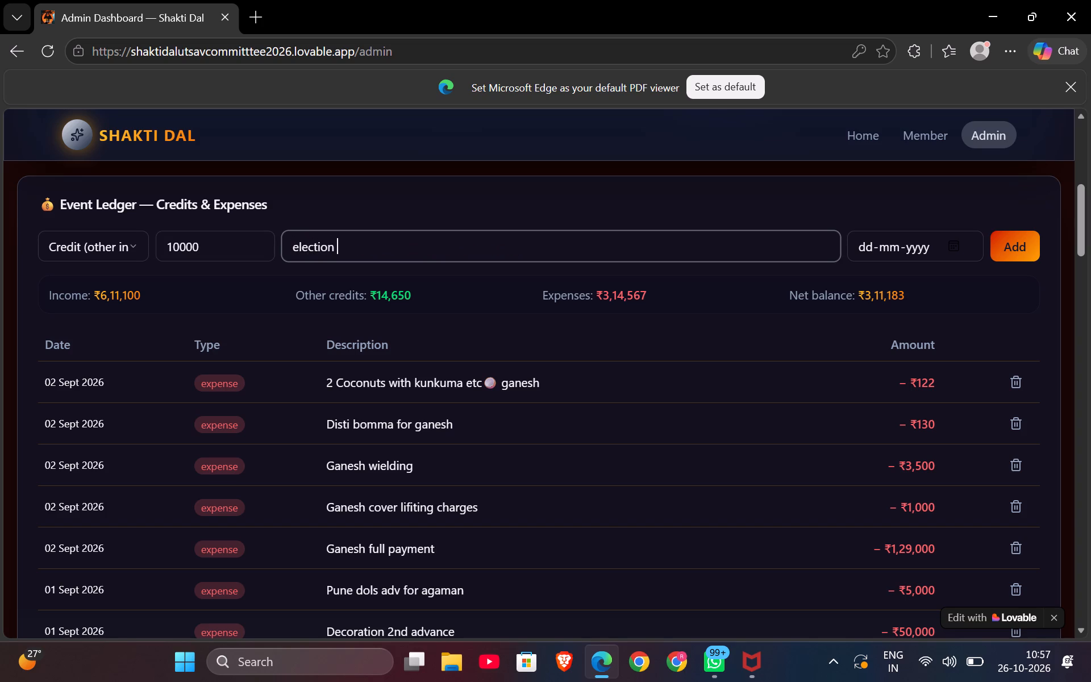
pyautogui.write('amount')
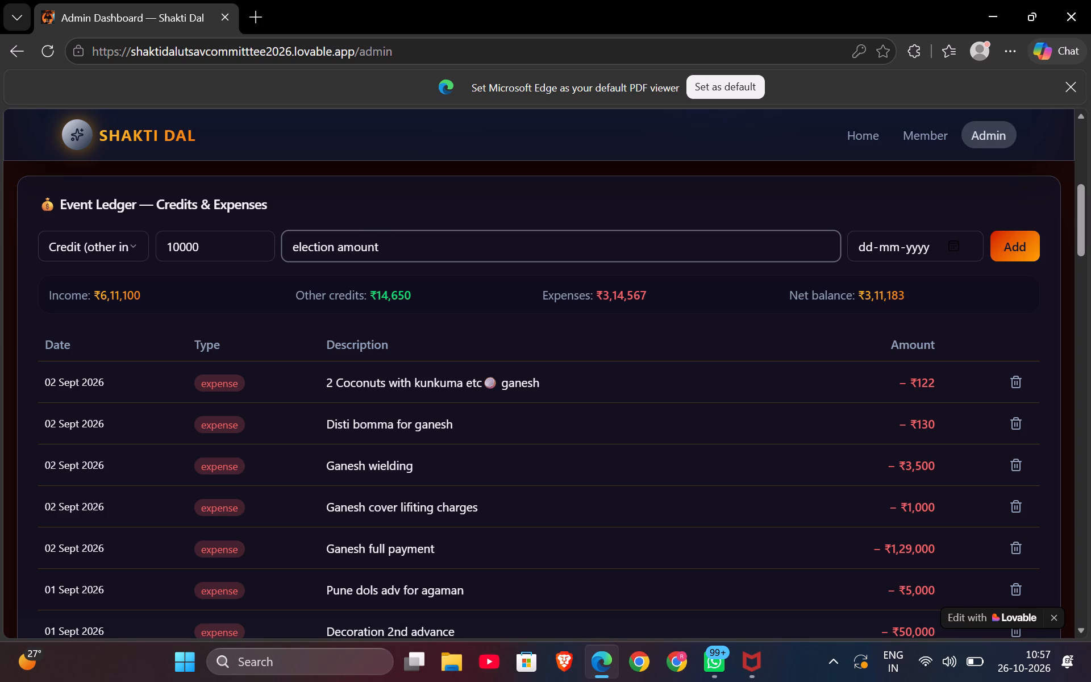
pyautogui.click(297, 245)
pyautogui.press('BackSpace')
pyautogui.hotkey('shift', 'e')
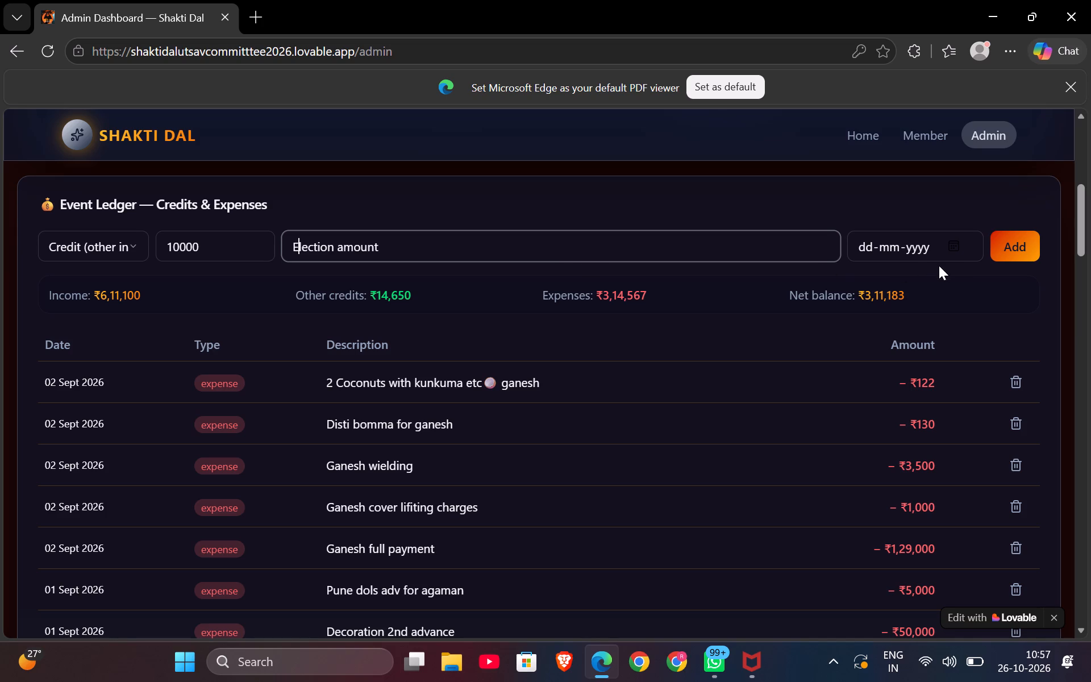
pyautogui.click(1007, 247)
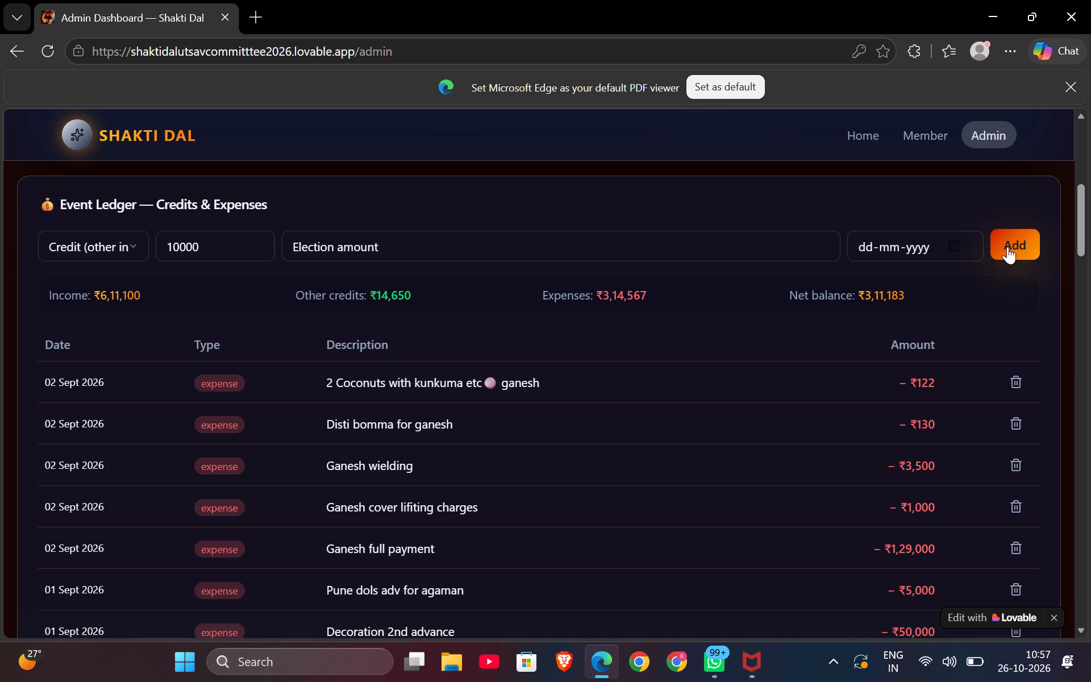
# Review the Event Ledger entries and the dashboard's summary totals to check the newly added election credit.
pyautogui.scroll(-3, 1007, 247)
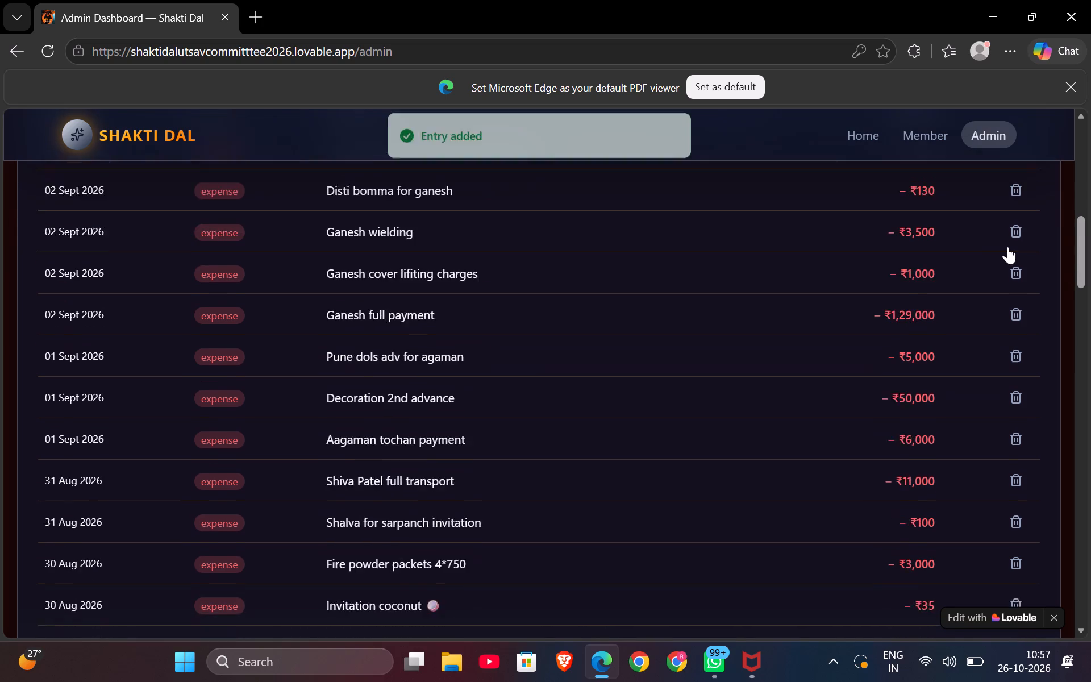
pyautogui.scroll(-8, 1007, 247)
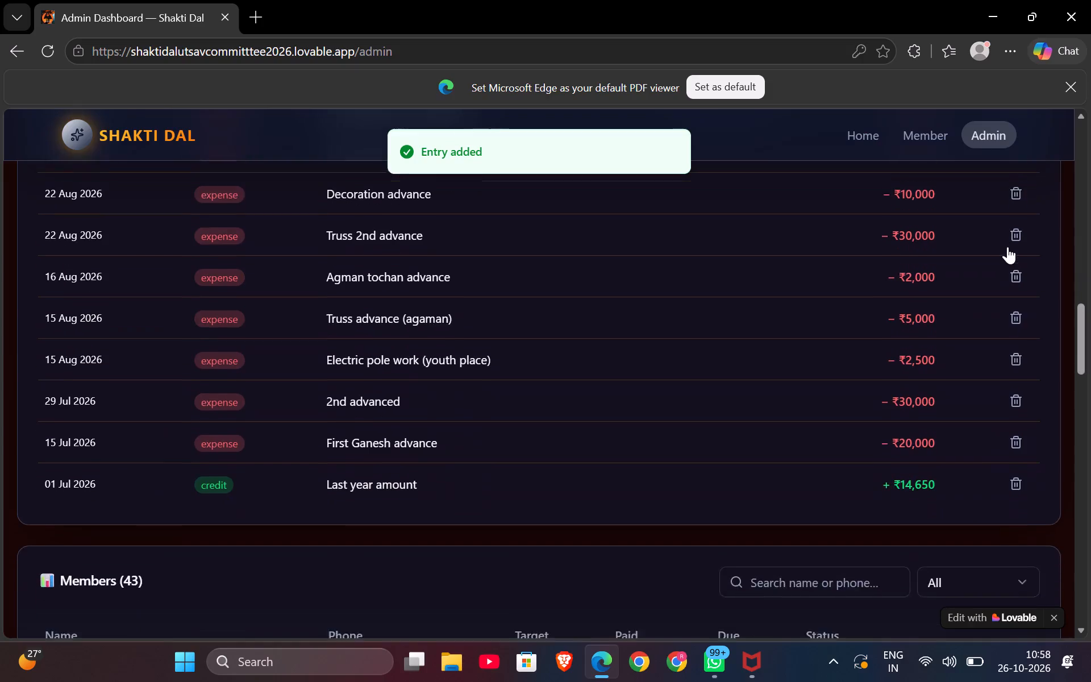
pyautogui.scroll(3, 1007, 247)
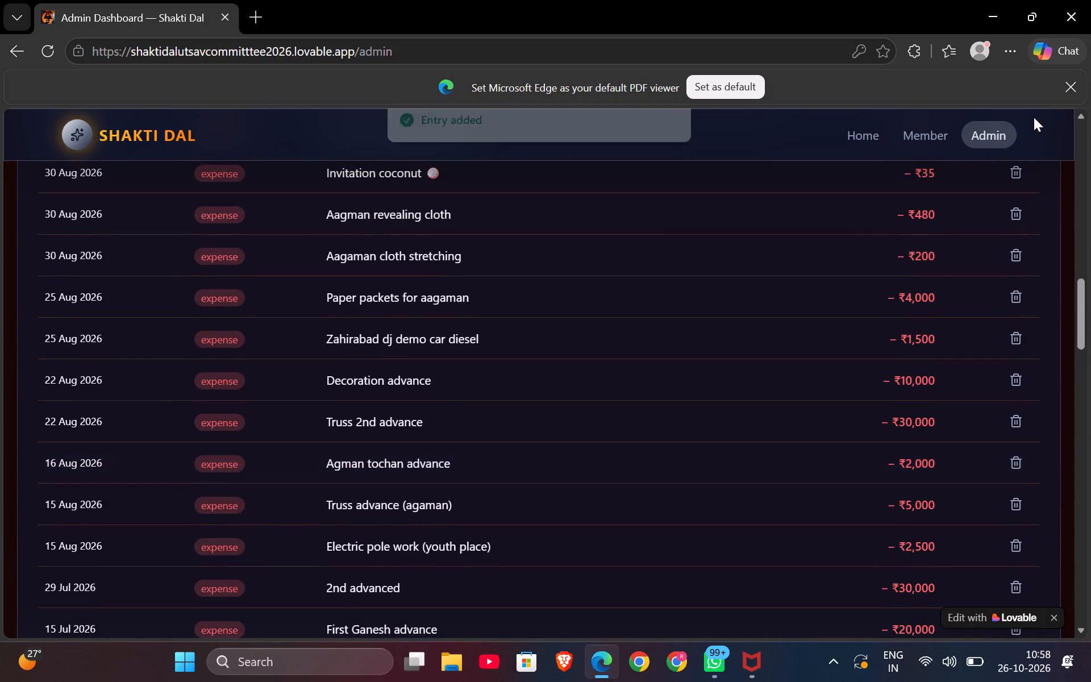
pyautogui.scroll(7, 965, 207)
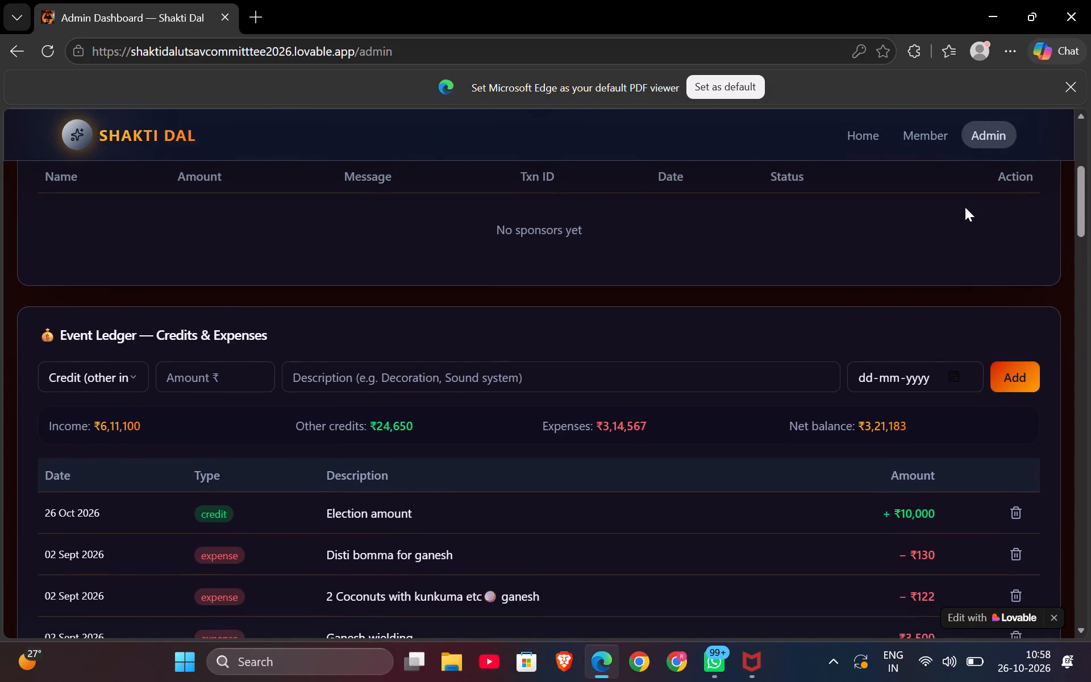
pyautogui.scroll(4, 965, 207)
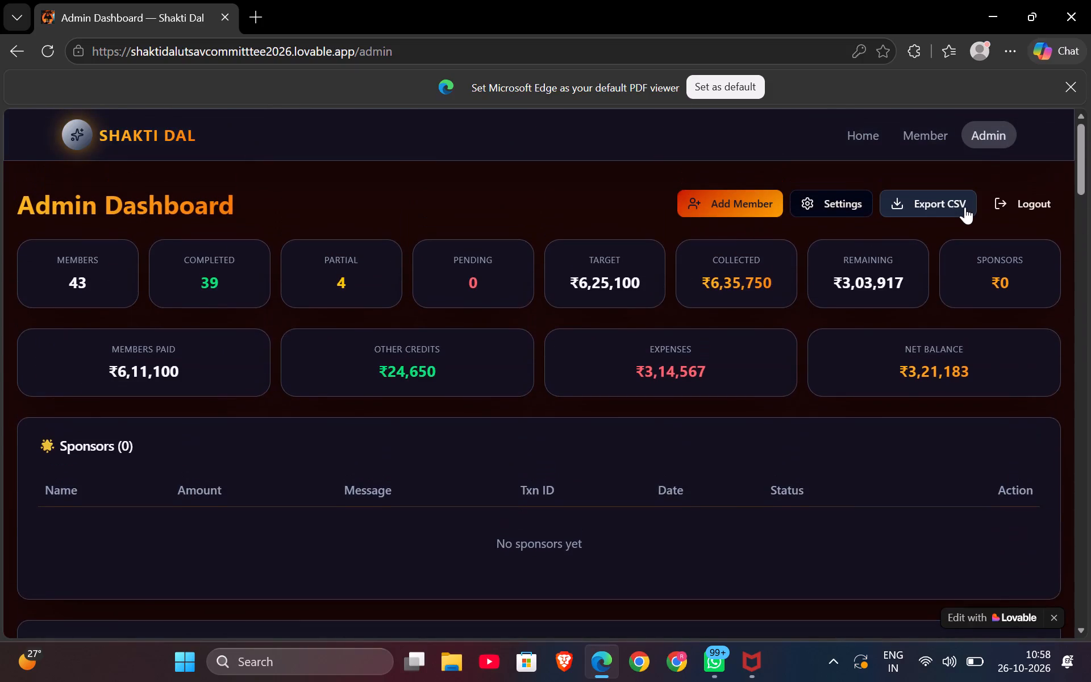
pyautogui.scroll(-6, 965, 207)
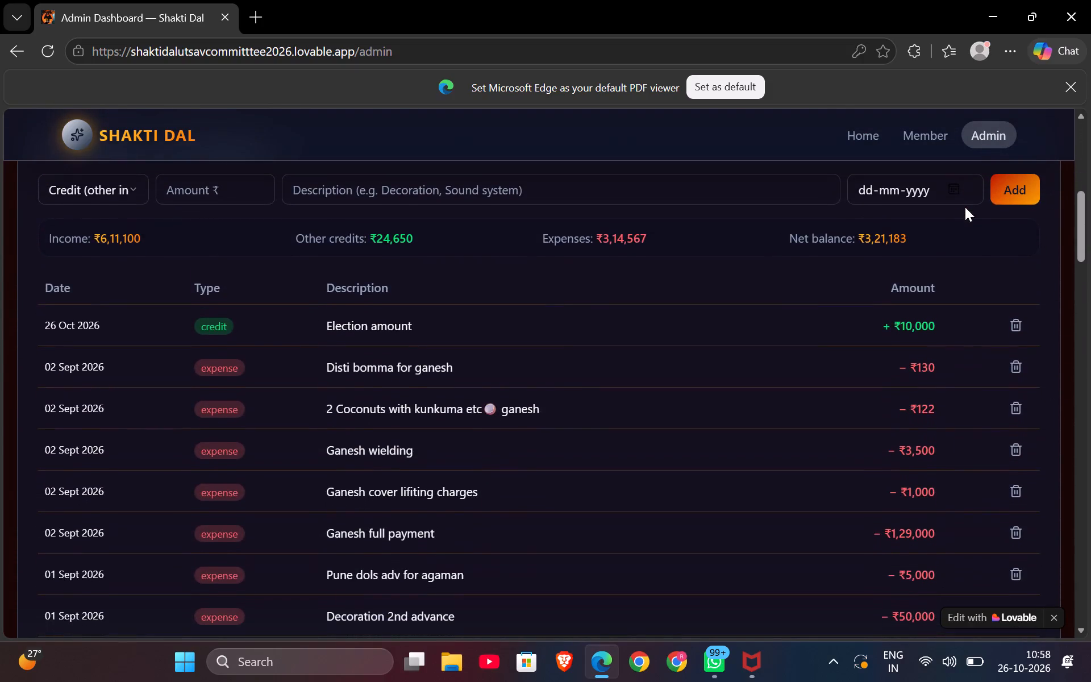
pyautogui.scroll(-1, 758, 296)
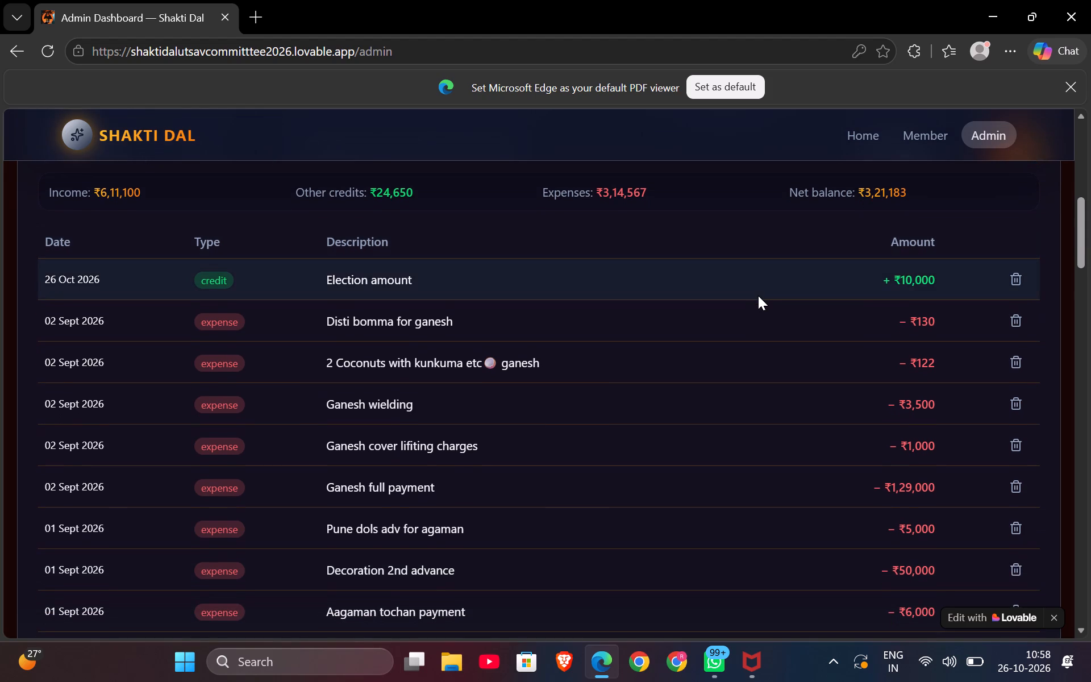
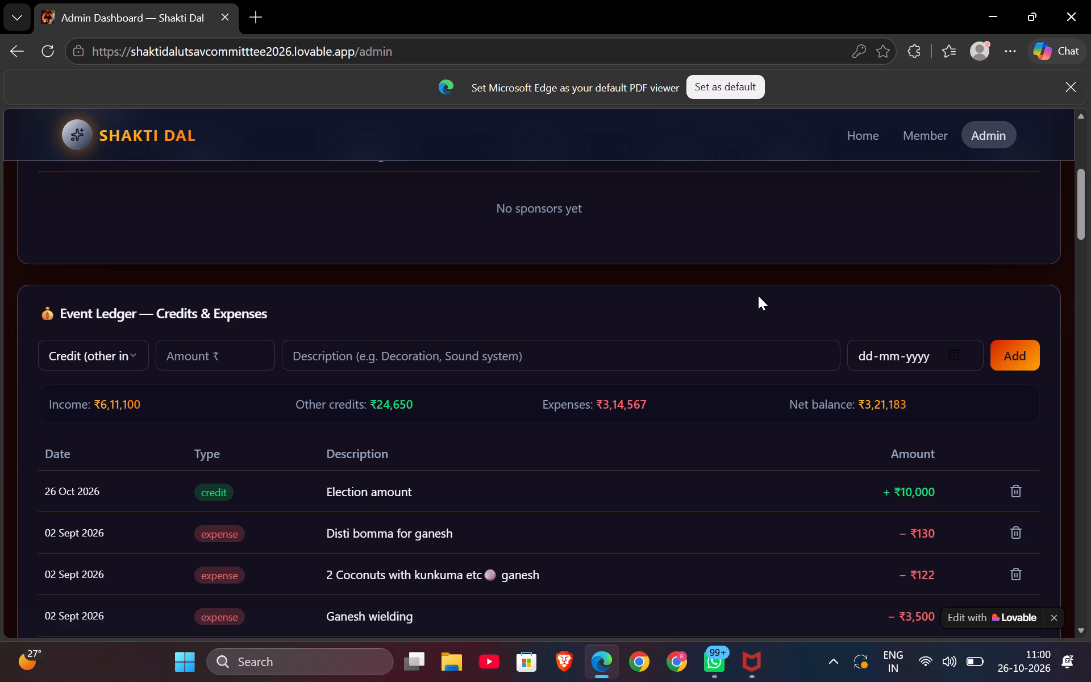
# Begin entering the amount for a new Credit (other income) entry in the Event Ledger.
pyautogui.click(194, 356)
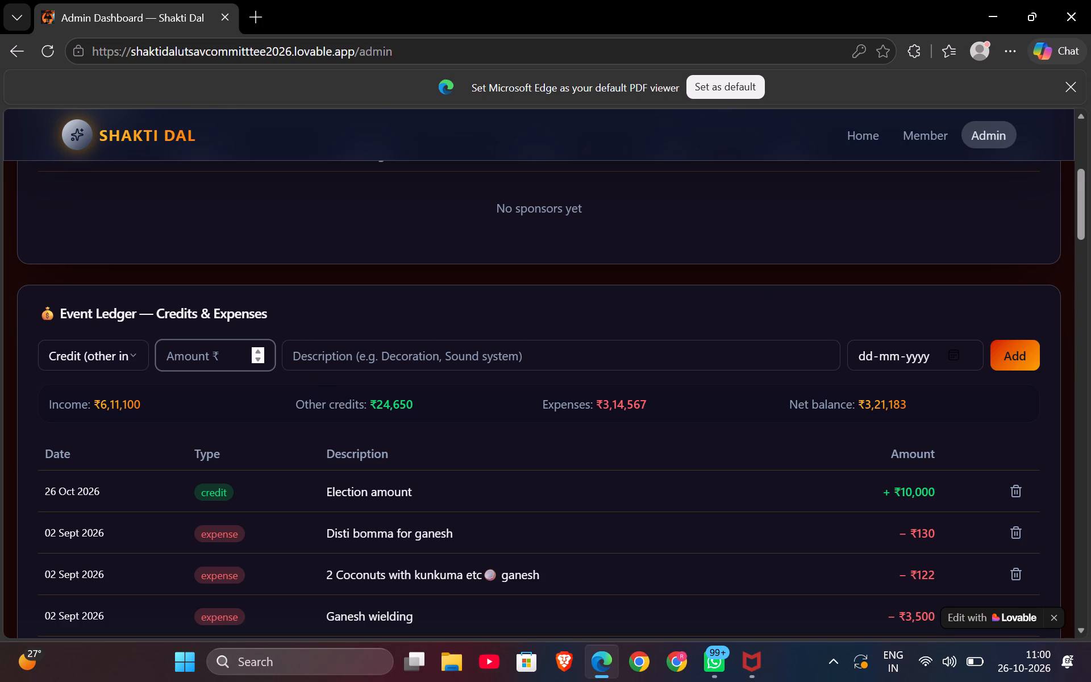
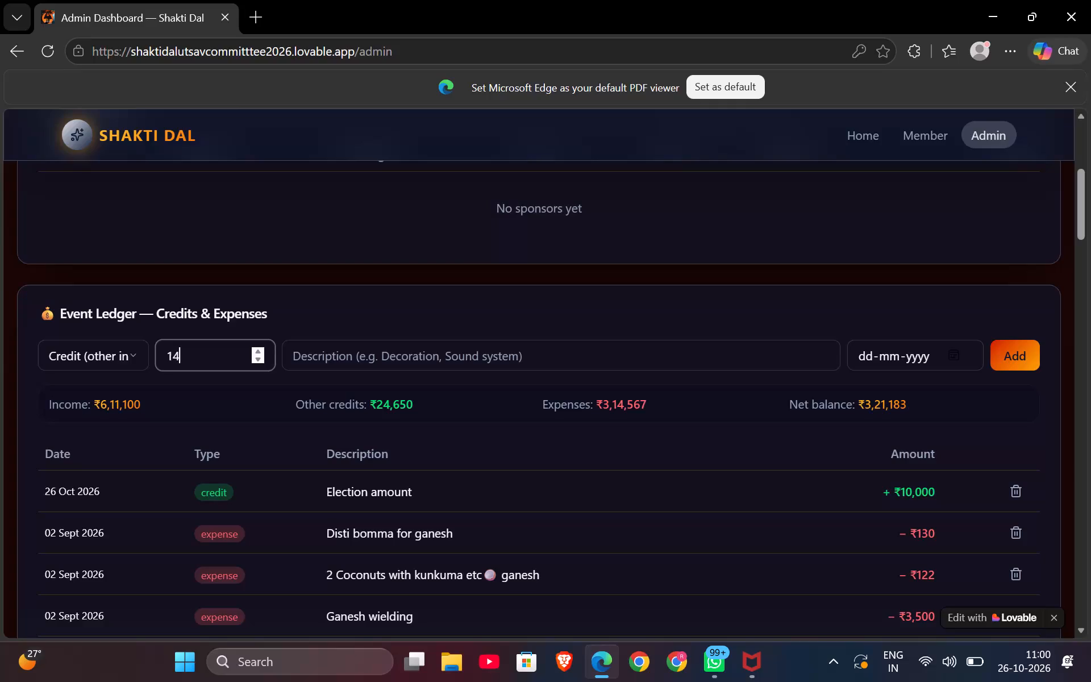
# Set the new credit entry's amount to 14100 and start its description with "apex academy".
pyautogui.write('00')
pyautogui.click(320, 347)
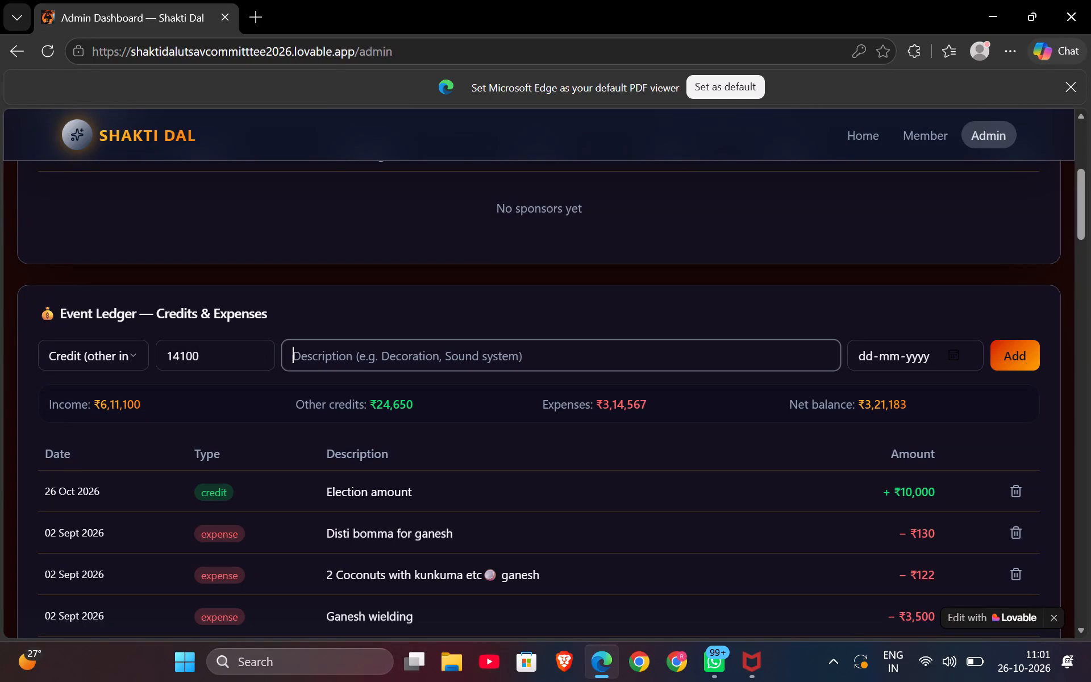
pyautogui.write('apex')
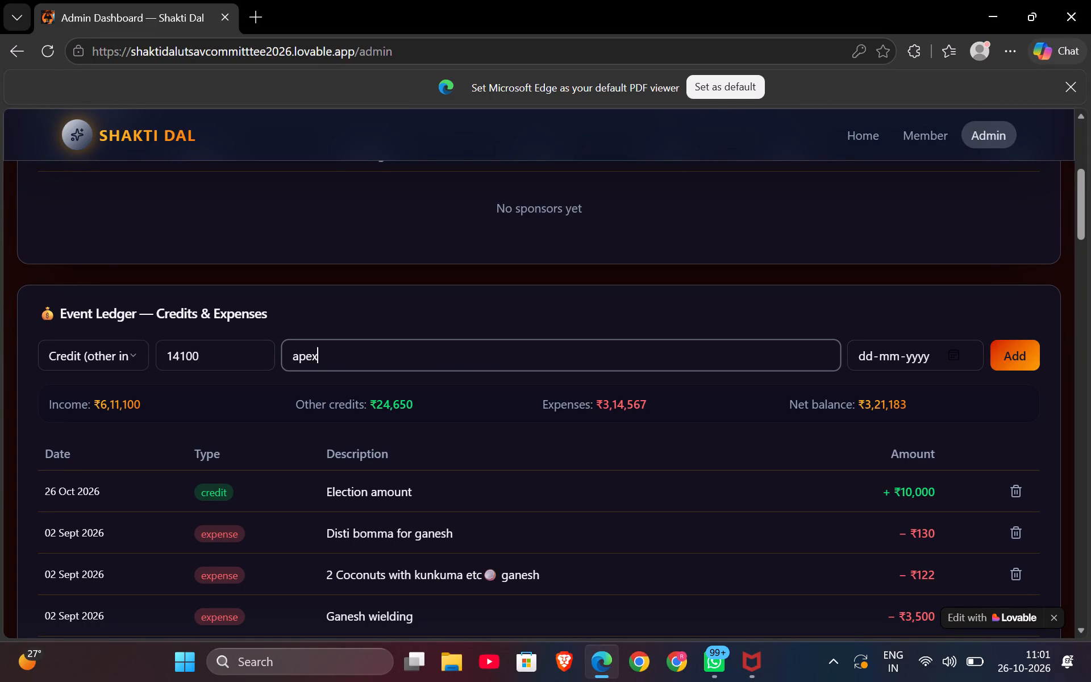
pyautogui.press('space')
pyautogui.write('acam')
pyautogui.press('BackSpace')
pyautogui.write('demy')
pyautogui.press('space')
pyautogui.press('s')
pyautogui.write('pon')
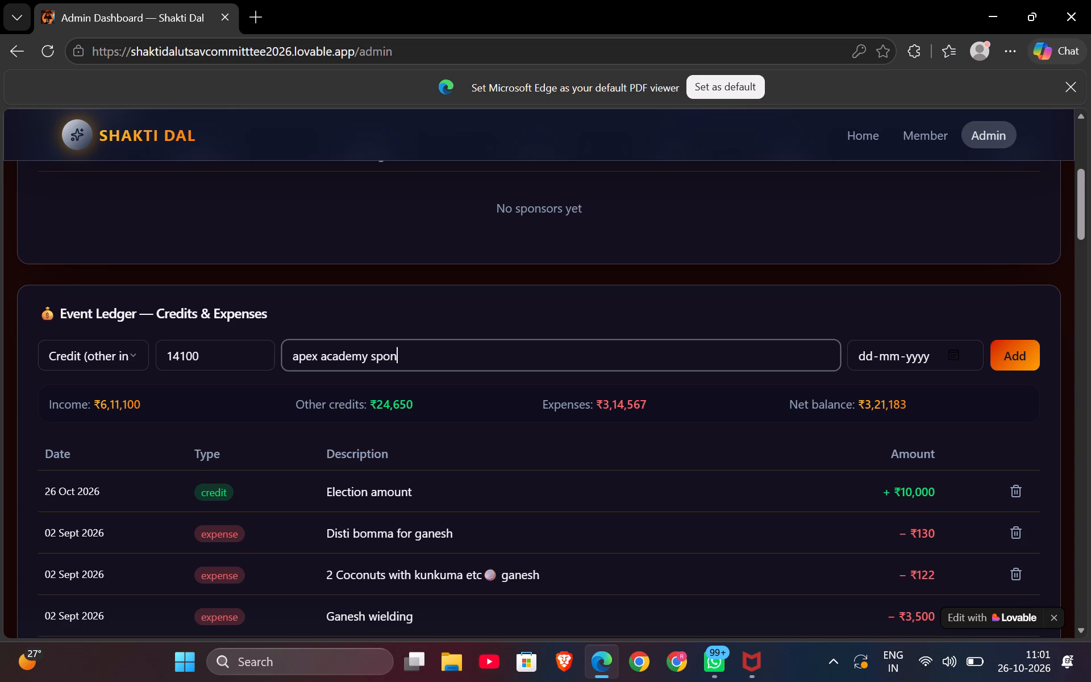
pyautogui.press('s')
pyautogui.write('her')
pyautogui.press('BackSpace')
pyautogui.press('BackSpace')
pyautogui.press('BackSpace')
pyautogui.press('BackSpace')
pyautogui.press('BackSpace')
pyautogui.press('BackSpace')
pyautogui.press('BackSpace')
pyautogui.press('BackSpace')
# Complete the description as "apex academy homam" and add the credit entry to the Event Ledger.
pyautogui.write('homan')
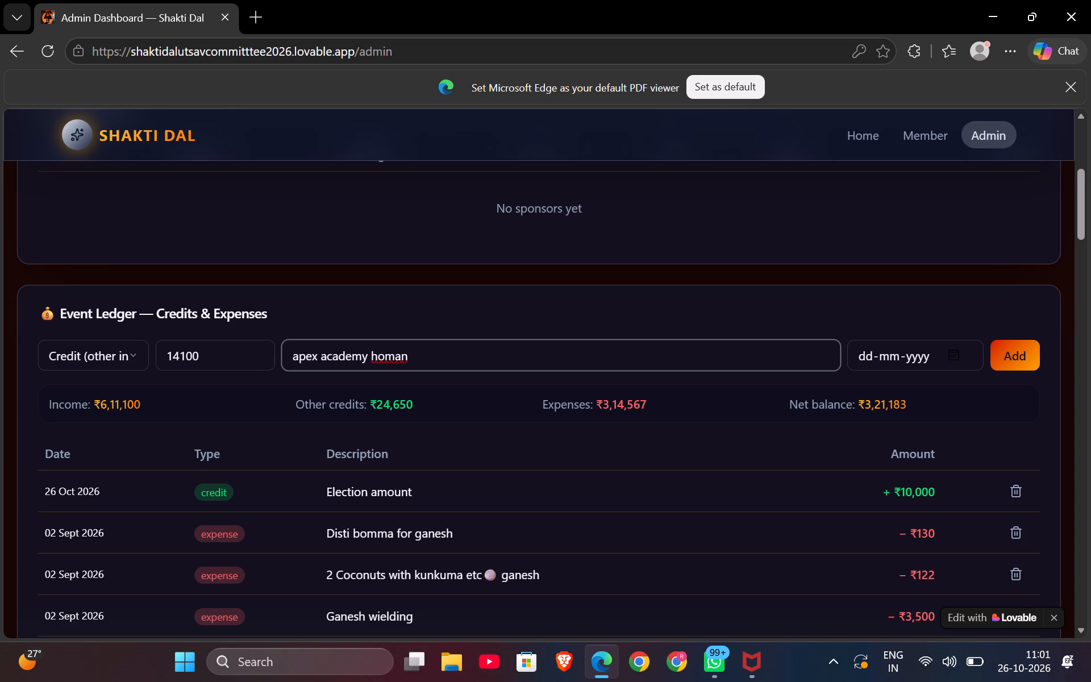
pyautogui.press('BackSpace')
pyautogui.press('m')
pyautogui.click(1004, 357)
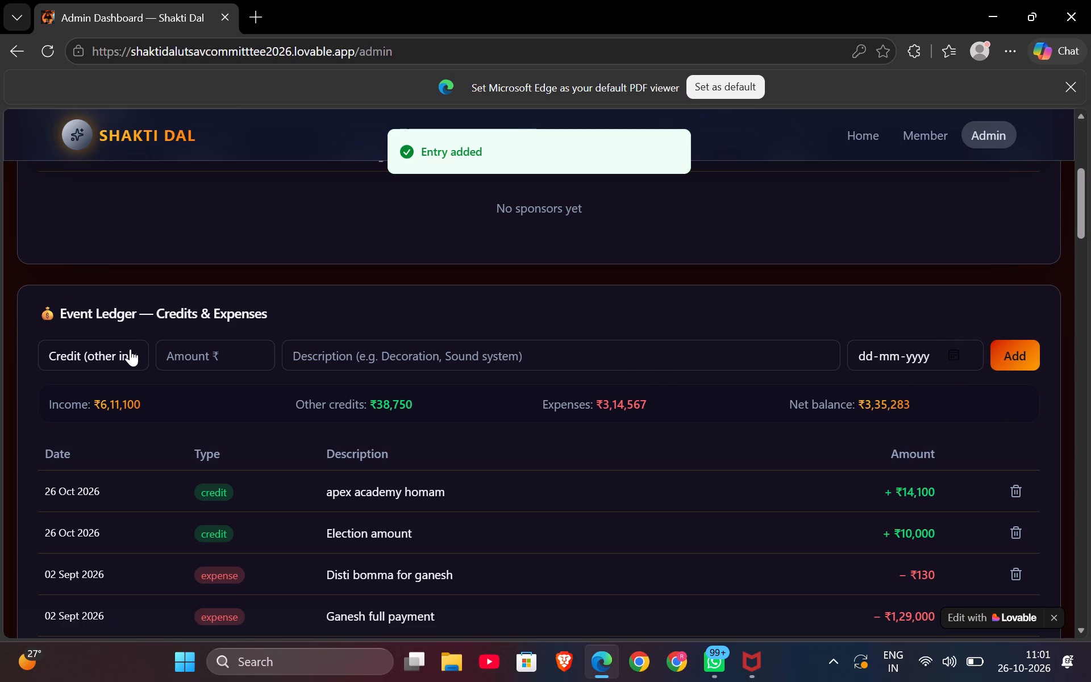
# Add a Credit (other income) entry of 5100 with the description "ganesh sir pratiba" to the Event Ledger.
pyautogui.click(186, 351)
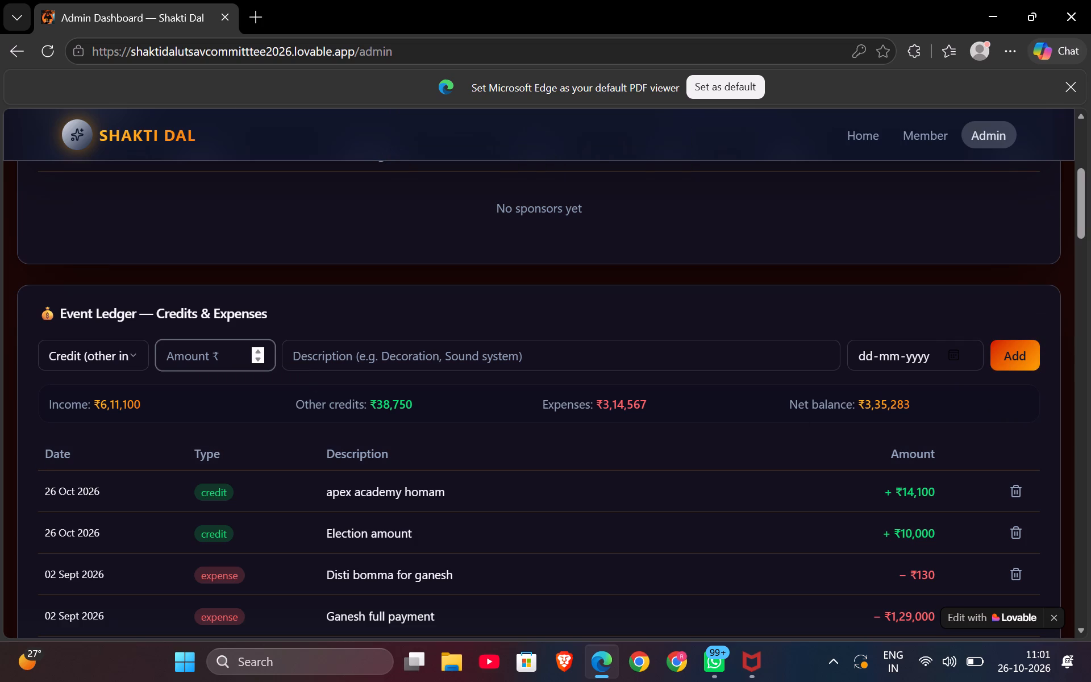
pyautogui.press('5')
pyautogui.write('100')
pyautogui.click(343, 355)
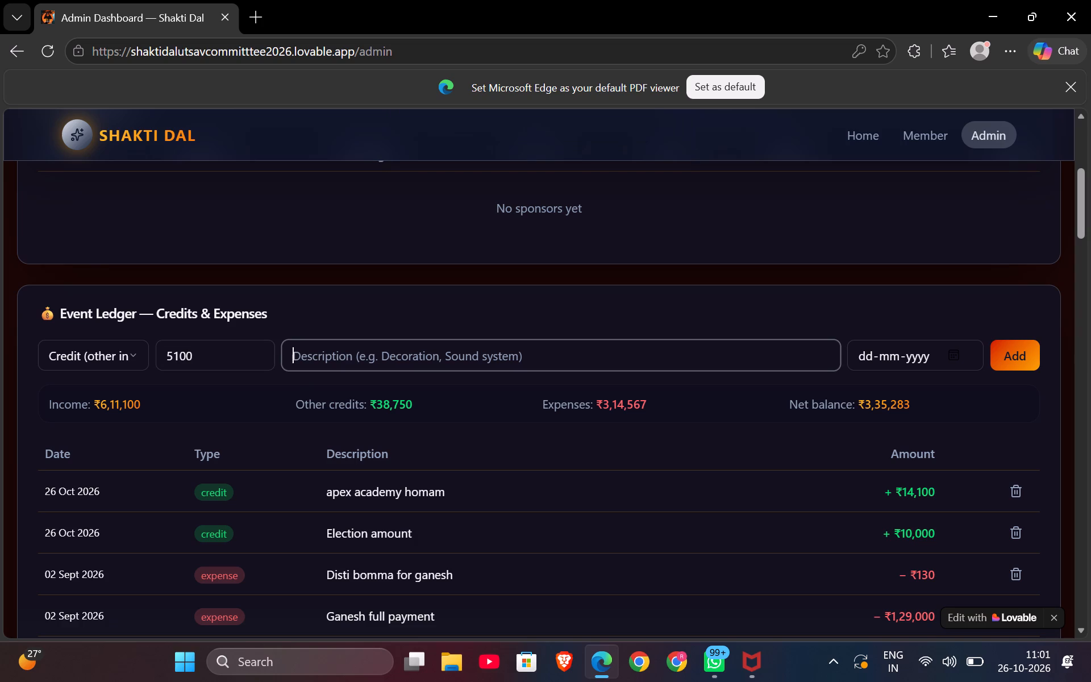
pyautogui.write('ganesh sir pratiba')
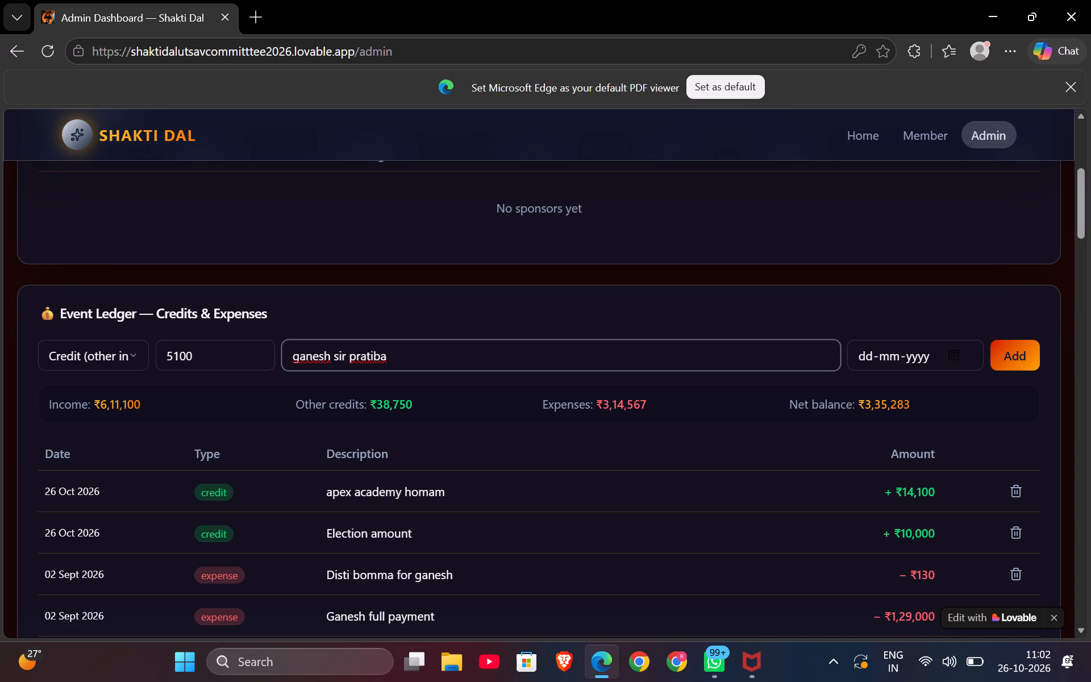
pyautogui.click(1005, 356)
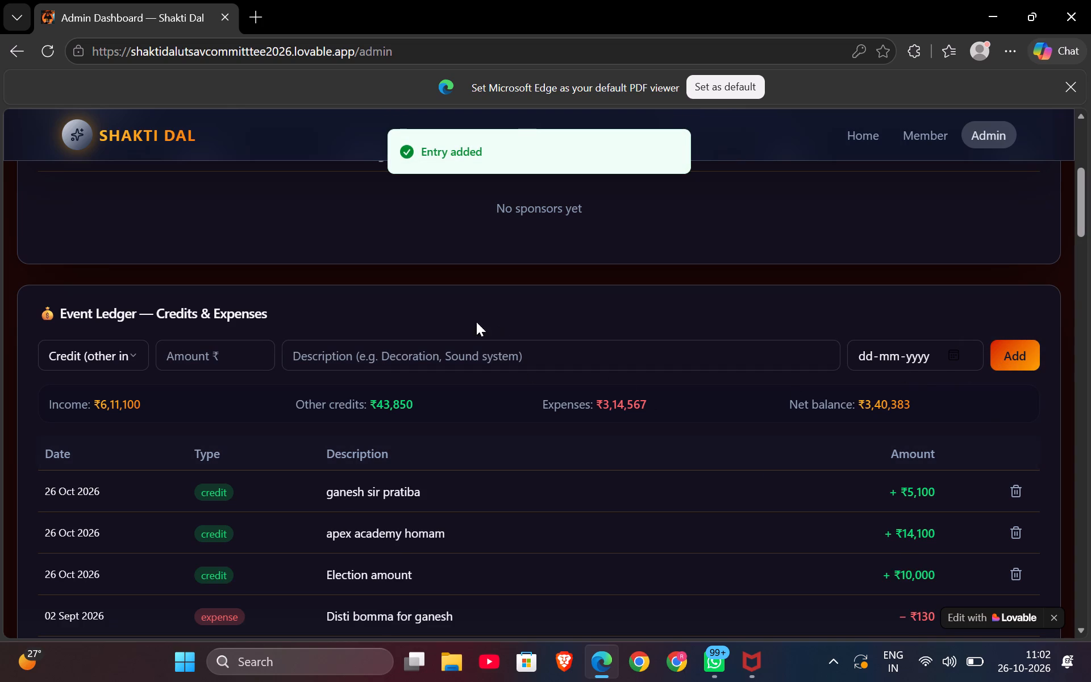
# Add a Credit (other income) entry of 6000 with the description "Anjjamma" to the Event Ledger.
pyautogui.click(193, 354)
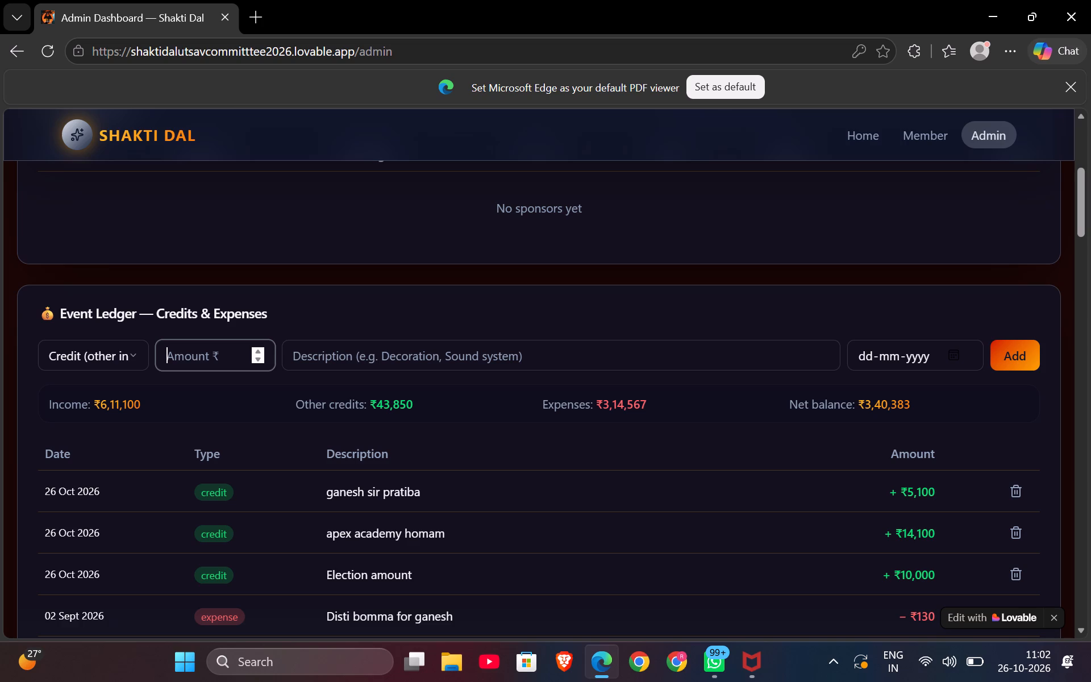
pyautogui.write('Anjj')
pyautogui.write('amma')
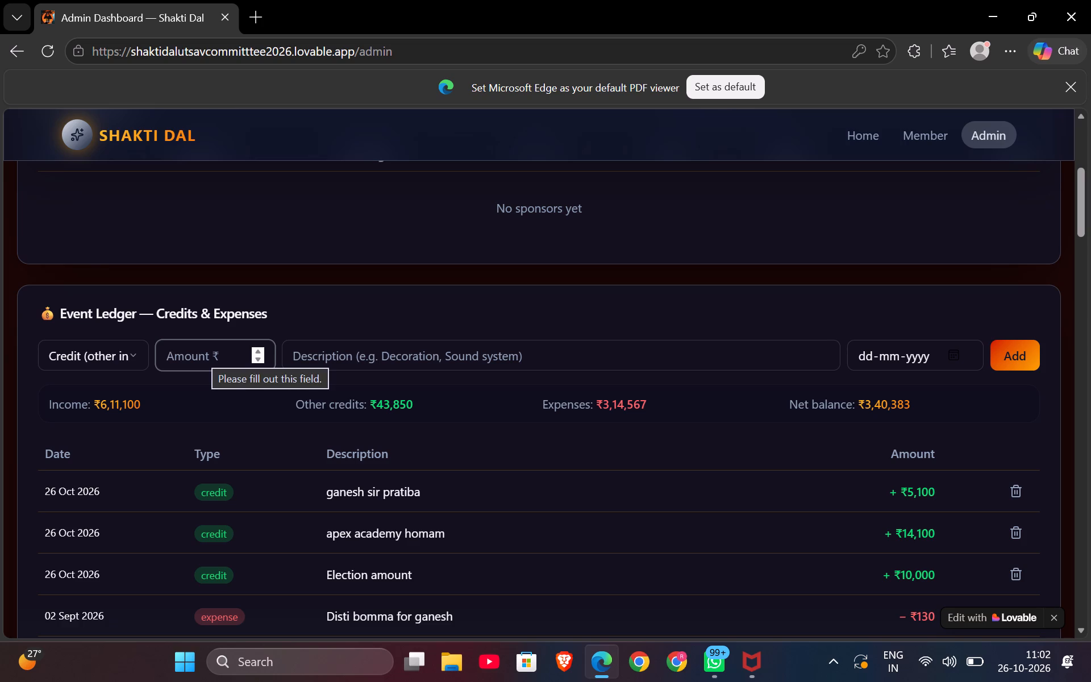
pyautogui.press('6')
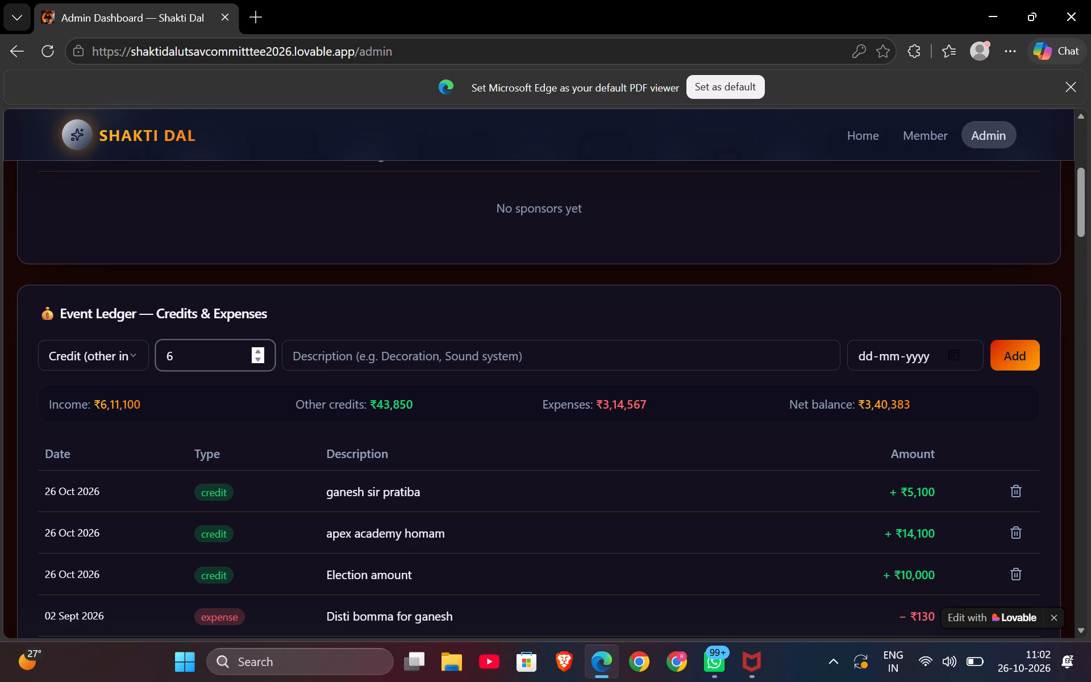
pyautogui.write('000')
pyautogui.click(322, 353)
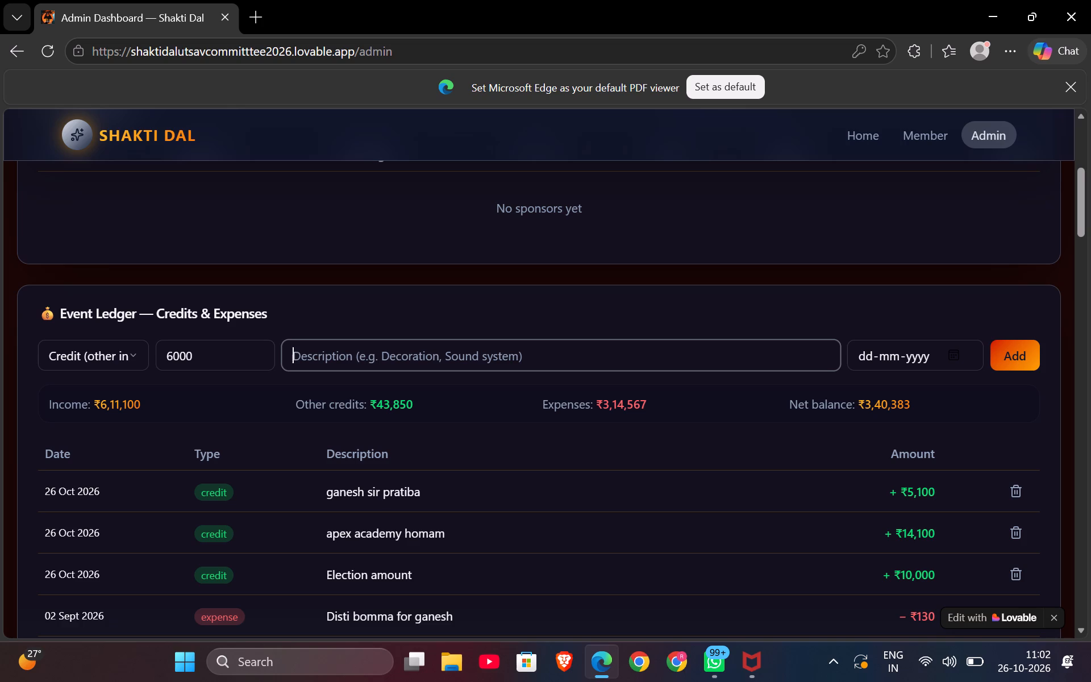
pyautogui.write('An')
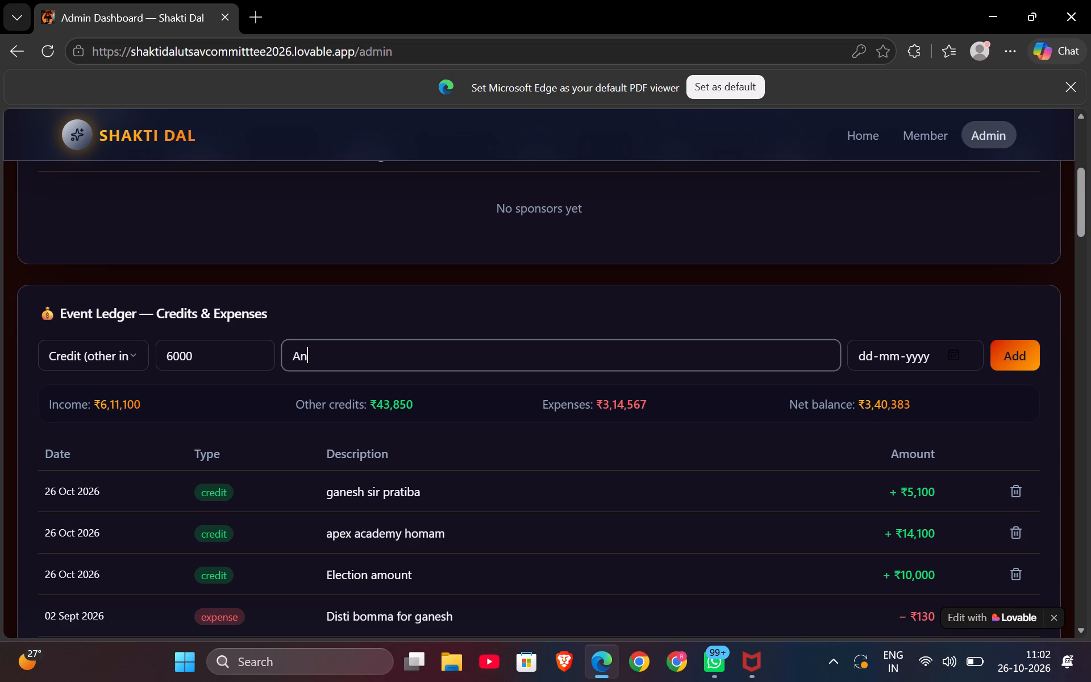
pyautogui.write('jjamma')
pyautogui.click(1024, 360)
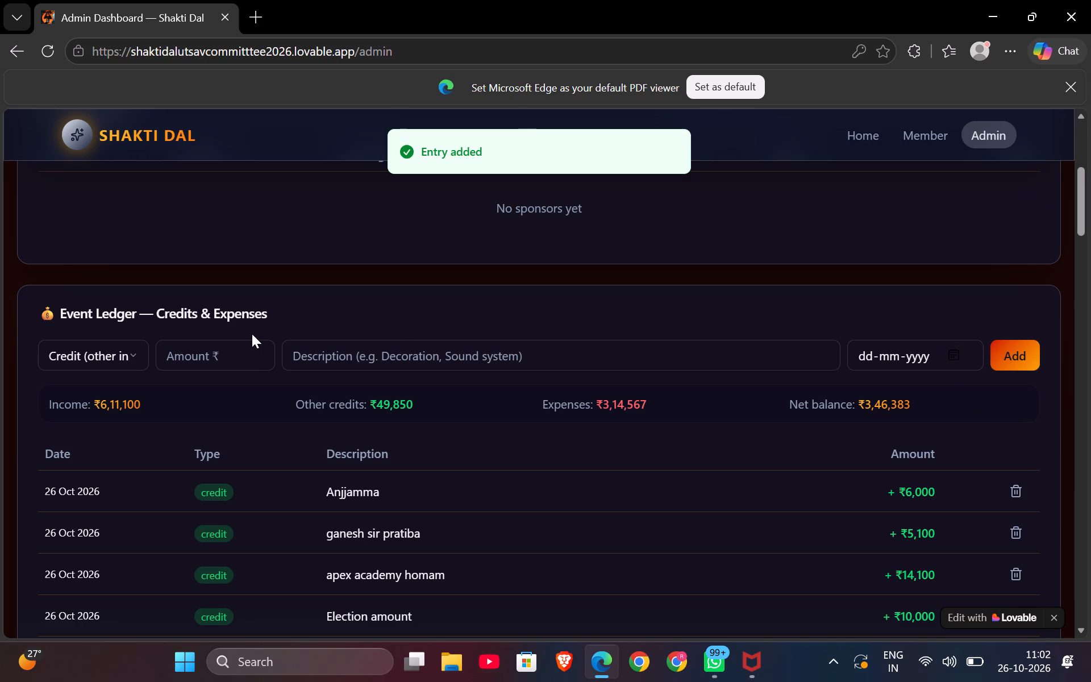
# Add a Credit (other income) entry of 10000 with the description "pranith daddy sponsorship" to the Event Ledger.
pyautogui.click(199, 350)
pyautogui.write('10000')
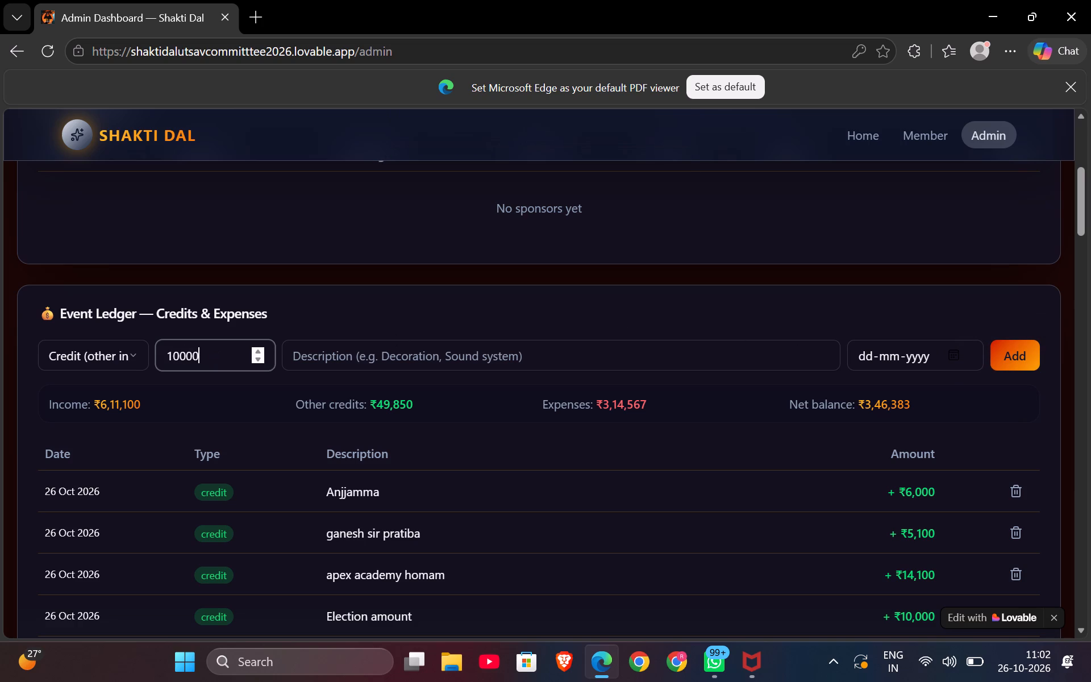
pyautogui.click(319, 356)
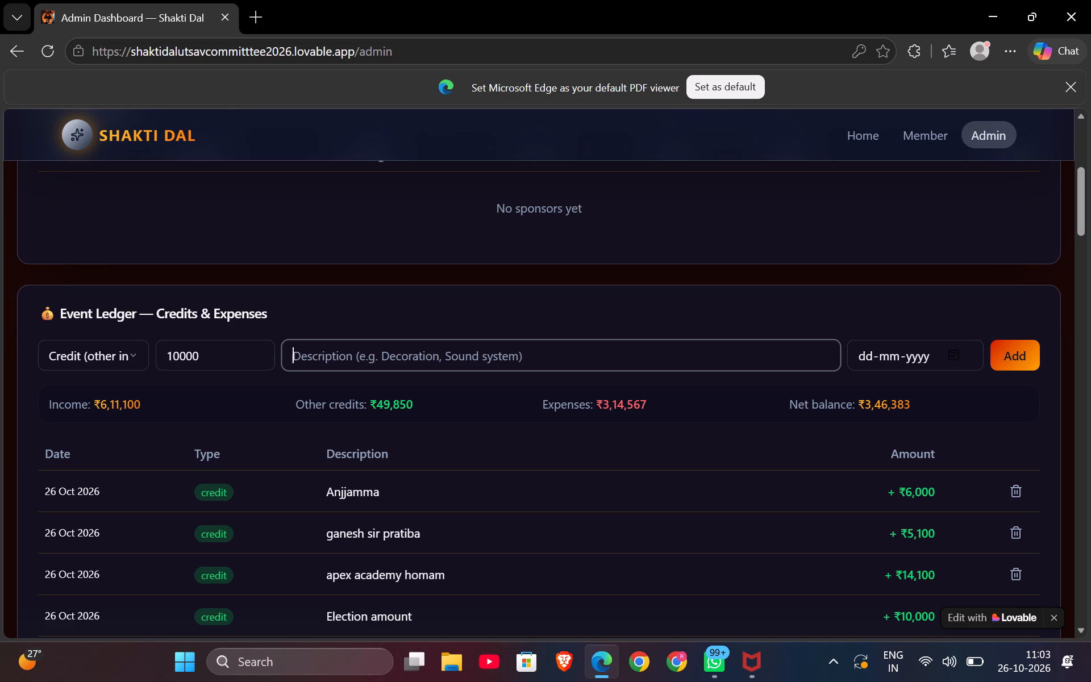
pyautogui.write('pranith')
pyautogui.press('space')
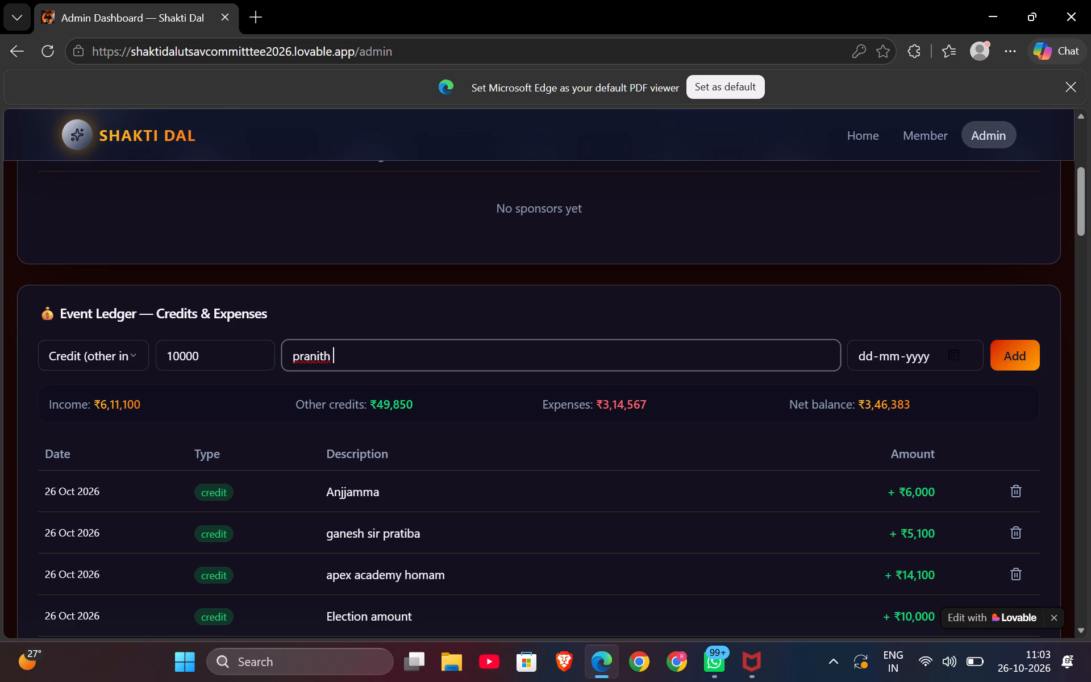
pyautogui.write('daddy')
pyautogui.press('space')
pyautogui.write('spom')
pyautogui.press('BackSpace')
pyautogui.write('nse')
pyautogui.press('BackSpace')
pyautogui.write('orship')
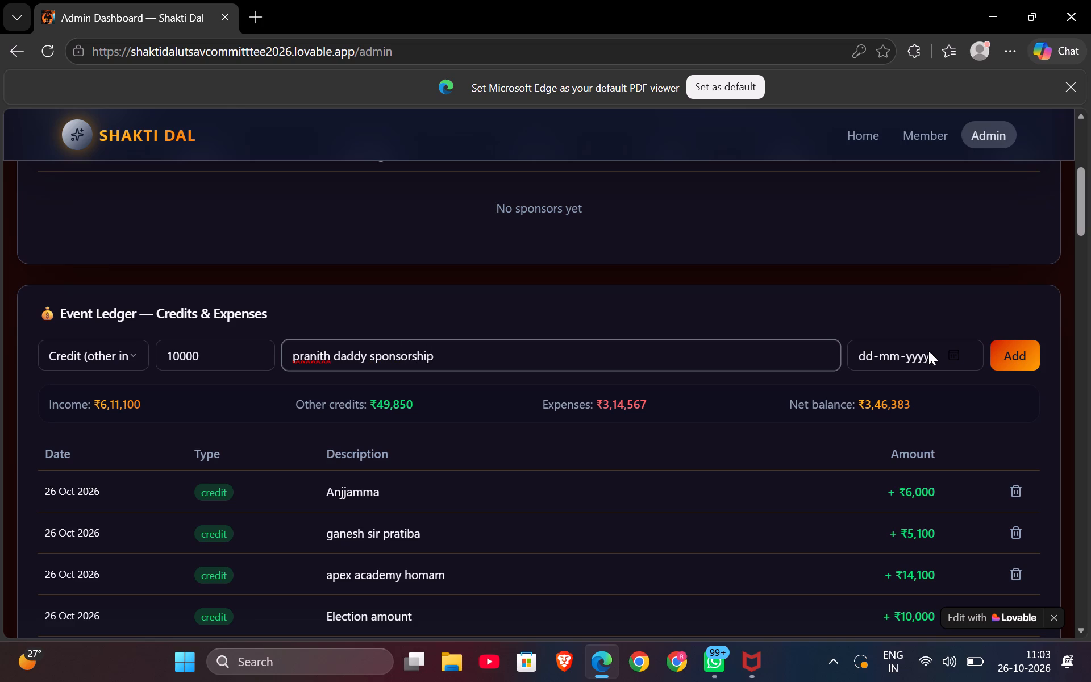
pyautogui.click(1026, 355)
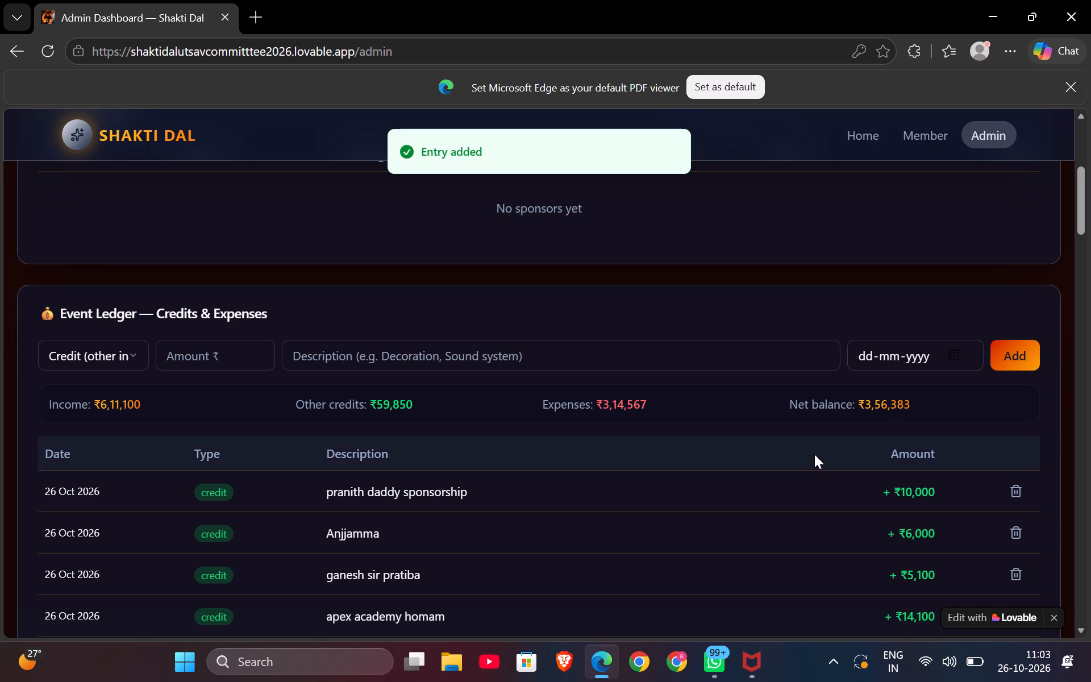
# Add a Credit (other income) entry of 990 with the description "hundi amount" to the Event Ledger.
pyautogui.click(216, 358)
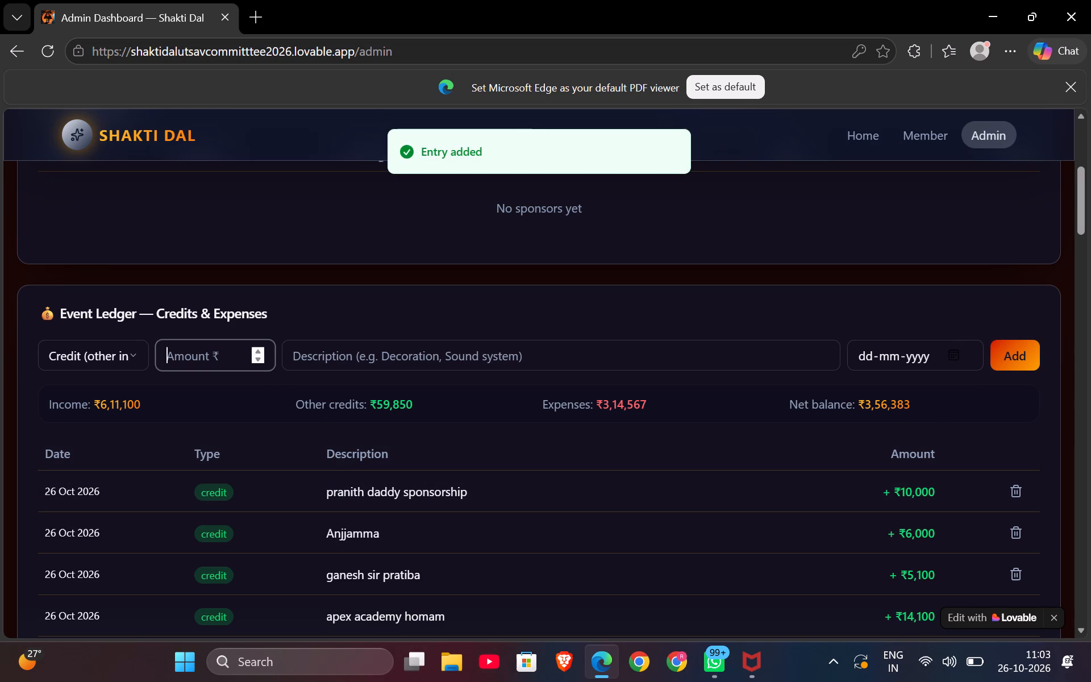
pyautogui.write('990')
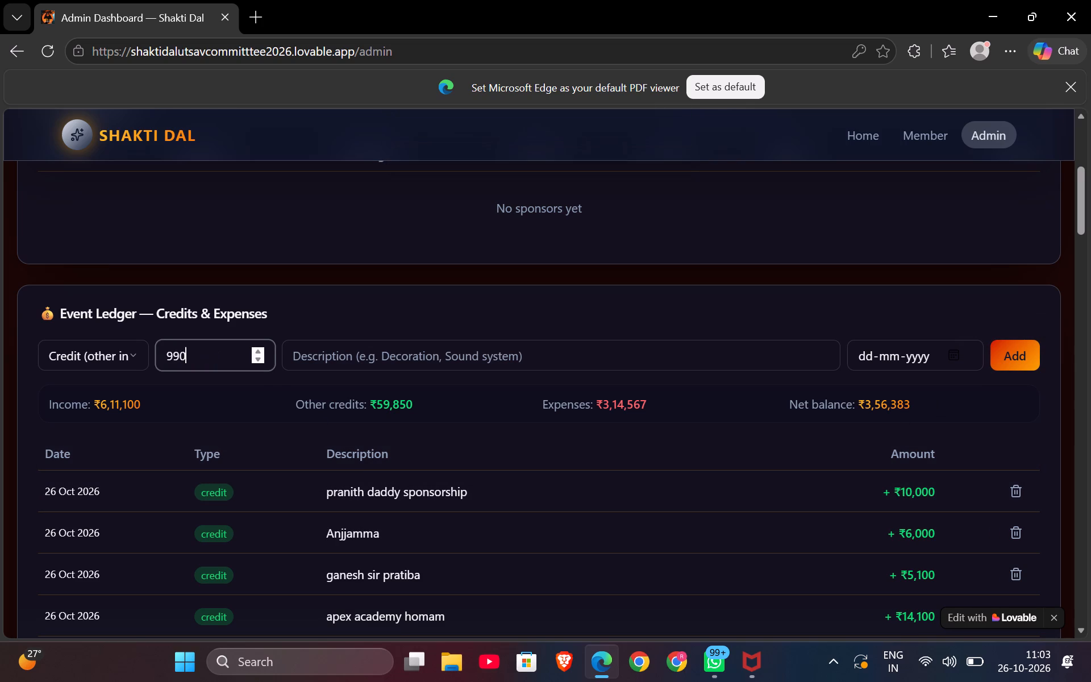
pyautogui.click(295, 365)
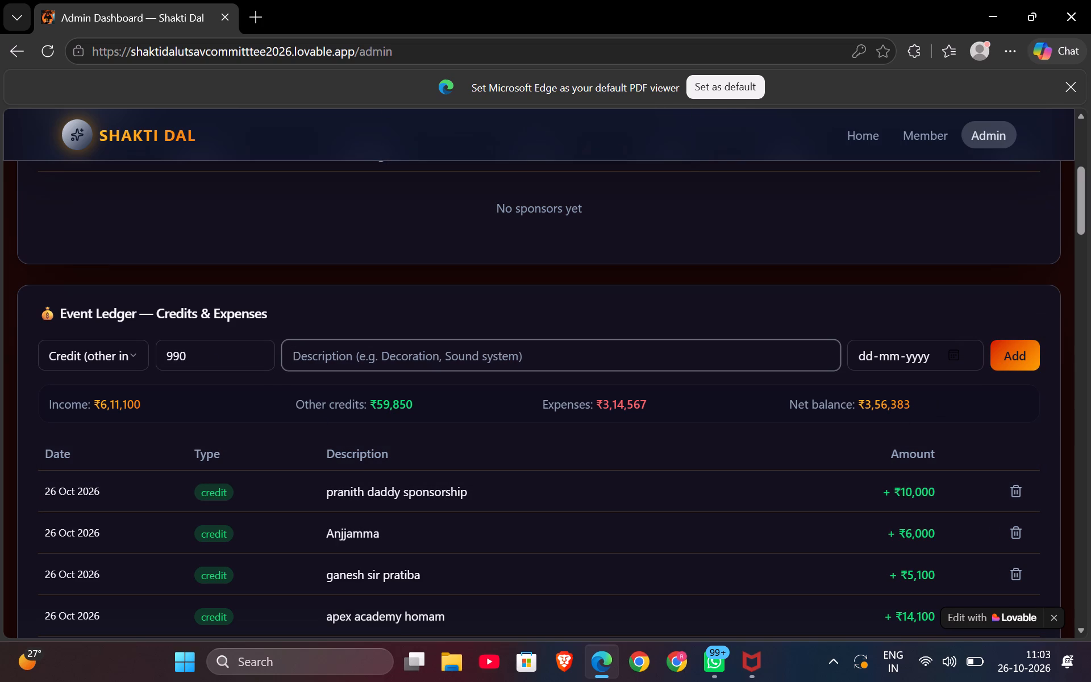
pyautogui.write('hundi')
pyautogui.press('space')
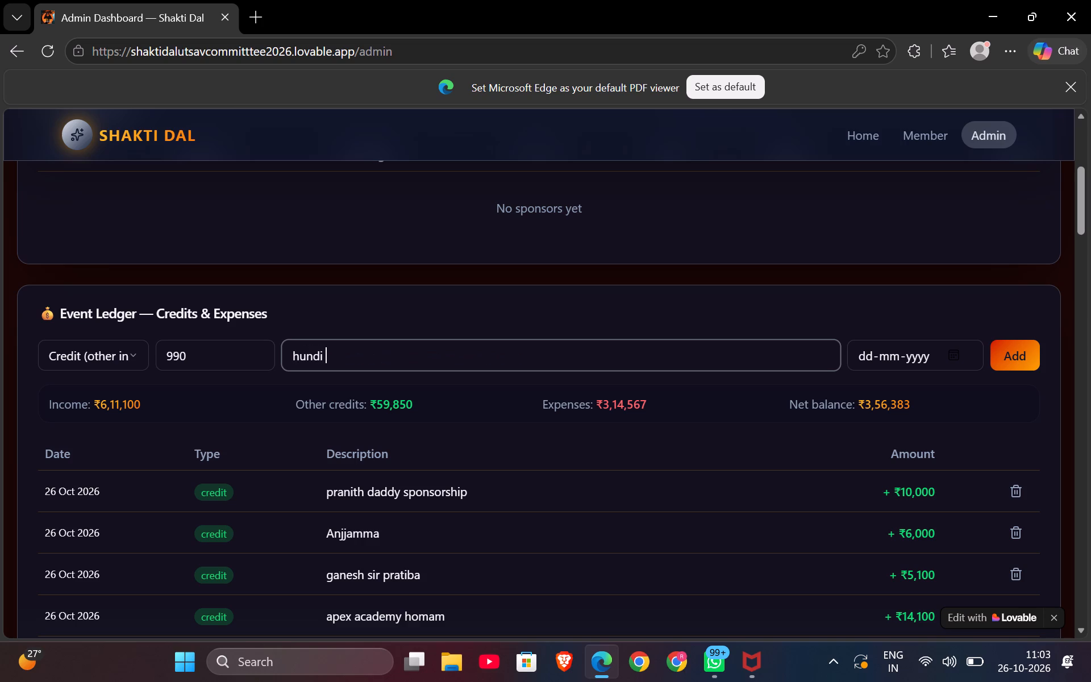
pyautogui.press('m')
pyautogui.press('BackSpace')
pyautogui.write('amount')
pyautogui.click(1005, 357)
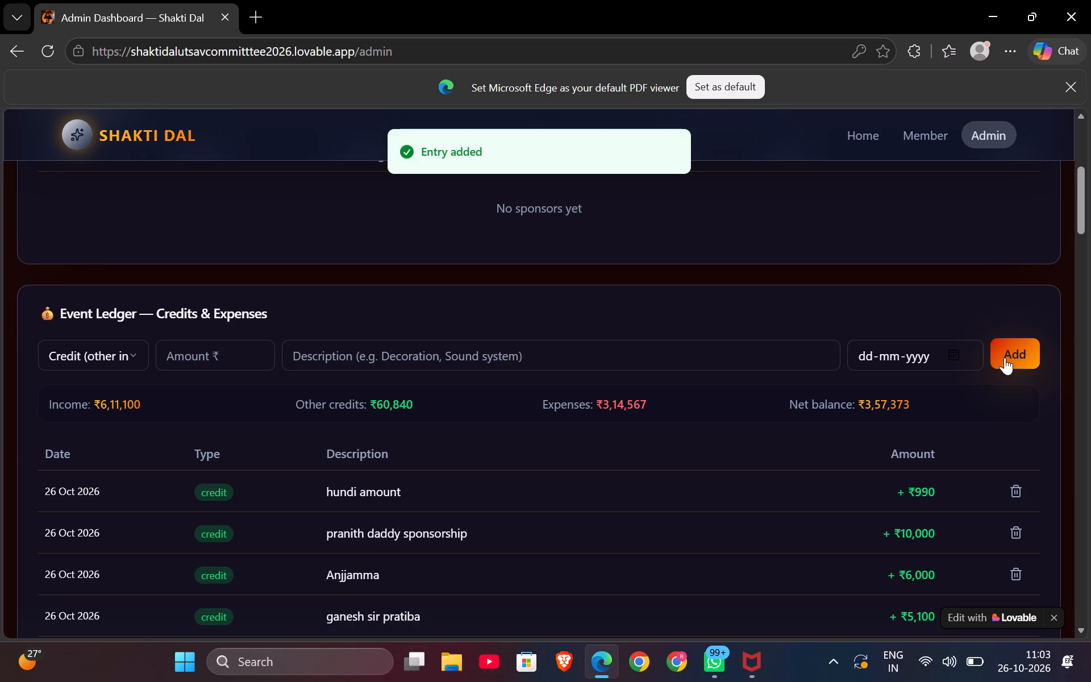
# Add a Credit (other income) entry of 550 with the description "Chanda amount" to the Event Ledger.
pyautogui.write('55')
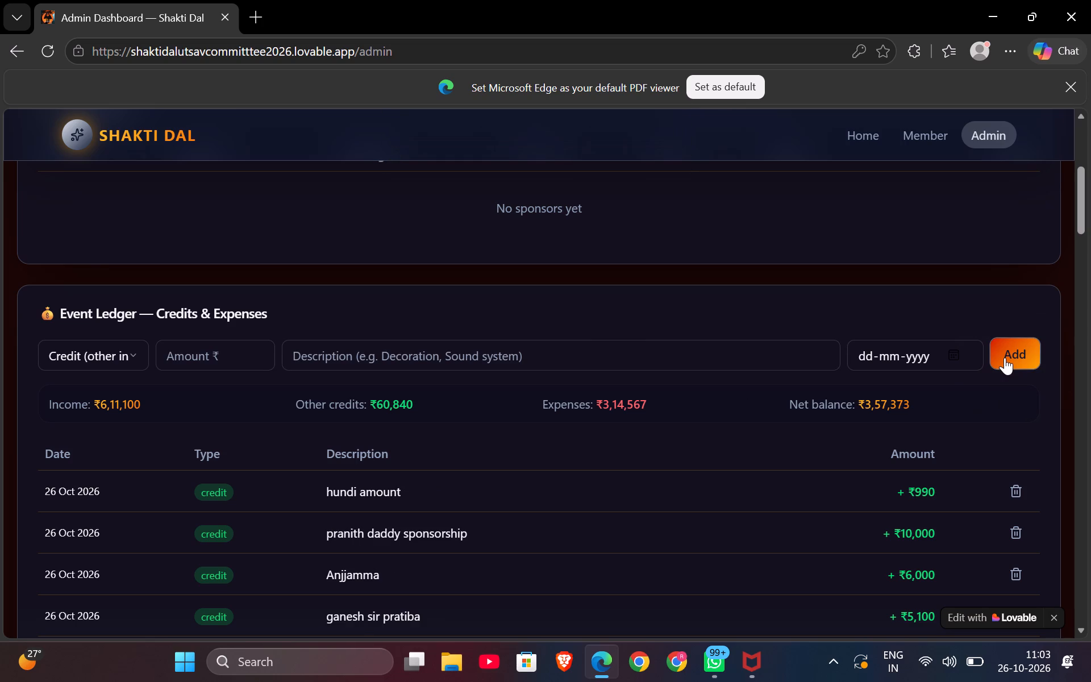
pyautogui.click(201, 359)
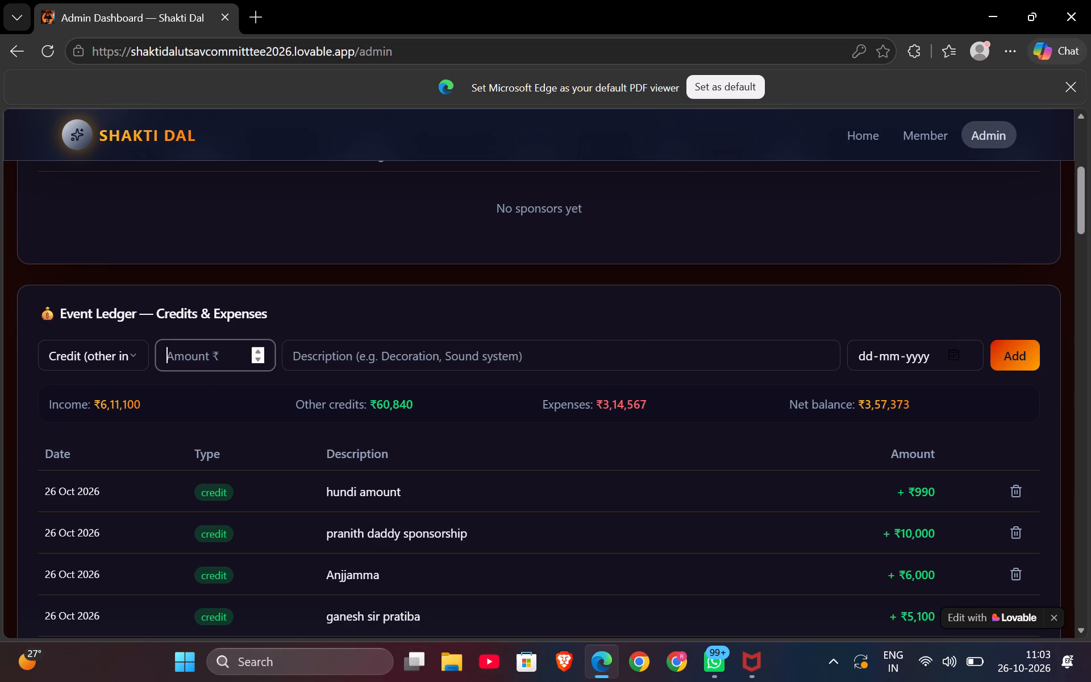
pyautogui.write('550')
pyautogui.click(326, 357)
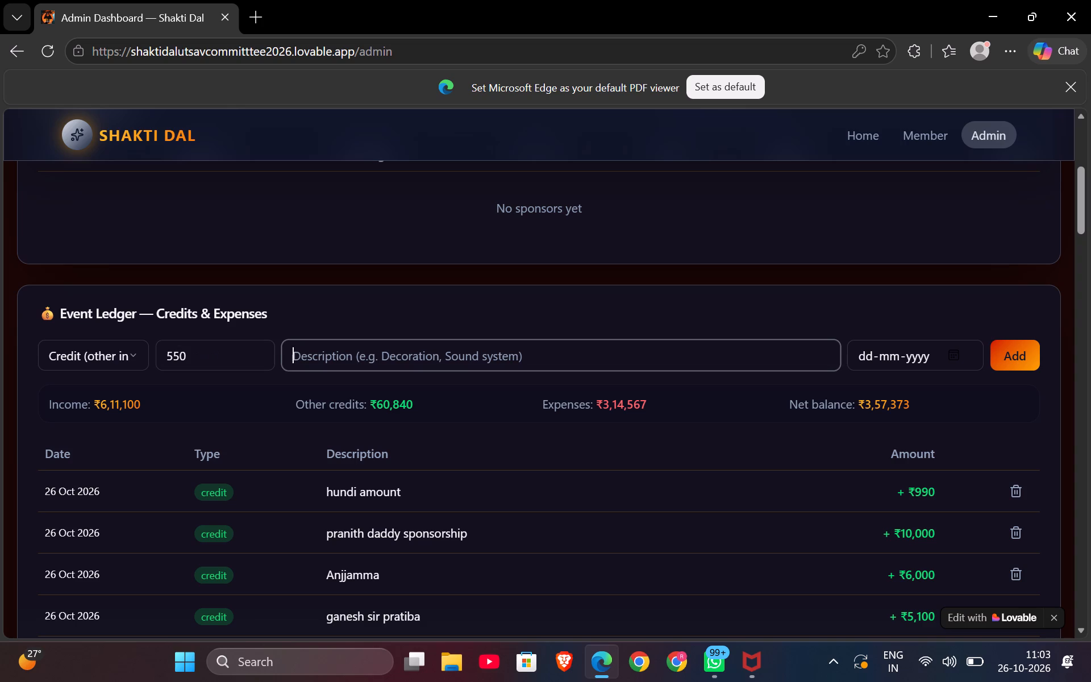
pyautogui.press('c')
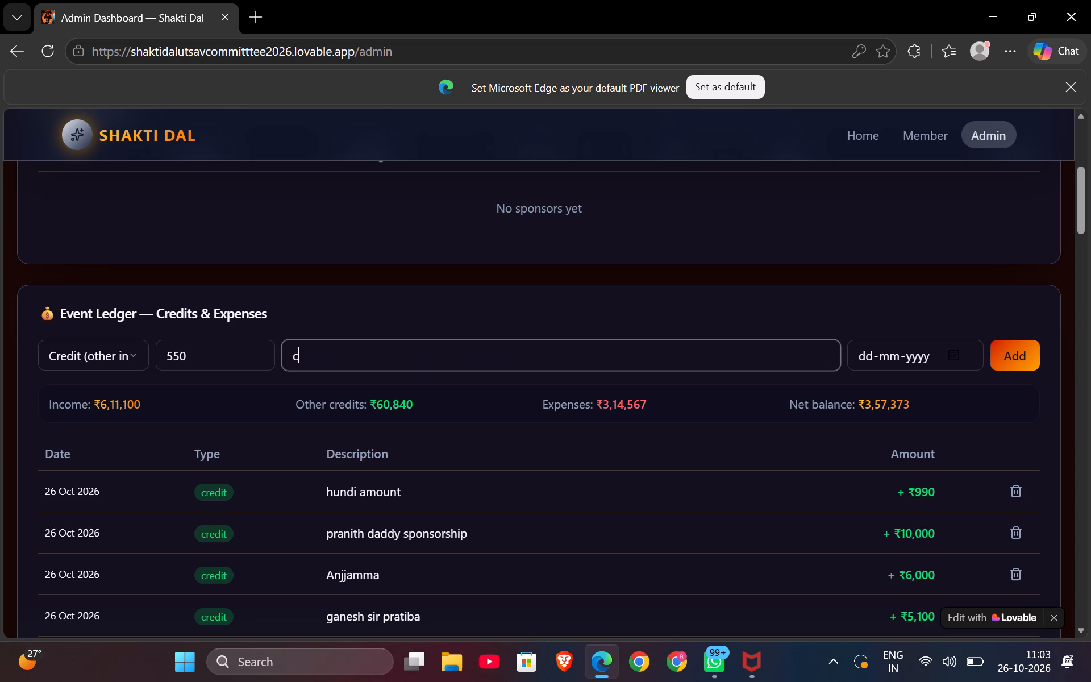
pyautogui.write('handa')
pyautogui.press('space')
pyautogui.write('amount')
pyautogui.click(296, 359)
pyautogui.press('BackSpace')
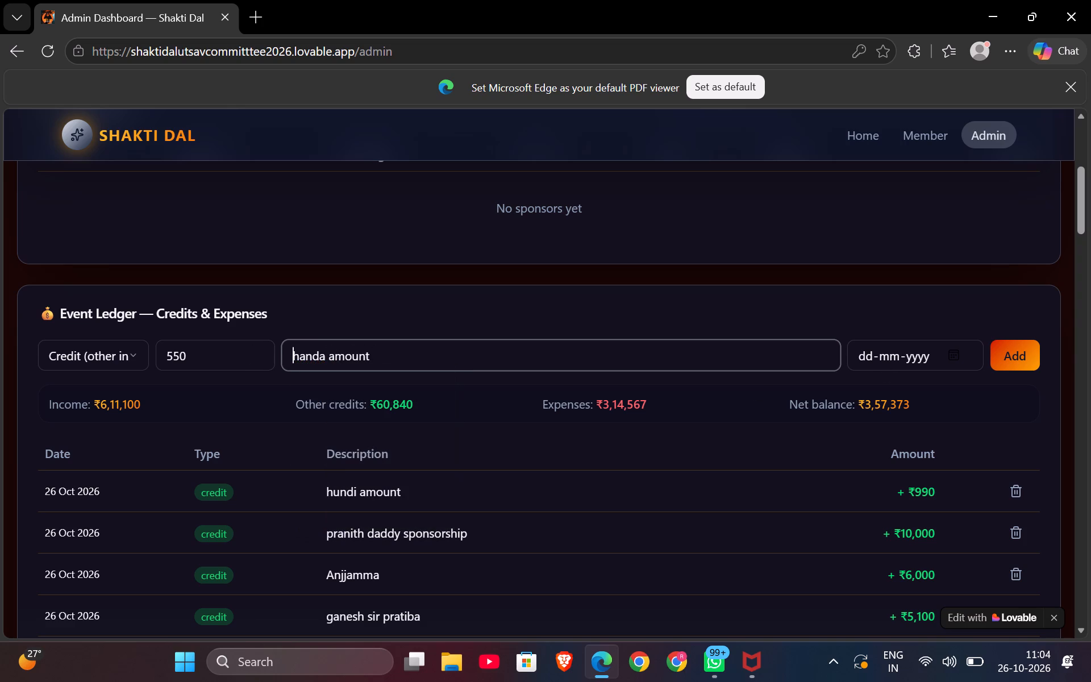
pyautogui.hotkey('shift', 'c')
pyautogui.click(996, 363)
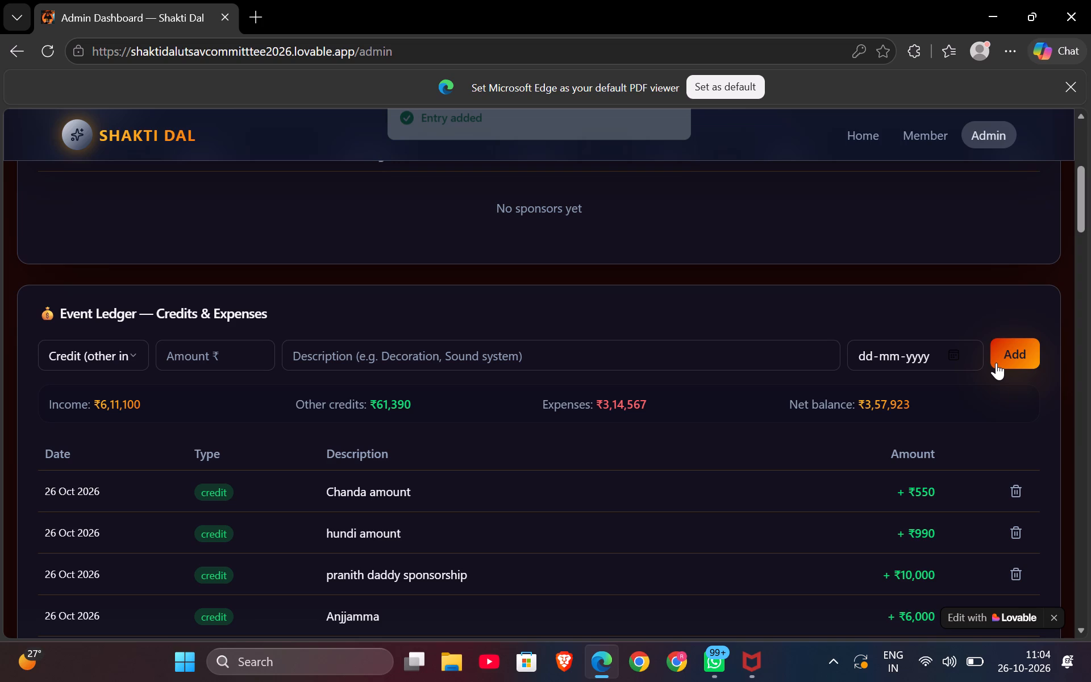
# Review the credit and expense entries listed in the Event Ledger, from the newest credits back to the oldest entries.
pyautogui.scroll(-1, 996, 359)
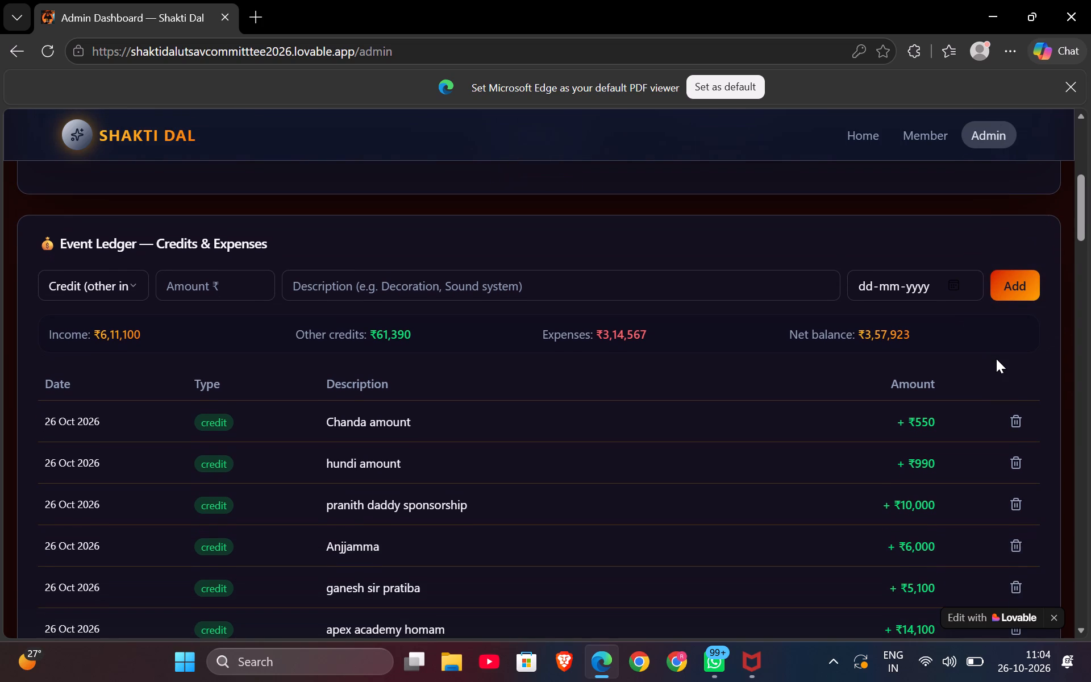
pyautogui.scroll(-1, 996, 359)
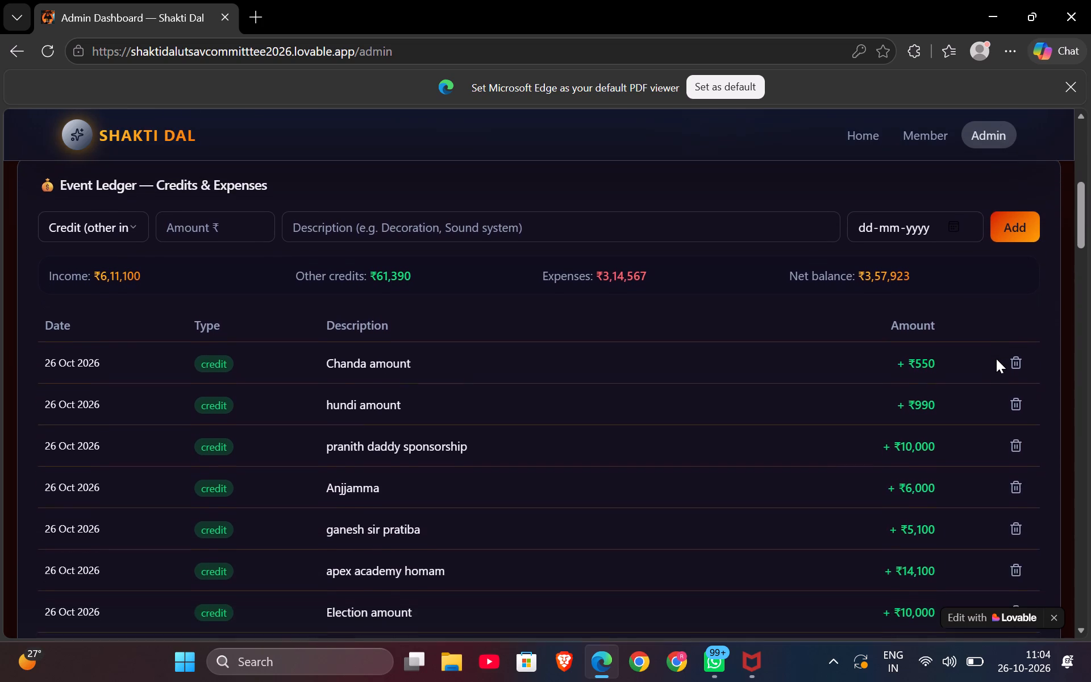
pyautogui.scroll(-1, 996, 359)
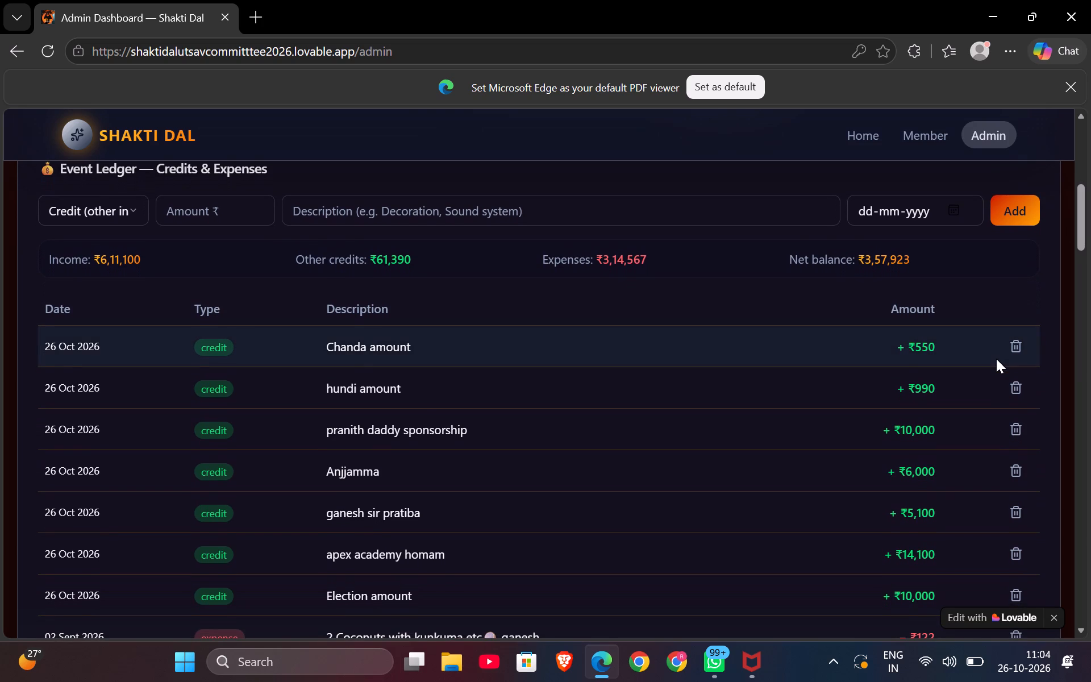
pyautogui.scroll(-3, 996, 359)
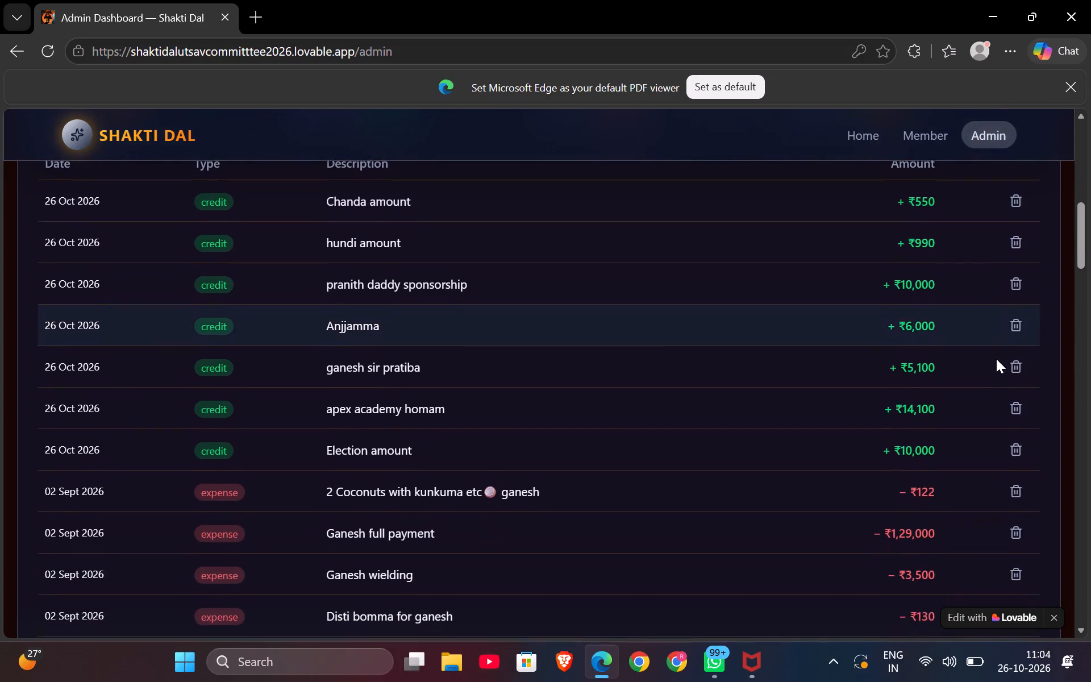
pyautogui.scroll(-5, 996, 359)
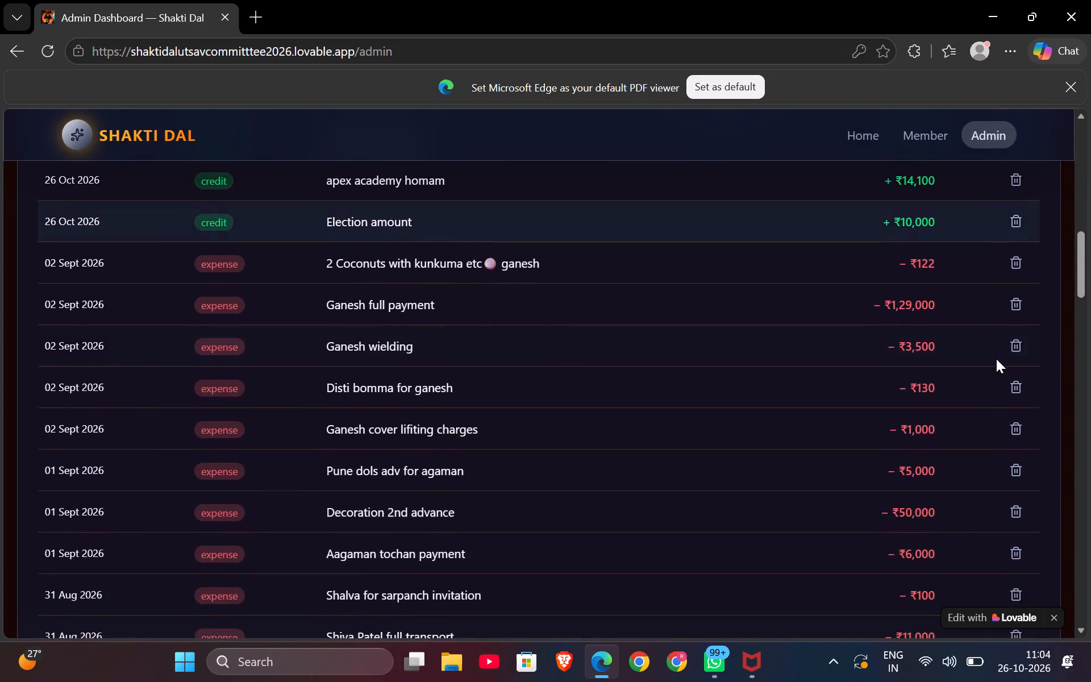
pyautogui.scroll(-6, 996, 359)
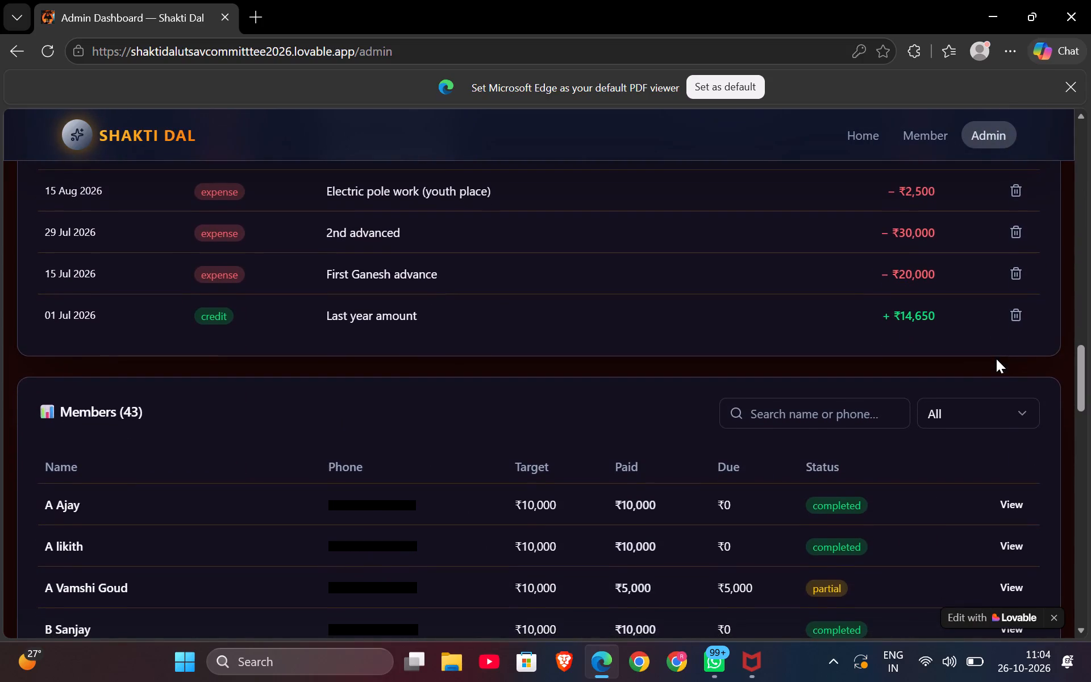
pyautogui.scroll(3, 996, 359)
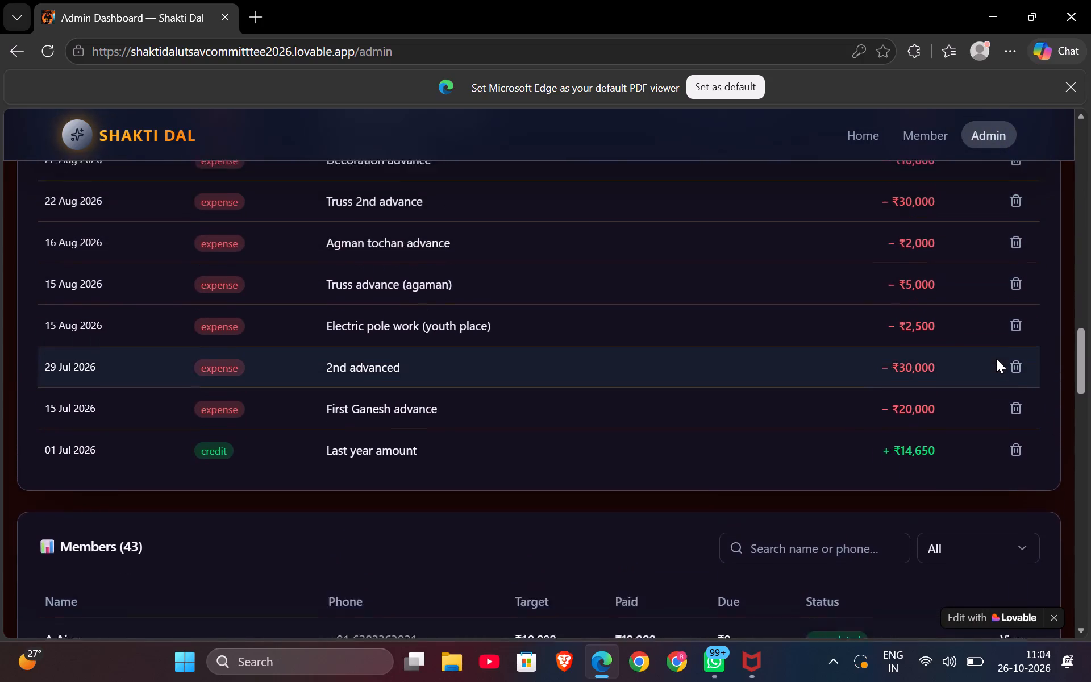
pyautogui.scroll(2, 996, 359)
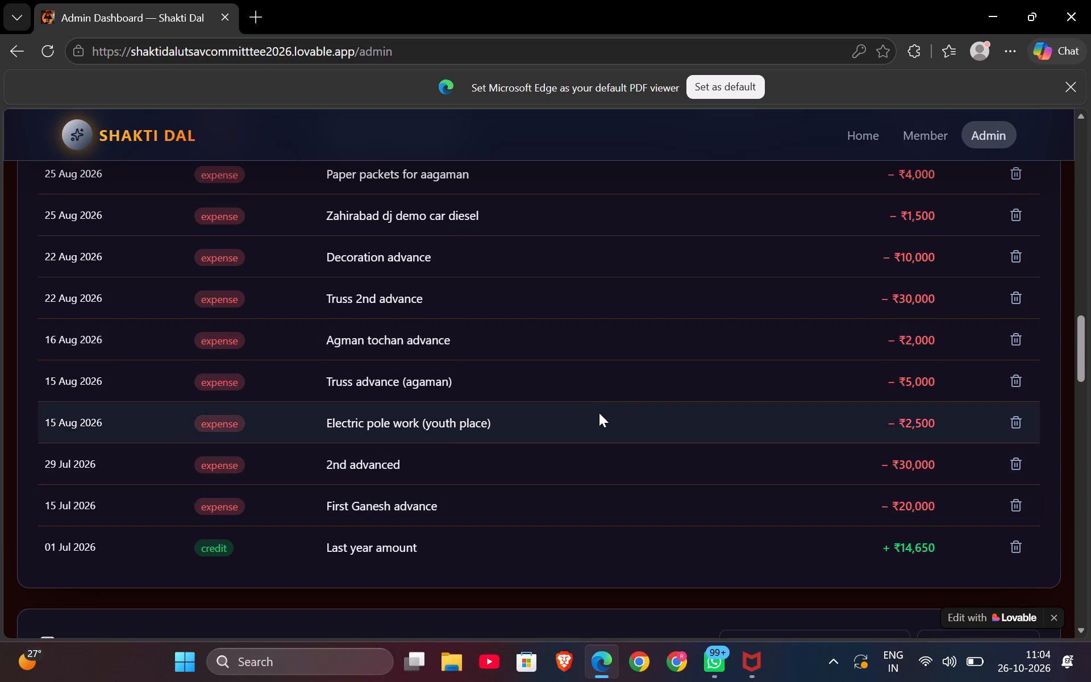
pyautogui.scroll(2, 599, 413)
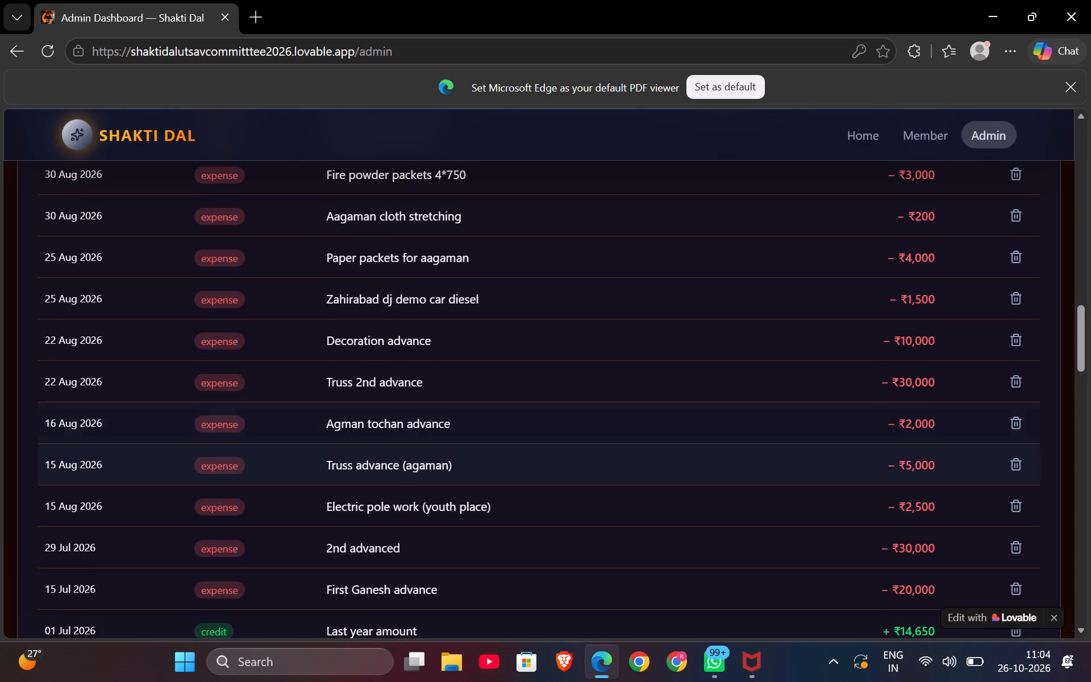
pyautogui.scroll(1, 715, 447)
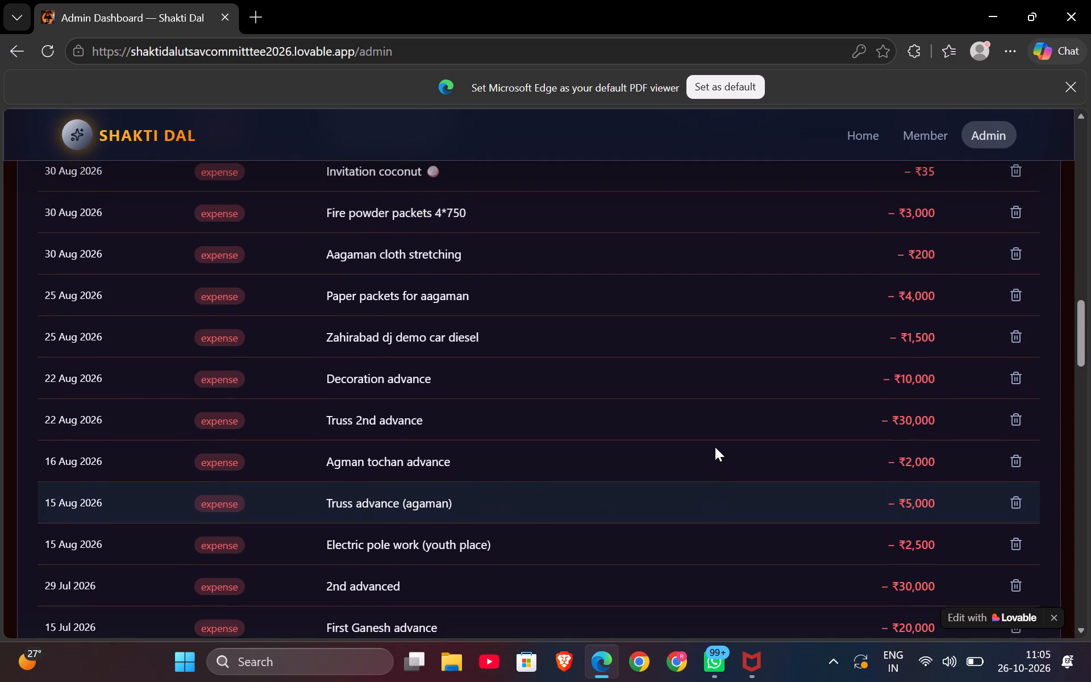
pyautogui.scroll(1, 715, 447)
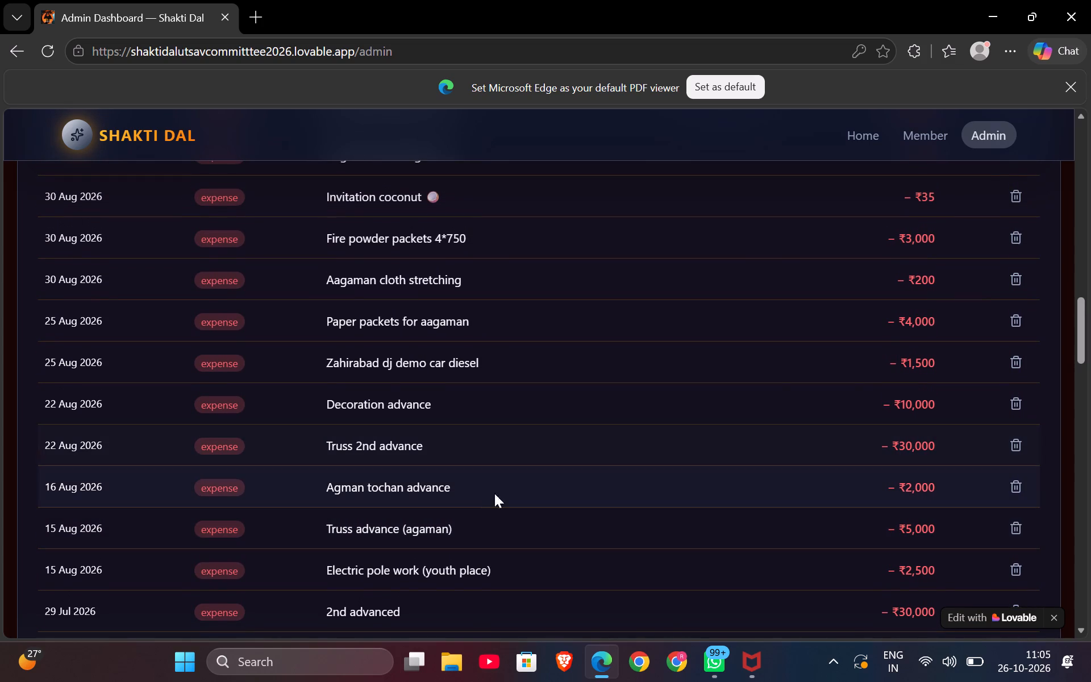
pyautogui.scroll(1, 394, 500)
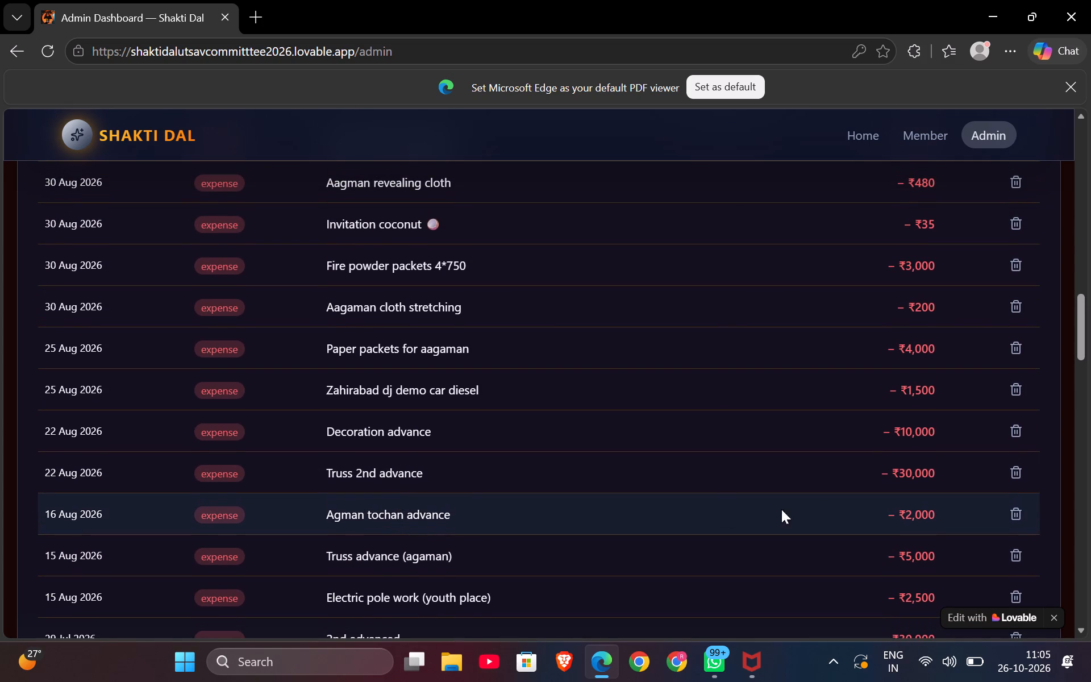
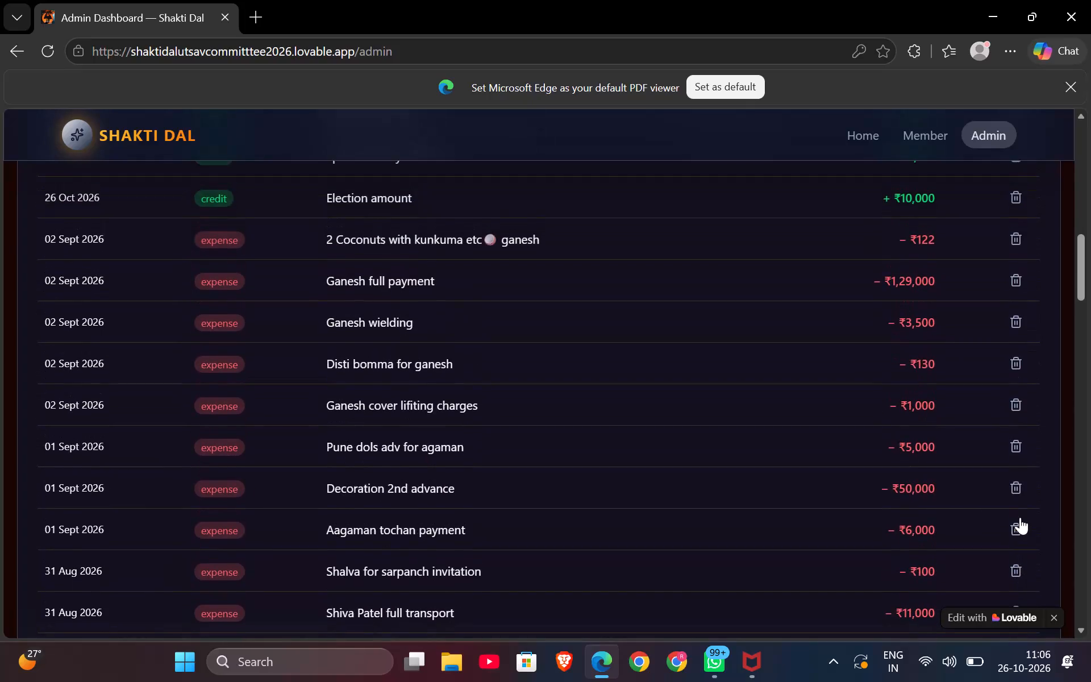
pyautogui.scroll(3, 1020, 517)
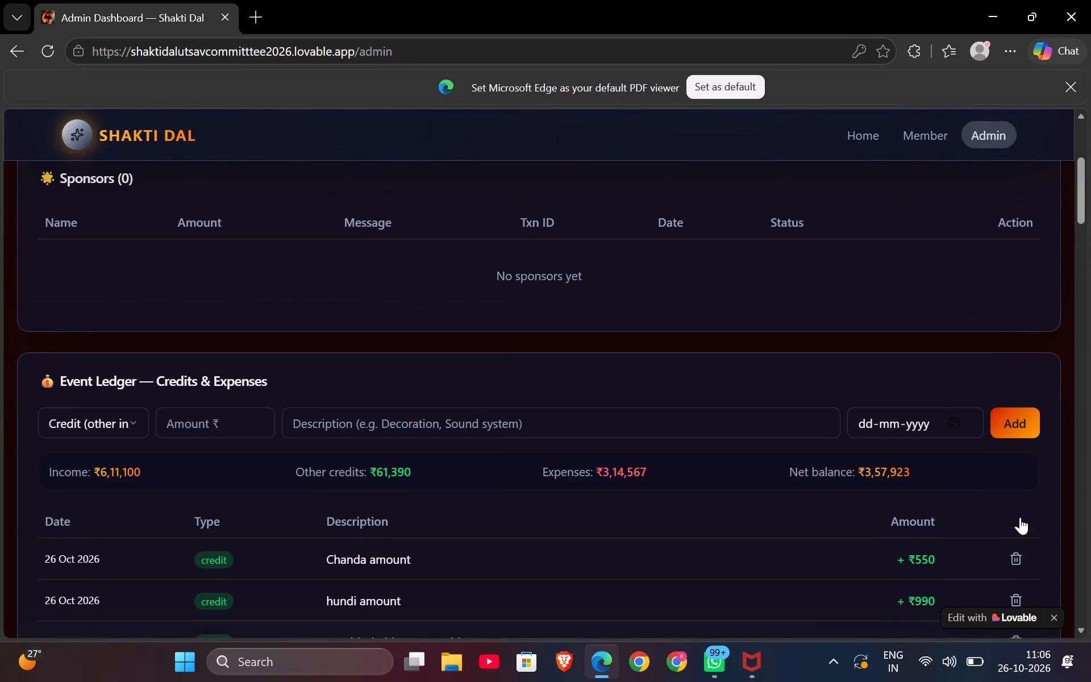
pyautogui.scroll(1, 1020, 517)
pyautogui.scroll(-1, 1020, 517)
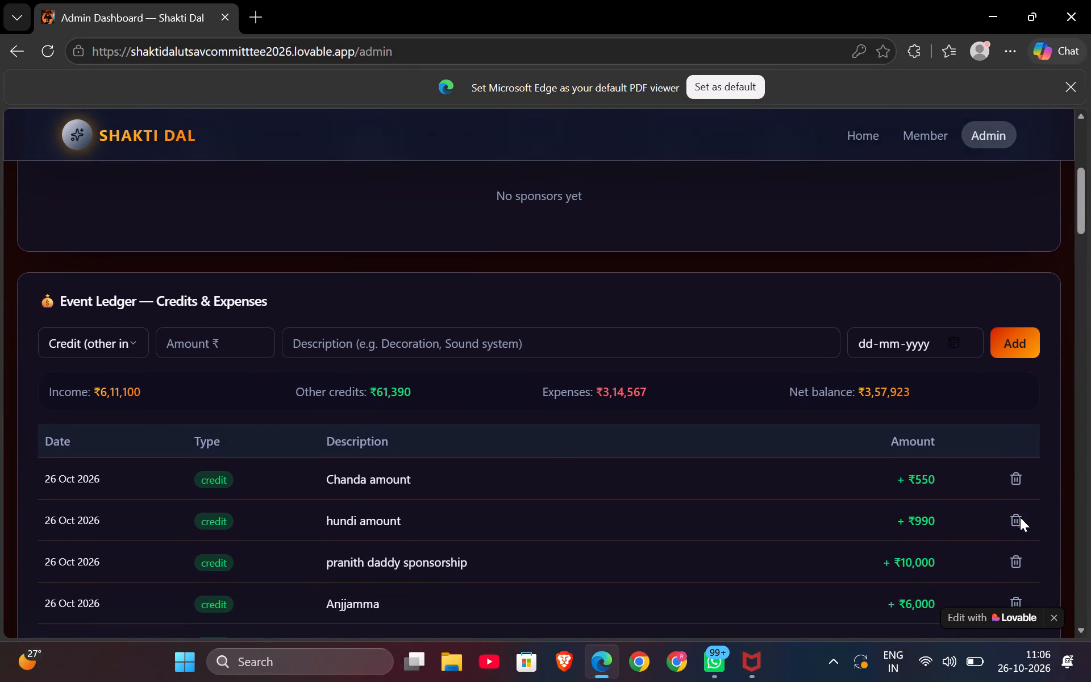
pyautogui.scroll(-1, 1020, 517)
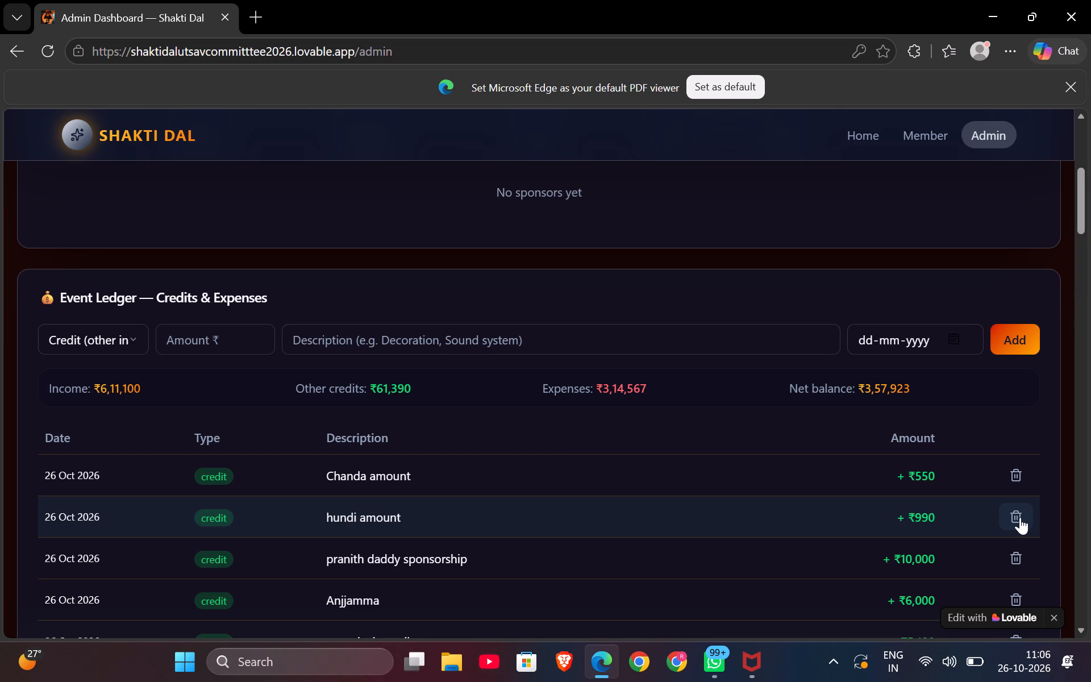
pyautogui.click(172, 335)
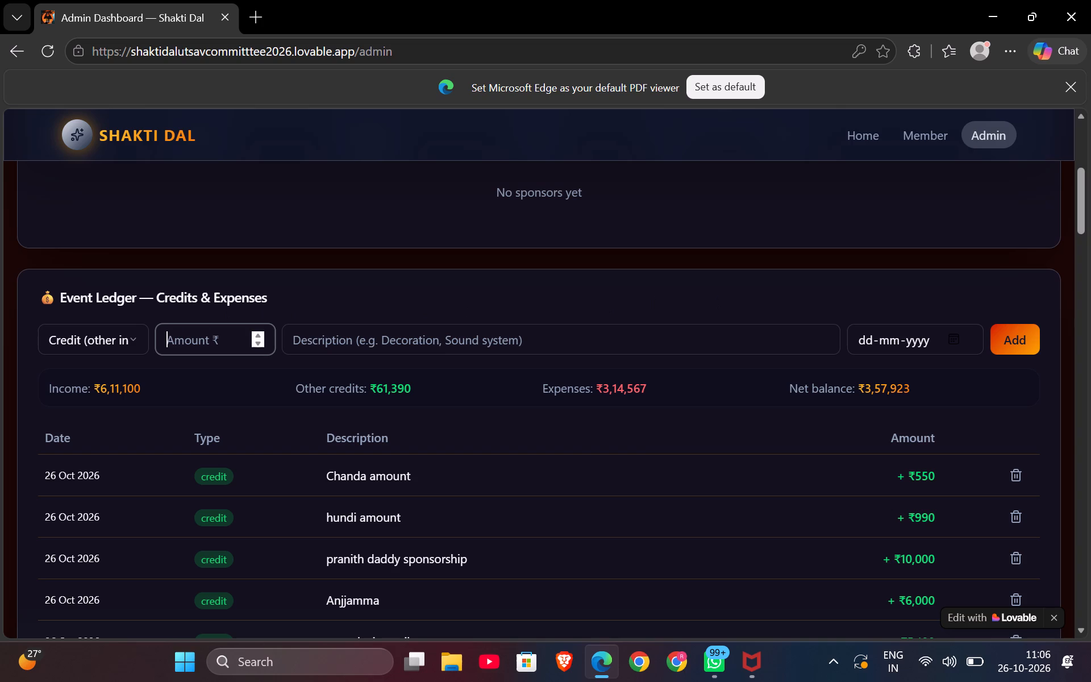
pyautogui.write('5000')
pyautogui.press('0')
pyautogui.click(301, 337)
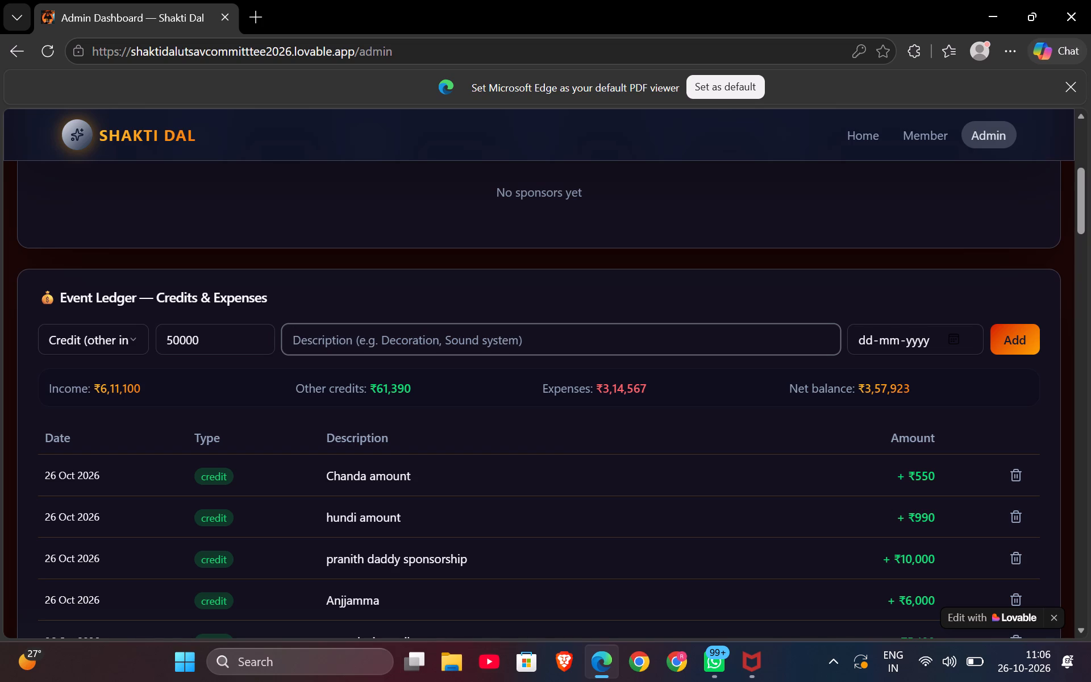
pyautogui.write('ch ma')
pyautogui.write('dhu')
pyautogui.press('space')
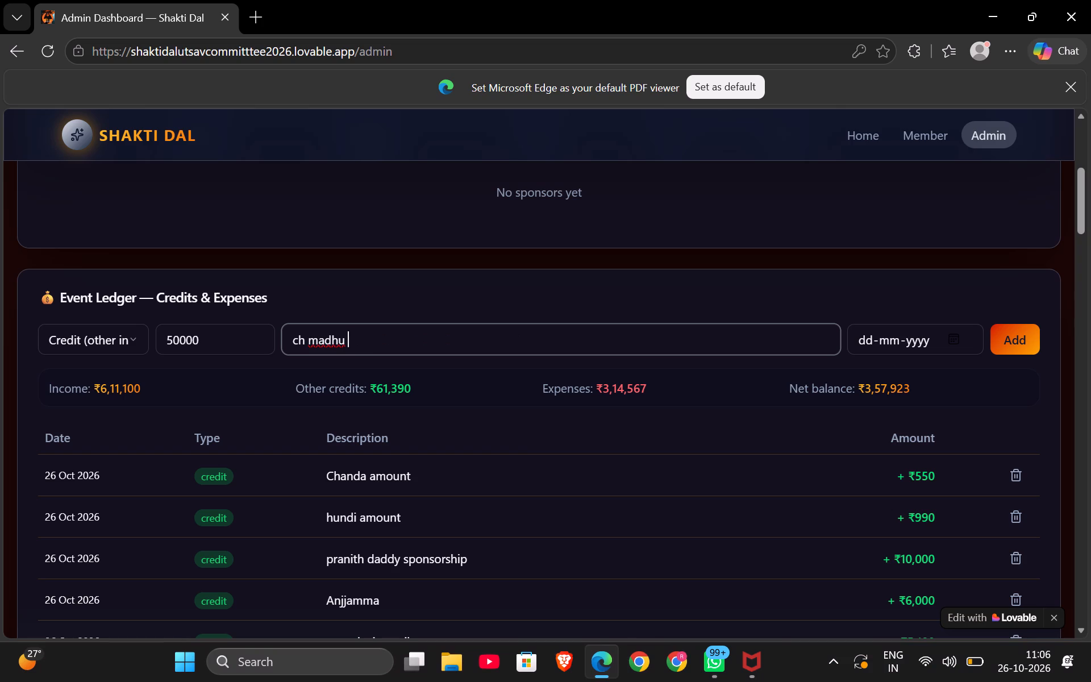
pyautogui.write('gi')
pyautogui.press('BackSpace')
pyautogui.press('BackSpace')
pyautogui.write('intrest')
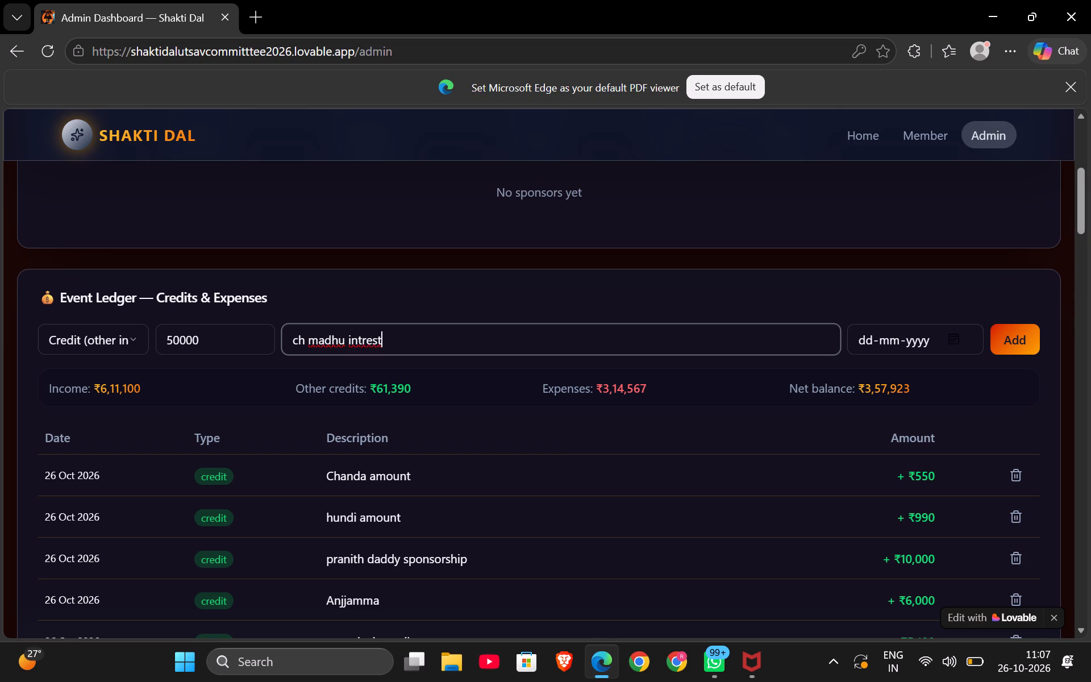
pyautogui.click(994, 335)
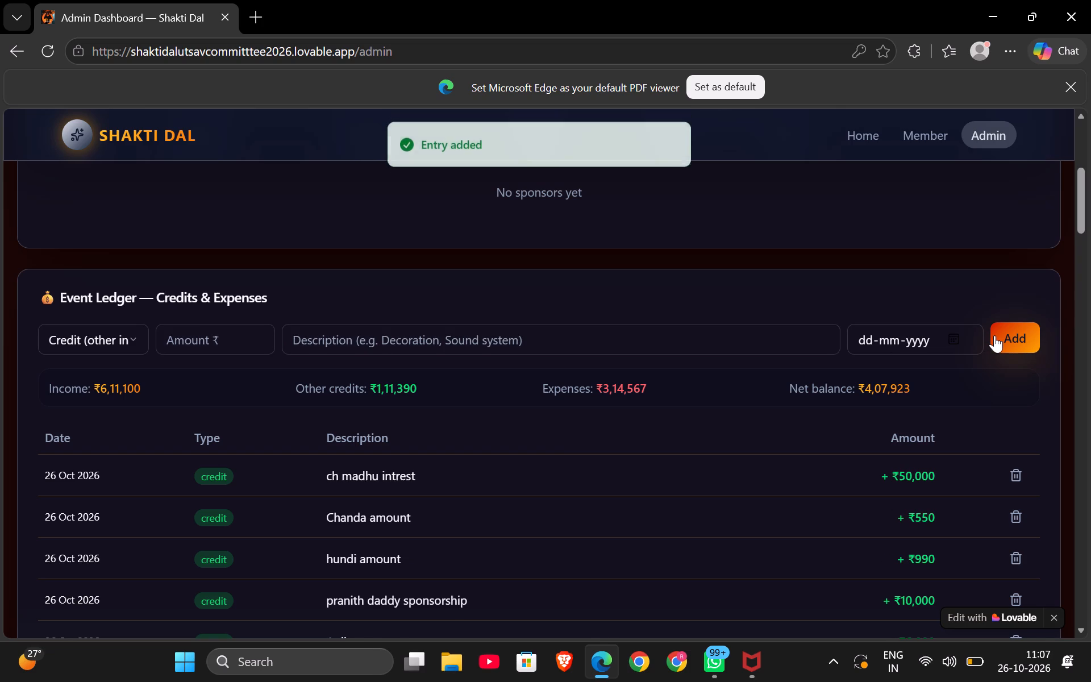
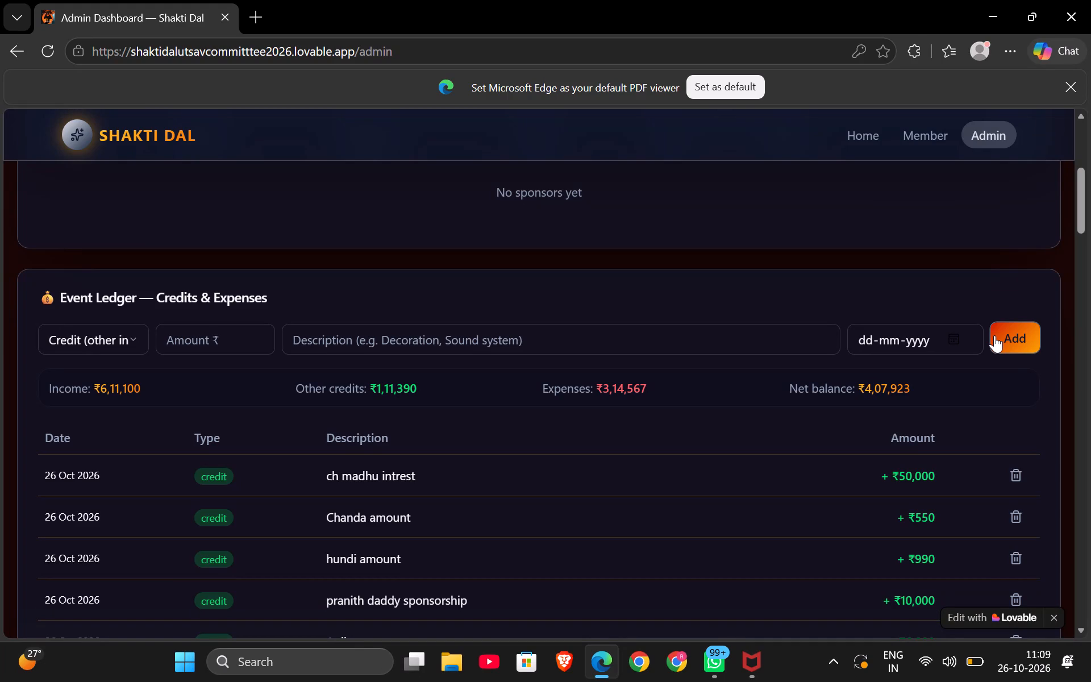
# Set the new Event Ledger entry's type to Expense and activate its amount for entry.
pyautogui.scroll(-1, 994, 335)
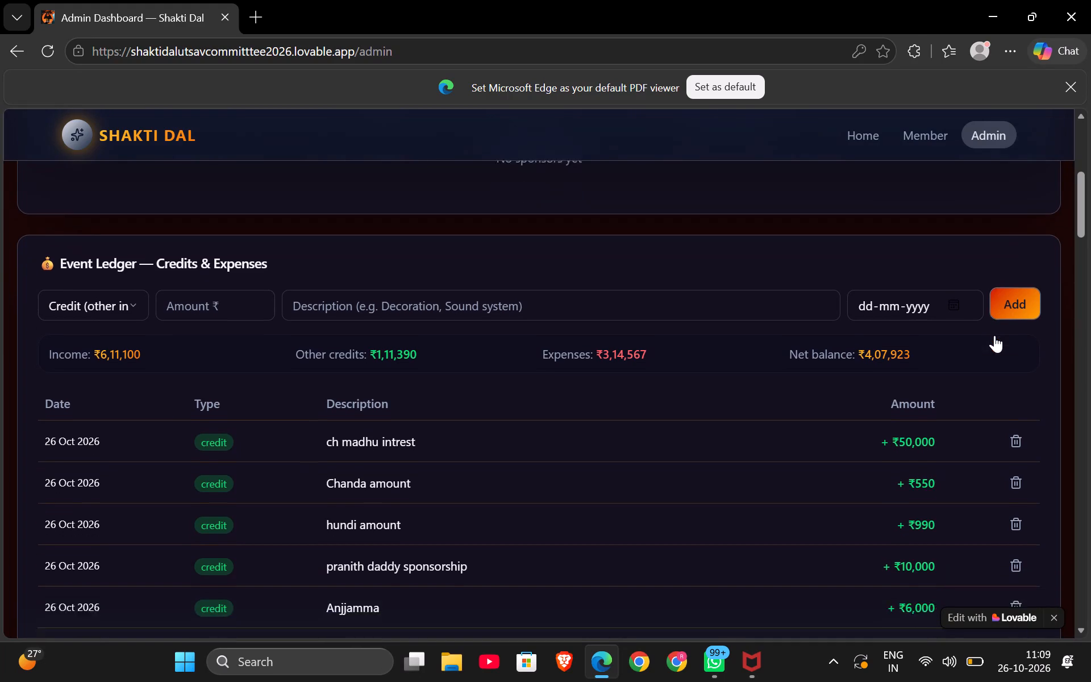
pyautogui.scroll(-1, 994, 335)
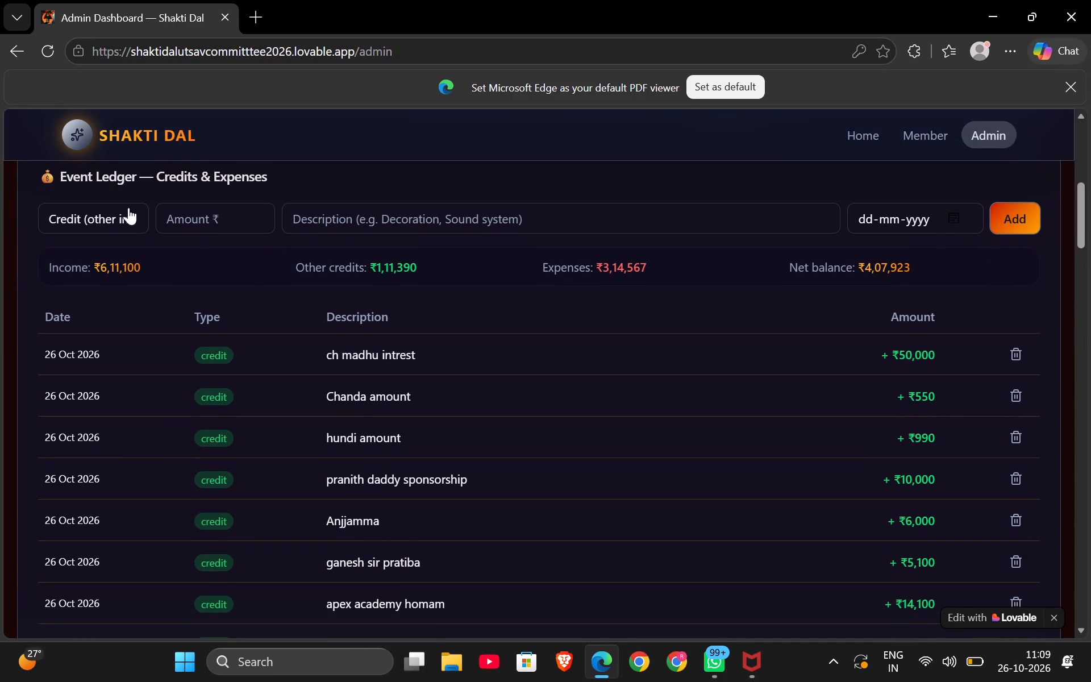
pyautogui.click(129, 217)
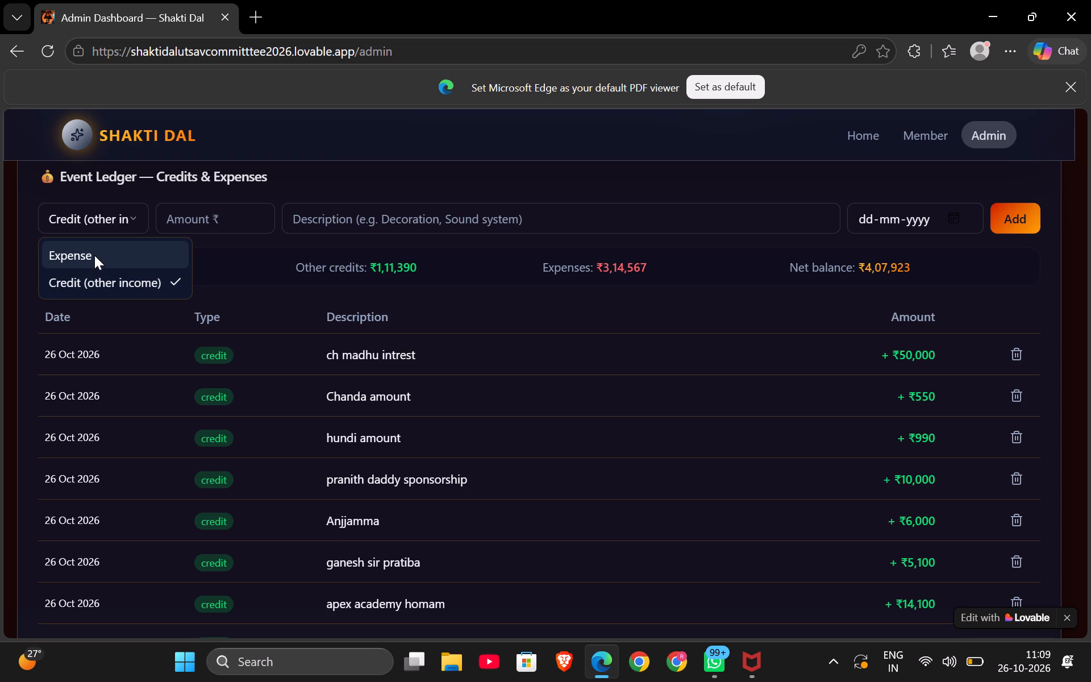
pyautogui.click(94, 255)
pyautogui.click(203, 215)
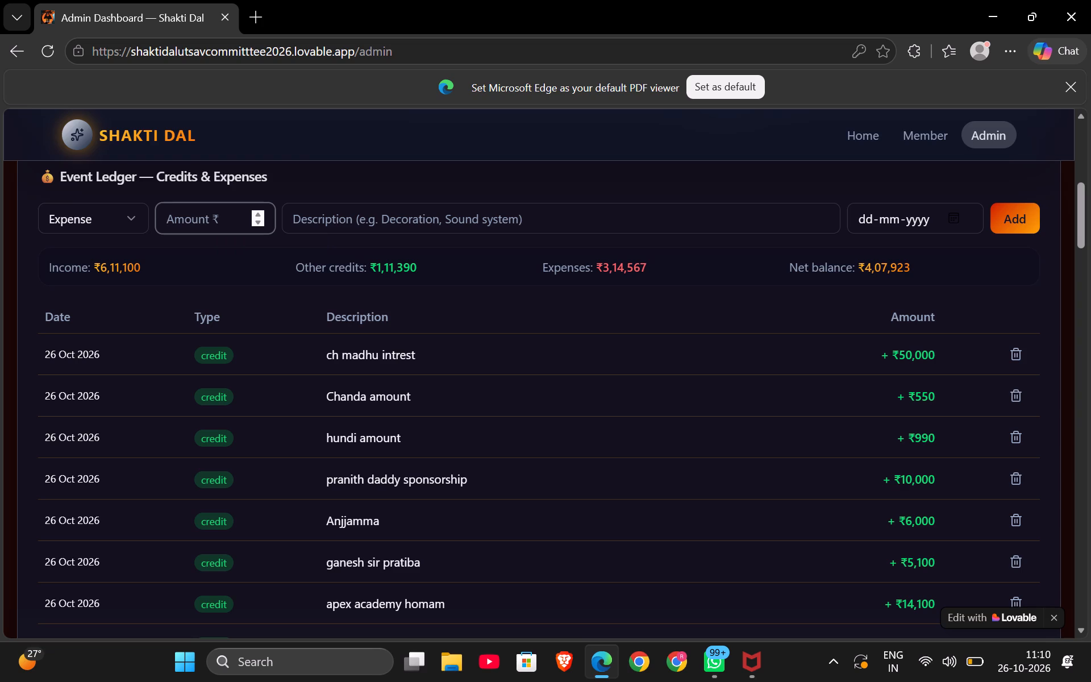
# Review the existing expense entries in the Event Ledger, going back through September and August to July 2026.
pyautogui.scroll(-7, 203, 215)
pyautogui.scroll(-5, 262, 388)
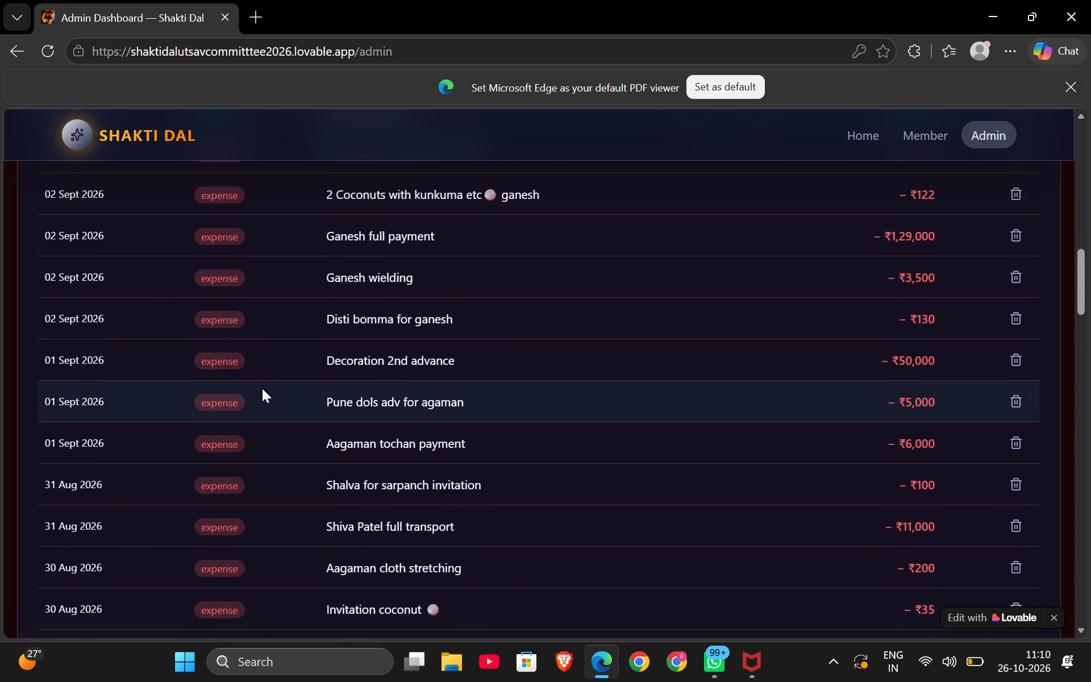
pyautogui.scroll(-1, 262, 388)
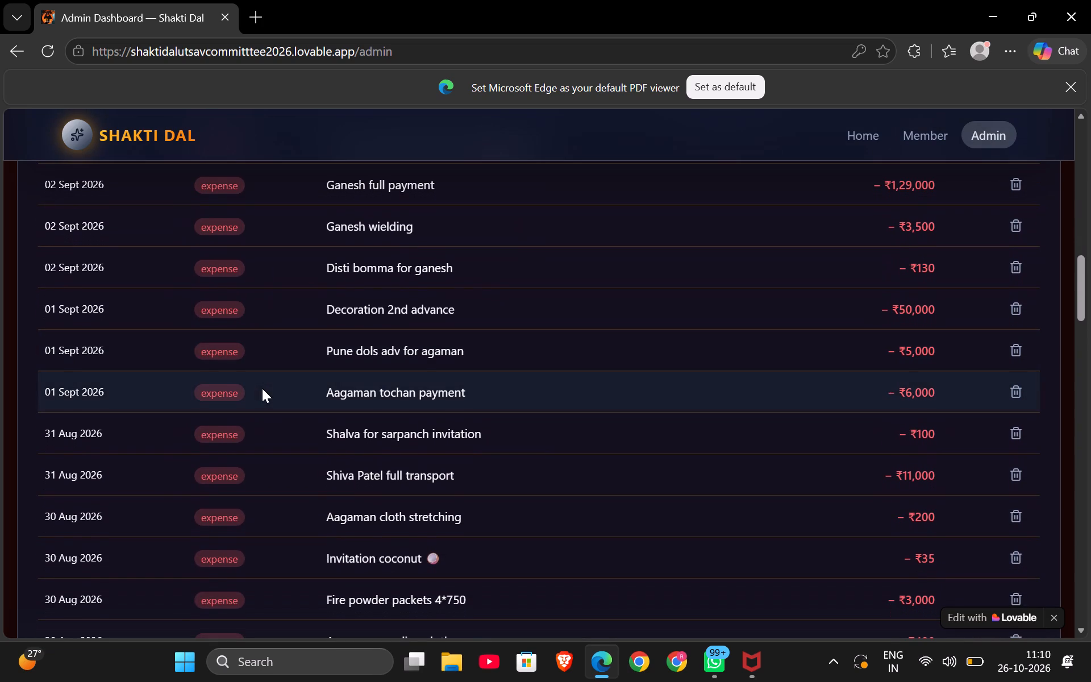
pyautogui.scroll(-5, 262, 388)
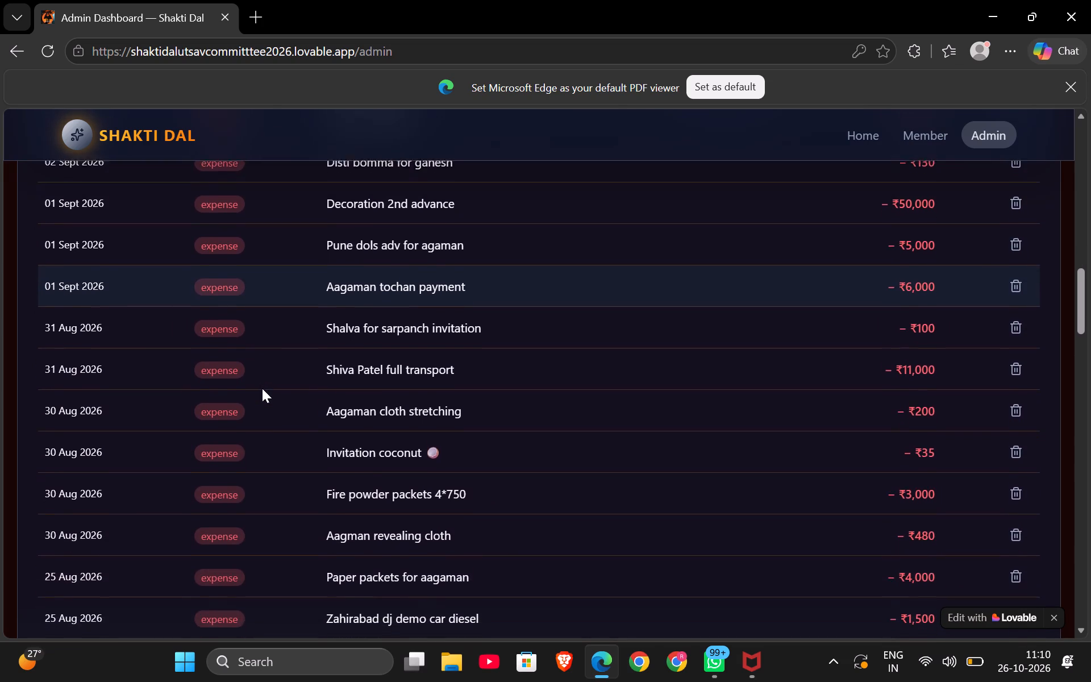
pyautogui.scroll(-3, 262, 388)
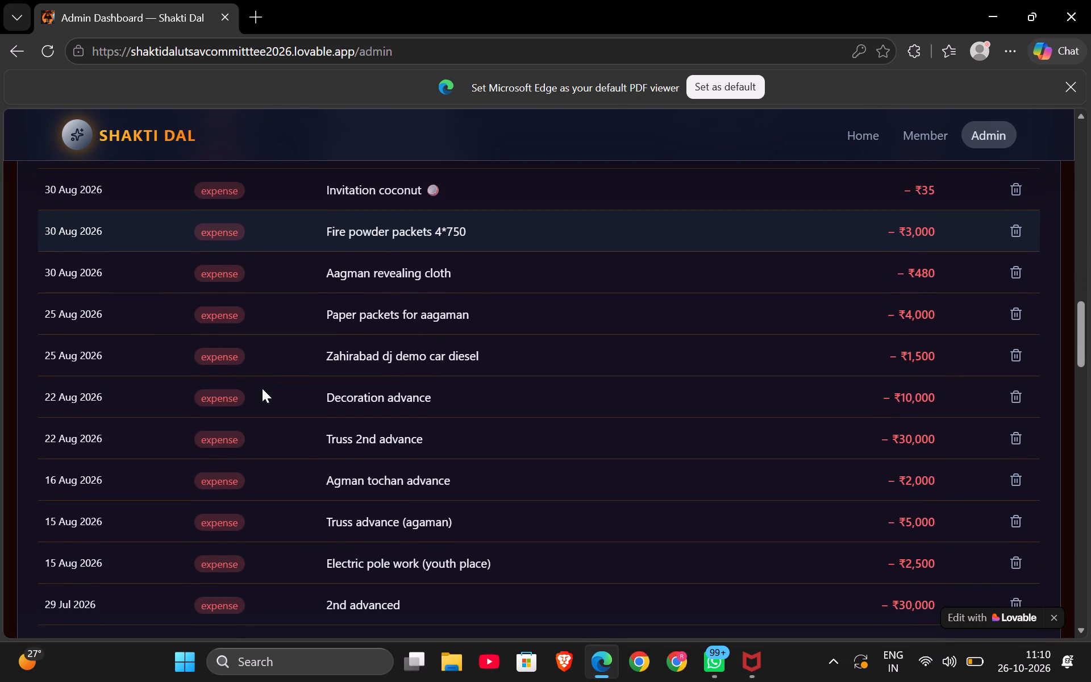
pyautogui.scroll(-1, 262, 388)
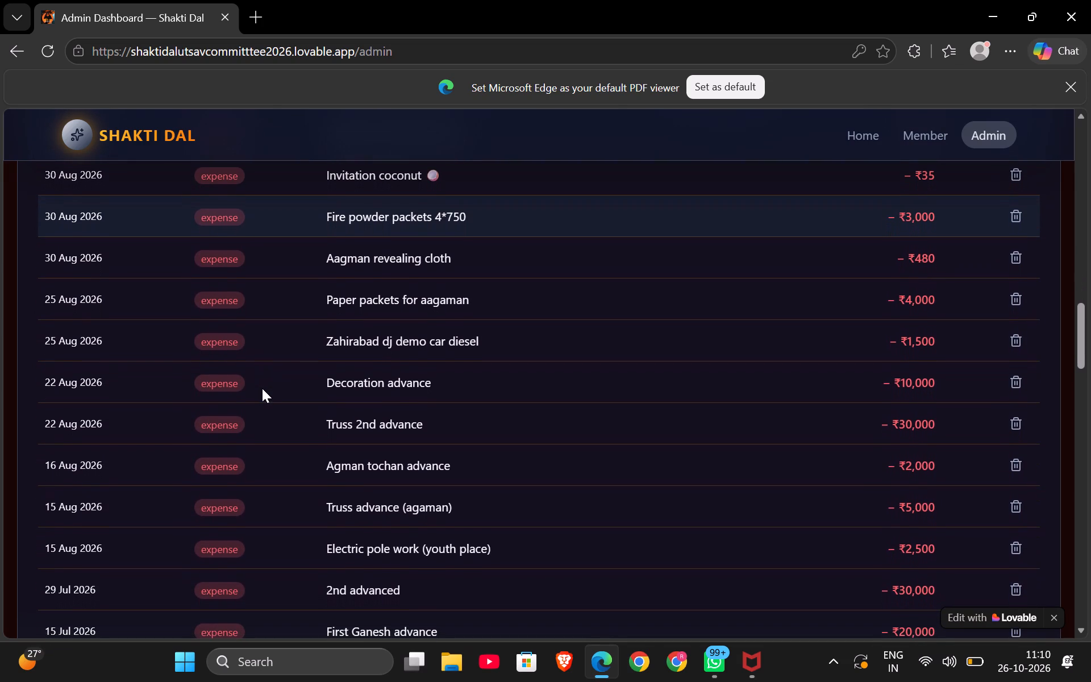
pyautogui.scroll(-1, 262, 388)
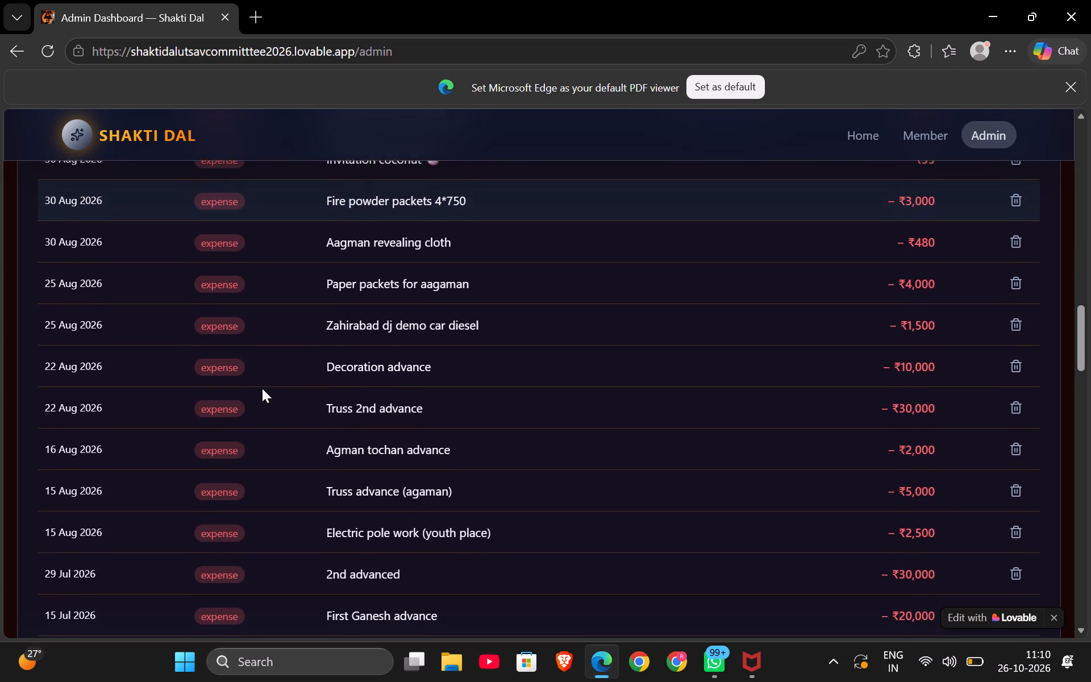
pyautogui.scroll(-1, 262, 388)
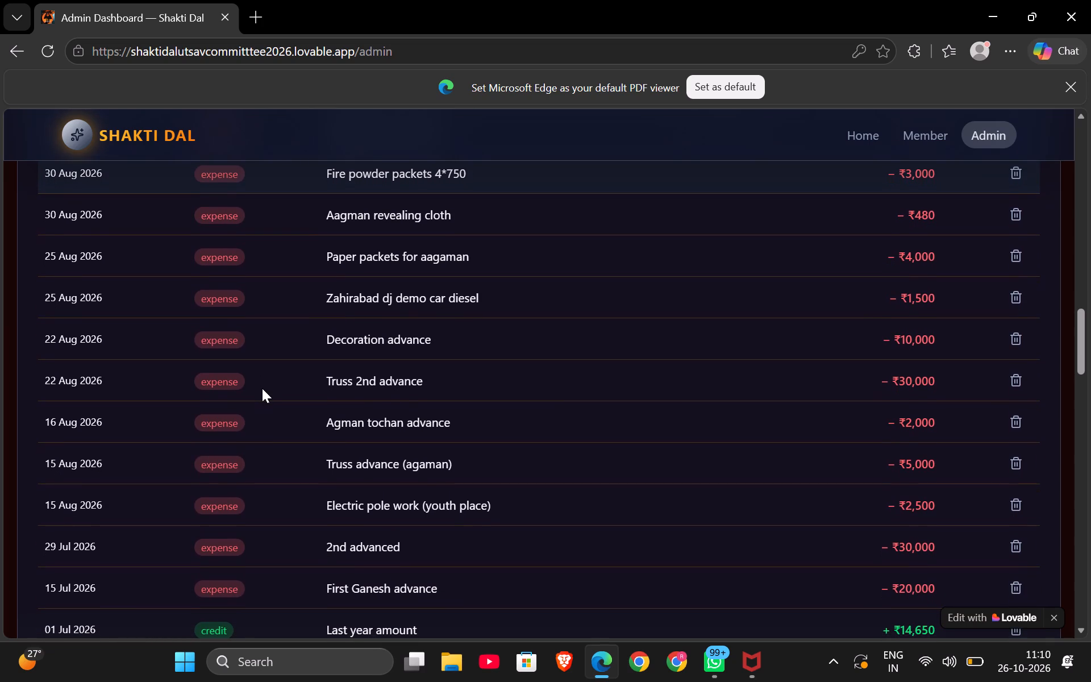
pyautogui.scroll(-2, 262, 388)
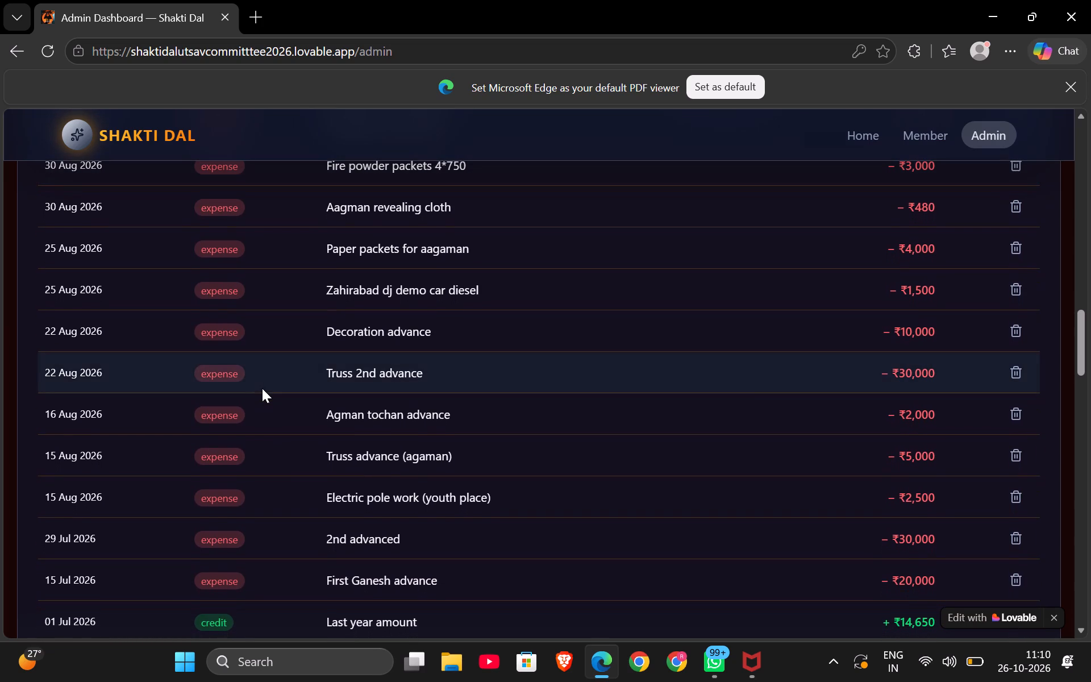
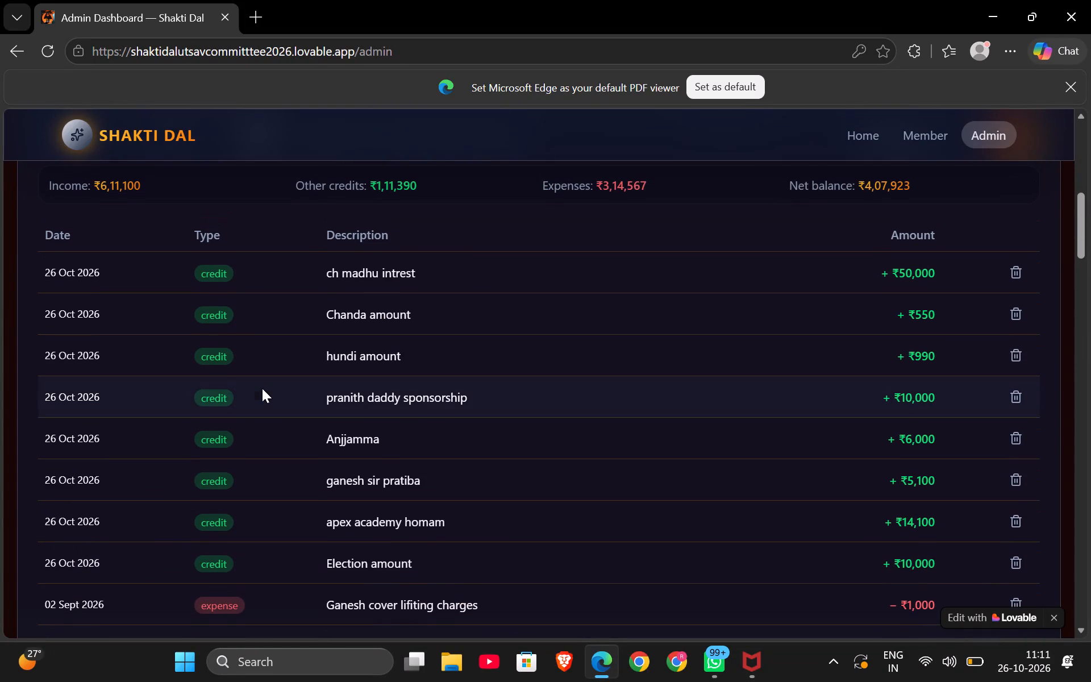
# Delete the "Pune dols adv for agaman" expense dated 01 Sept 2026 from the Event Ledger.
pyautogui.scroll(-3, 262, 388)
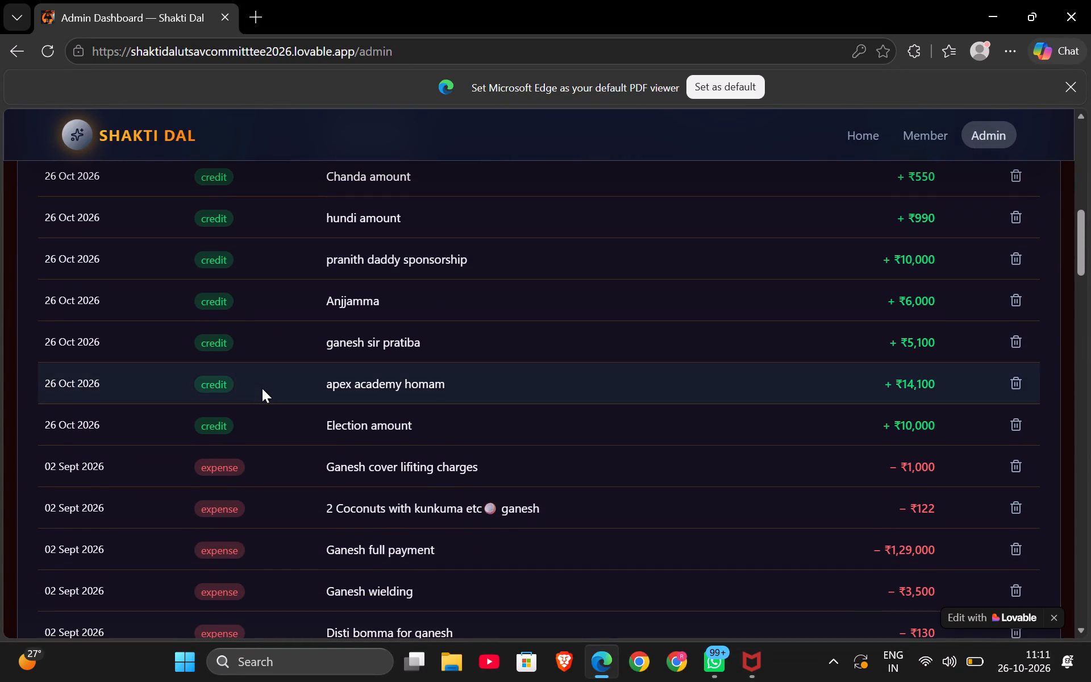
pyautogui.scroll(-1, 262, 388)
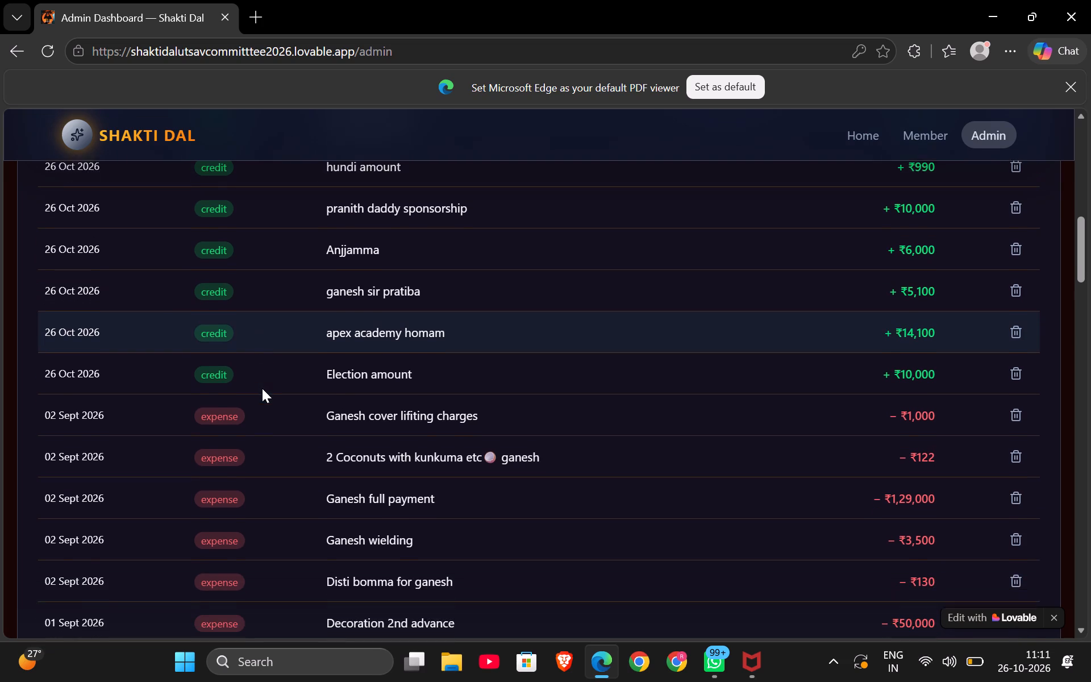
pyautogui.scroll(-1, 262, 388)
pyautogui.scroll(-1, 661, 414)
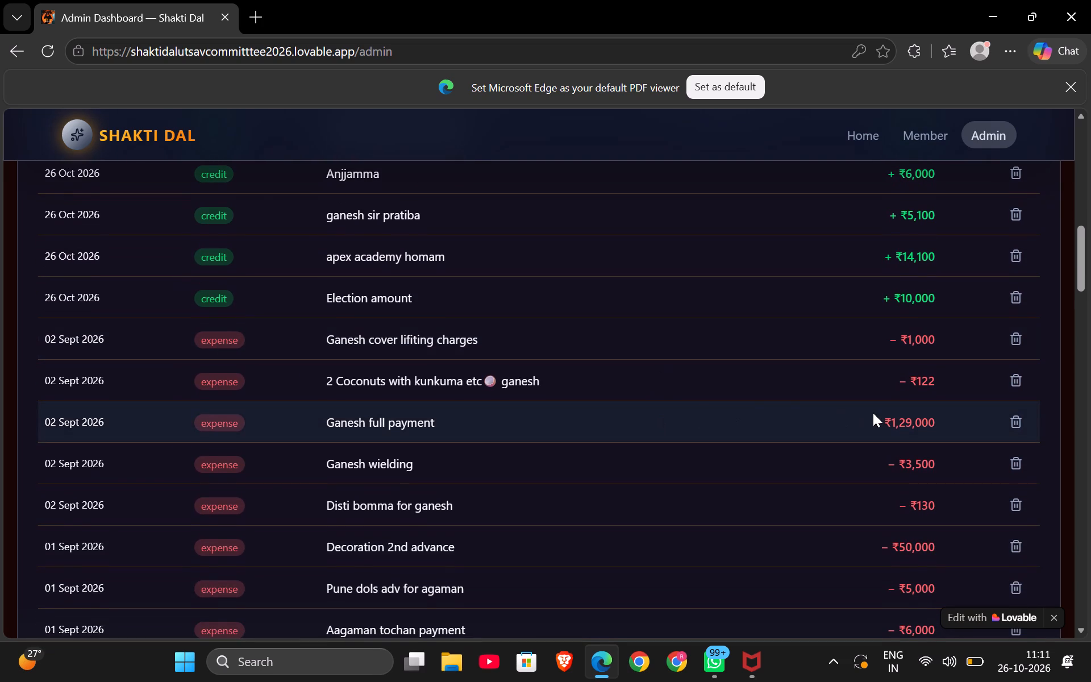
pyautogui.scroll(-1, 873, 413)
pyautogui.scroll(-1, 611, 456)
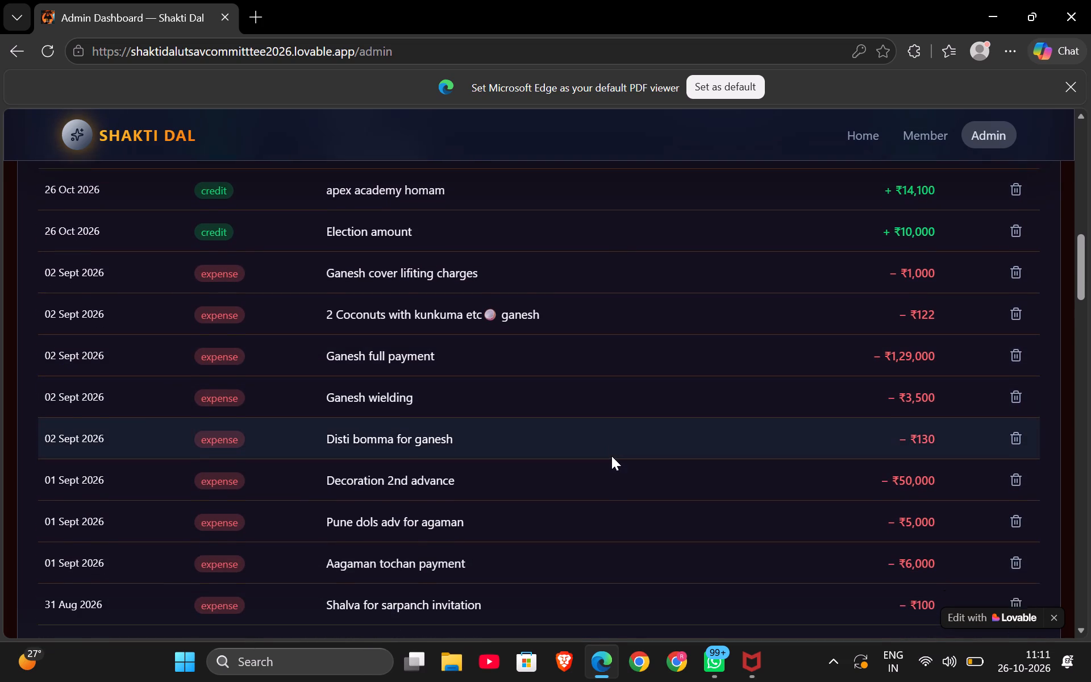
pyautogui.scroll(-1, 611, 456)
pyautogui.scroll(-1, 877, 420)
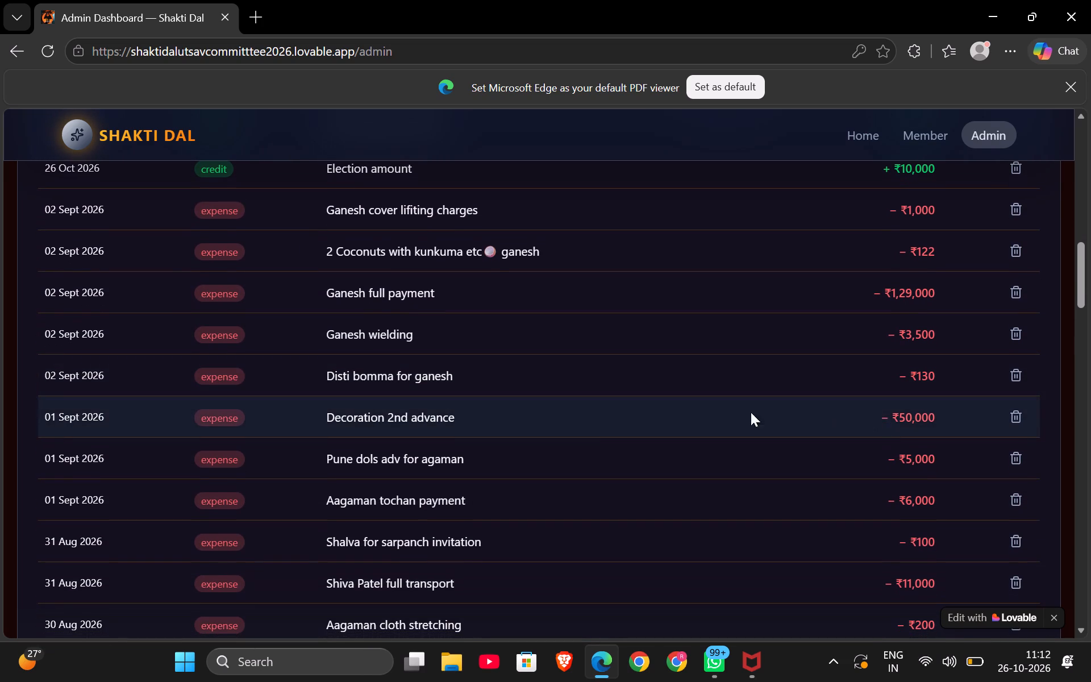
pyautogui.scroll(-1, 778, 443)
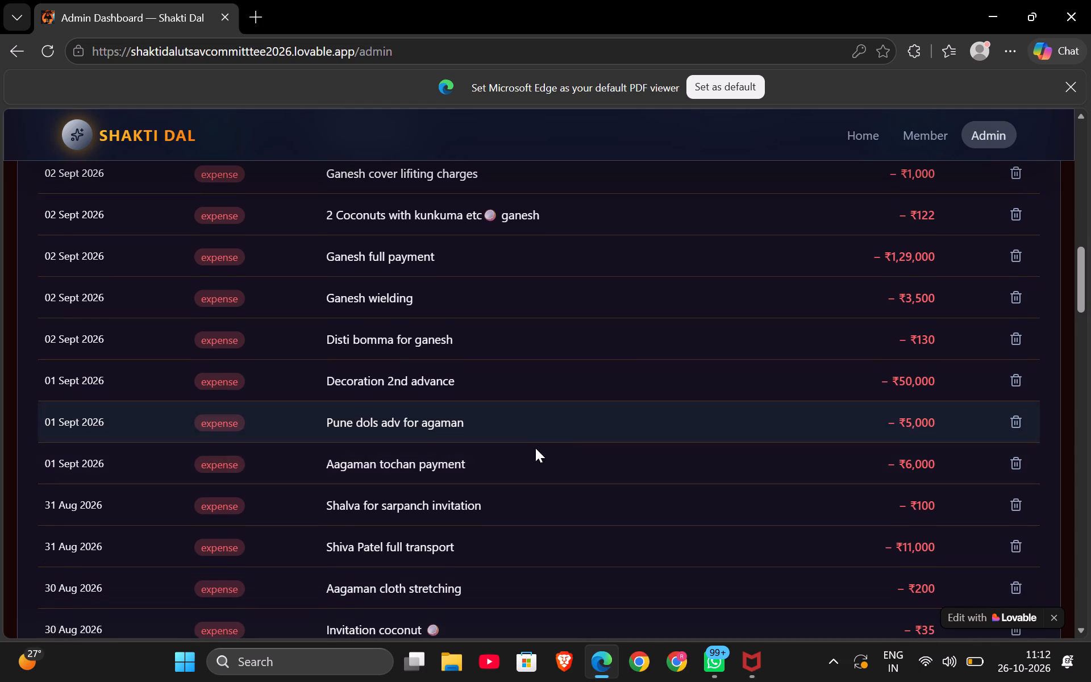
pyautogui.scroll(-1, 865, 405)
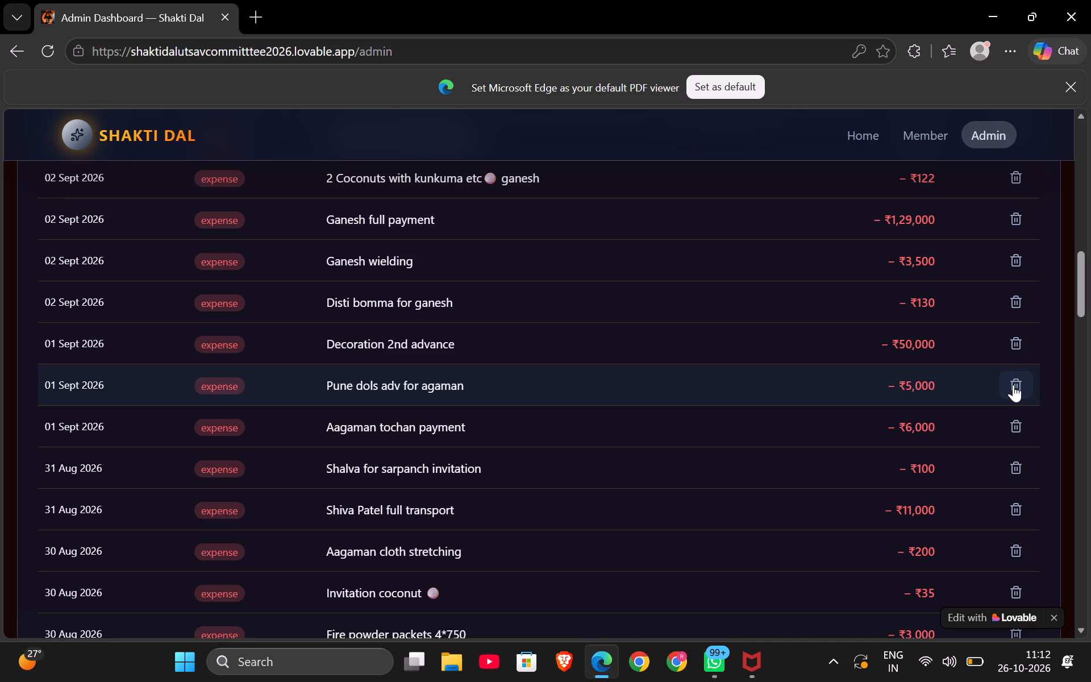
pyautogui.click(1013, 385)
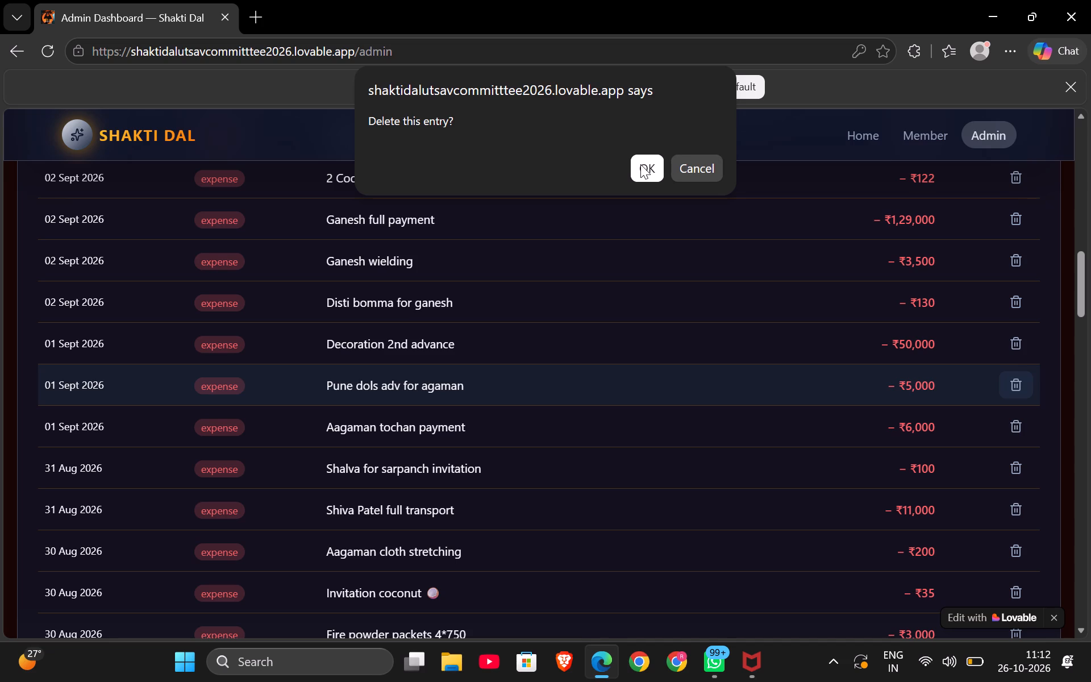
pyautogui.click(640, 164)
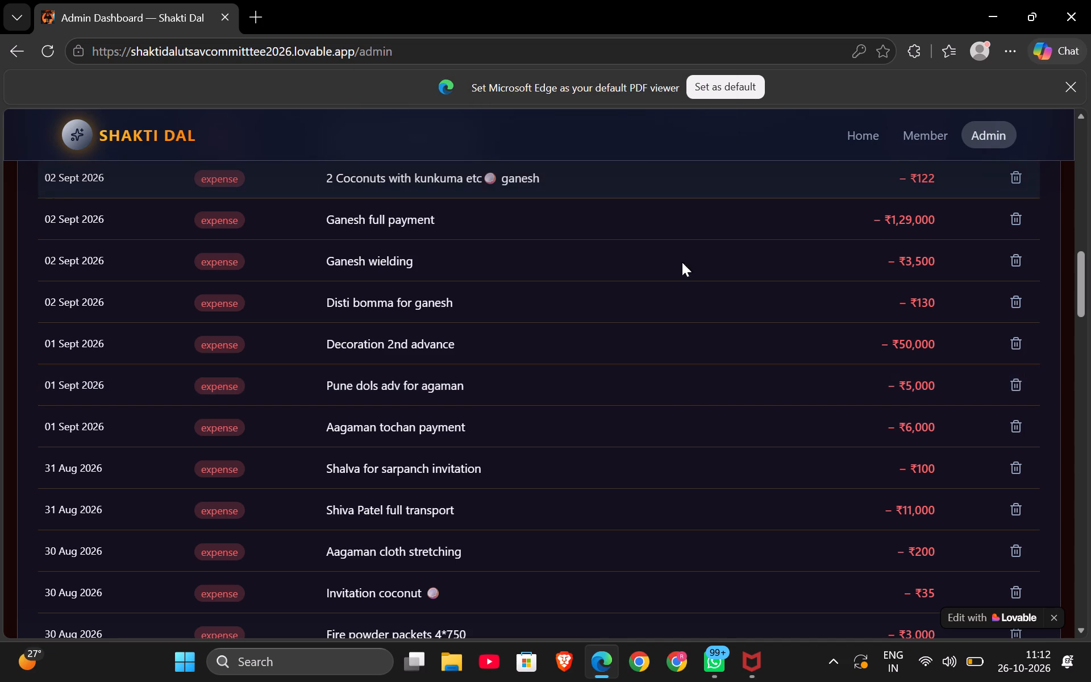
# Fill in the new expense entry with an amount of 52000 and the description "pune dols".
pyautogui.scroll(7, 714, 319)
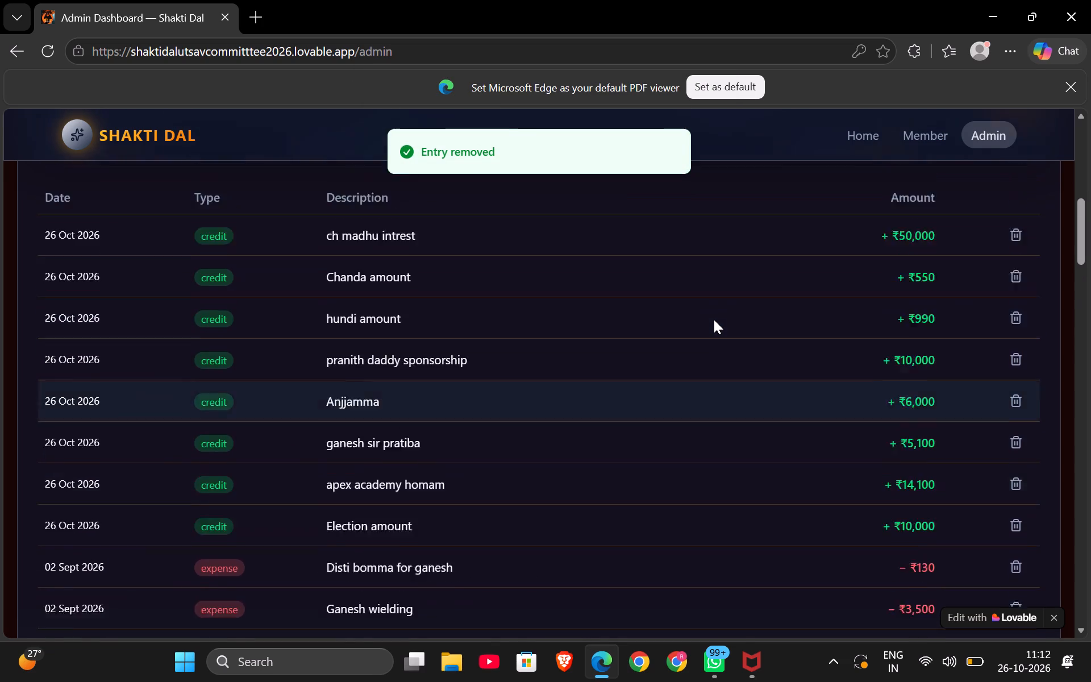
pyautogui.scroll(4, 714, 319)
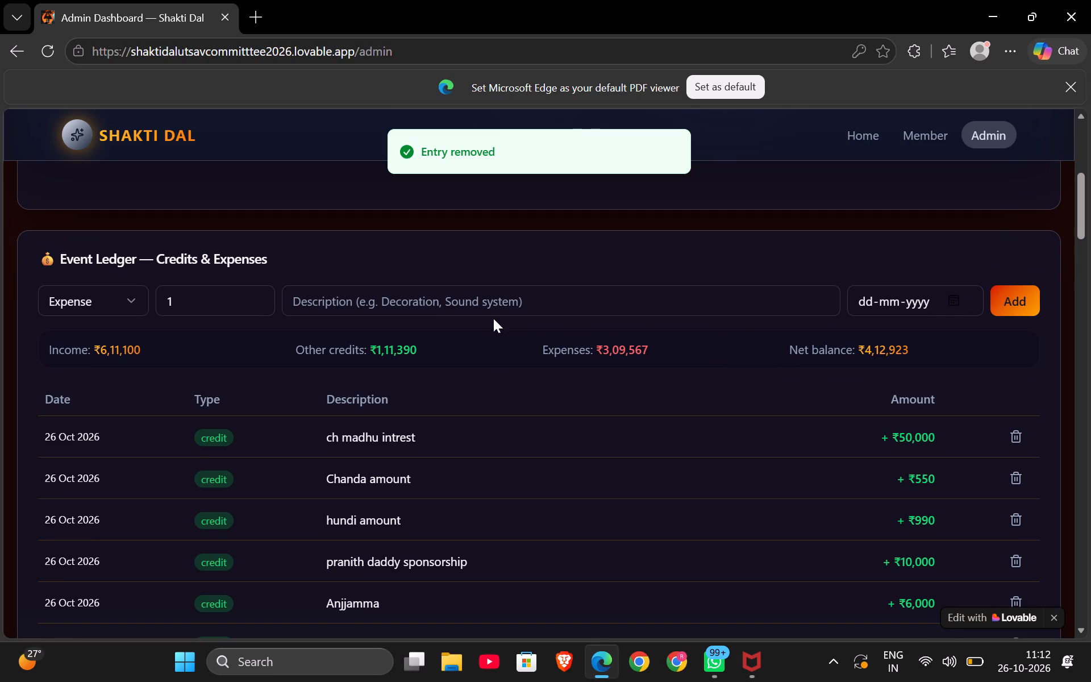
pyautogui.click(466, 307)
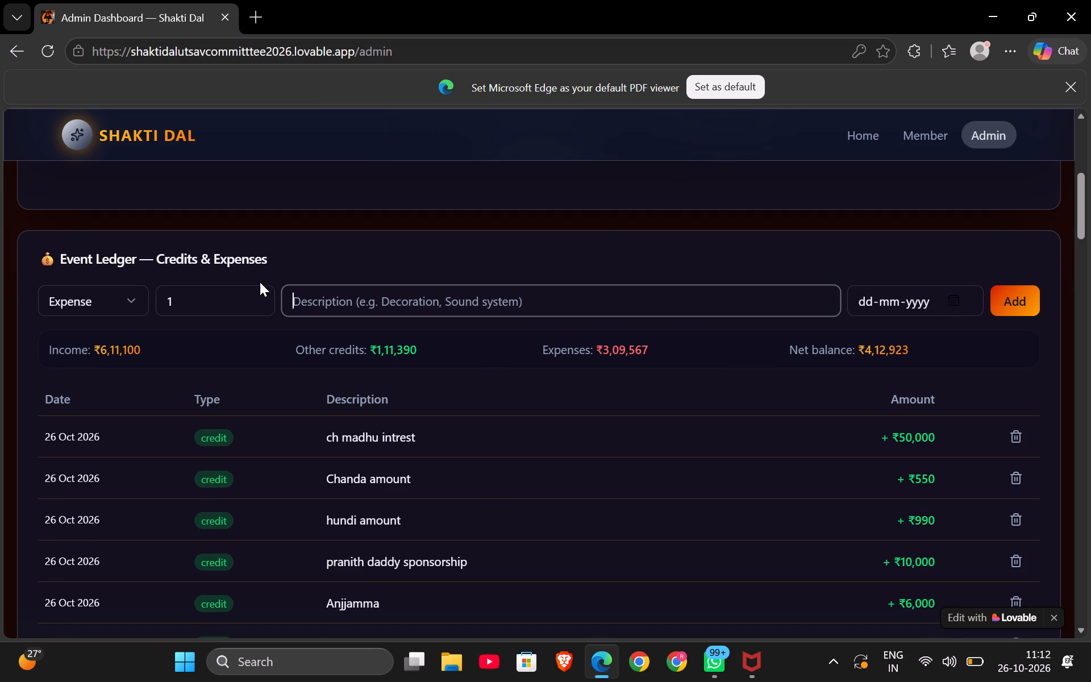
pyautogui.click(201, 299)
pyautogui.press('BackSpace')
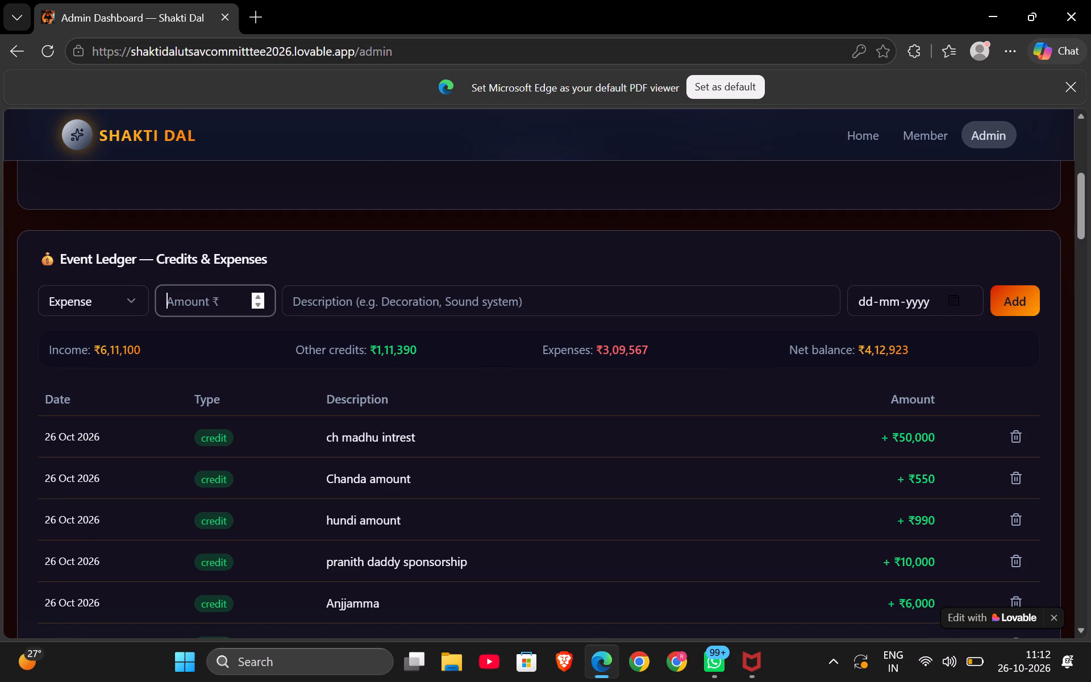
pyautogui.write('5200')
pyautogui.press('0')
pyautogui.click(347, 294)
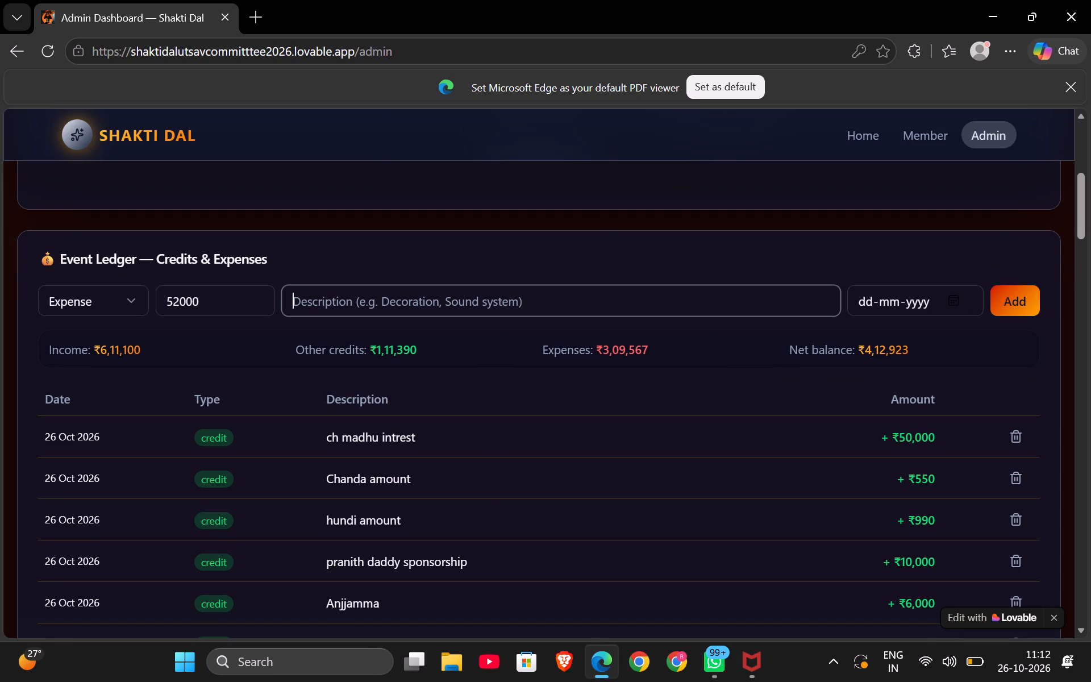
pyautogui.write('pune dols')
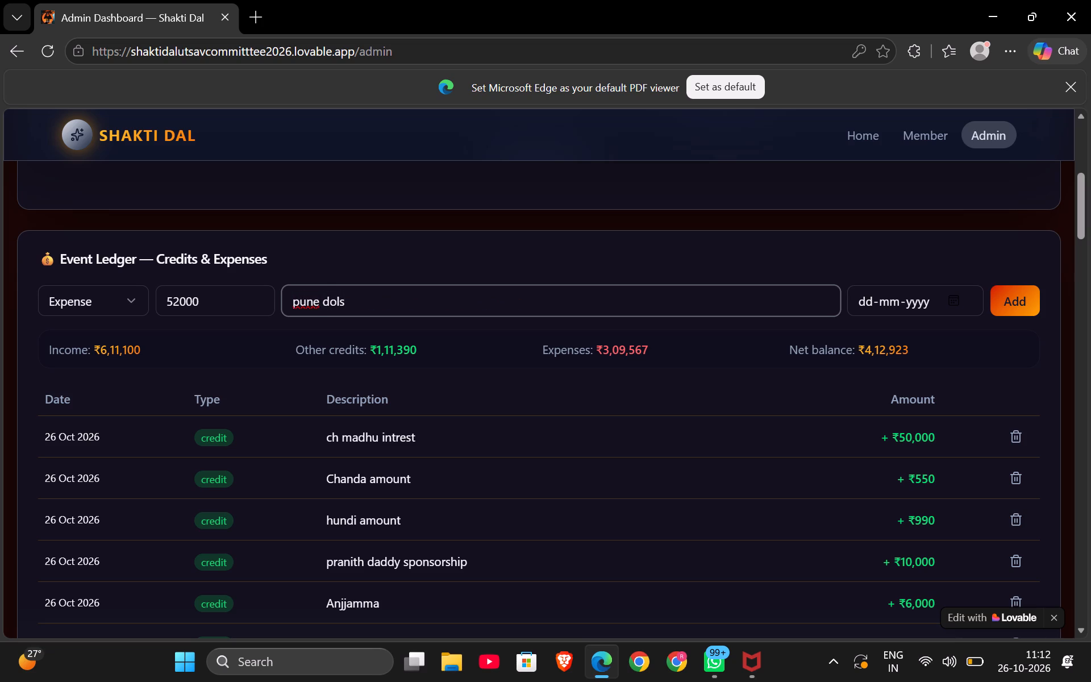
# Date the "pune dols" expense 04-10-2026 and add it to the Event Ledger.
pyautogui.click(918, 305)
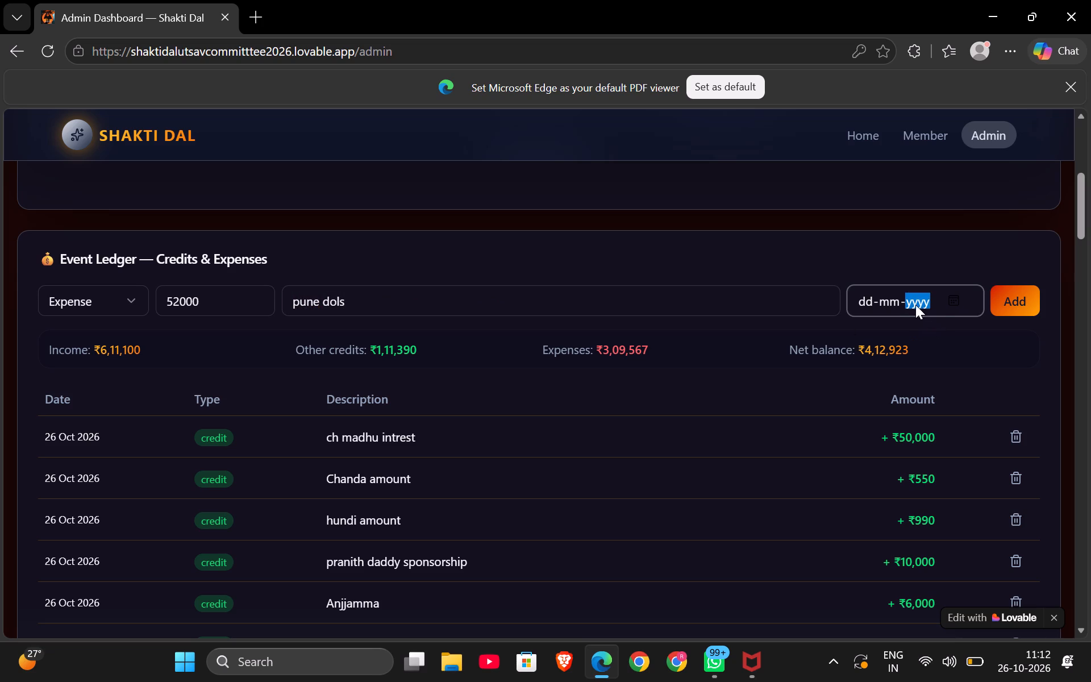
pyautogui.click(864, 302)
pyautogui.press('1')
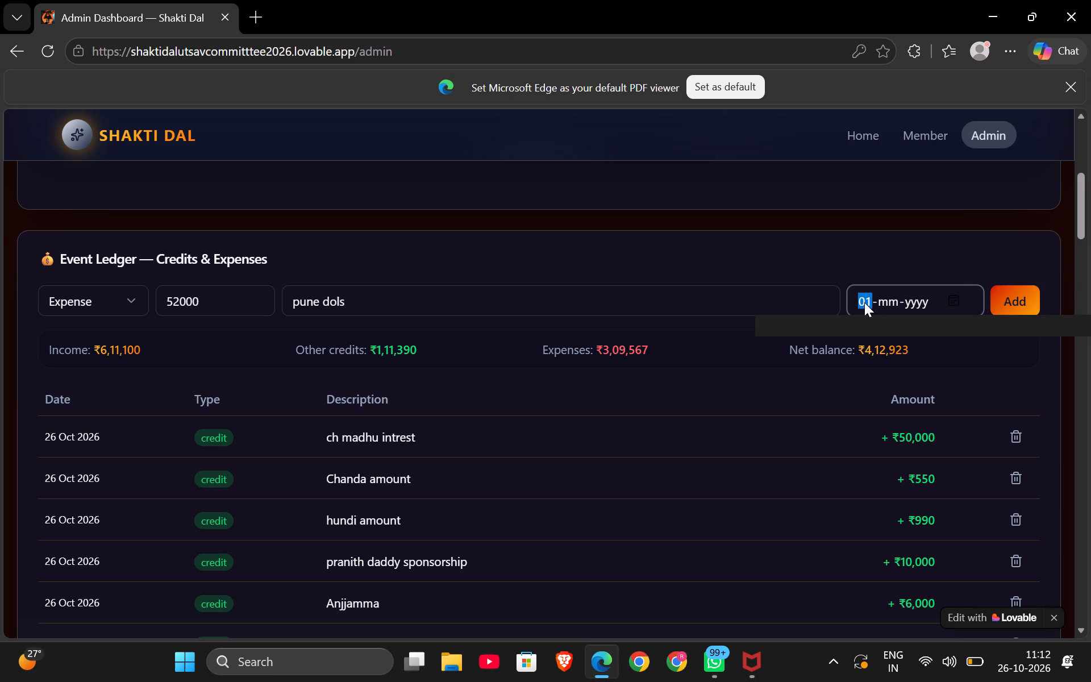
pyautogui.press('BackSpace')
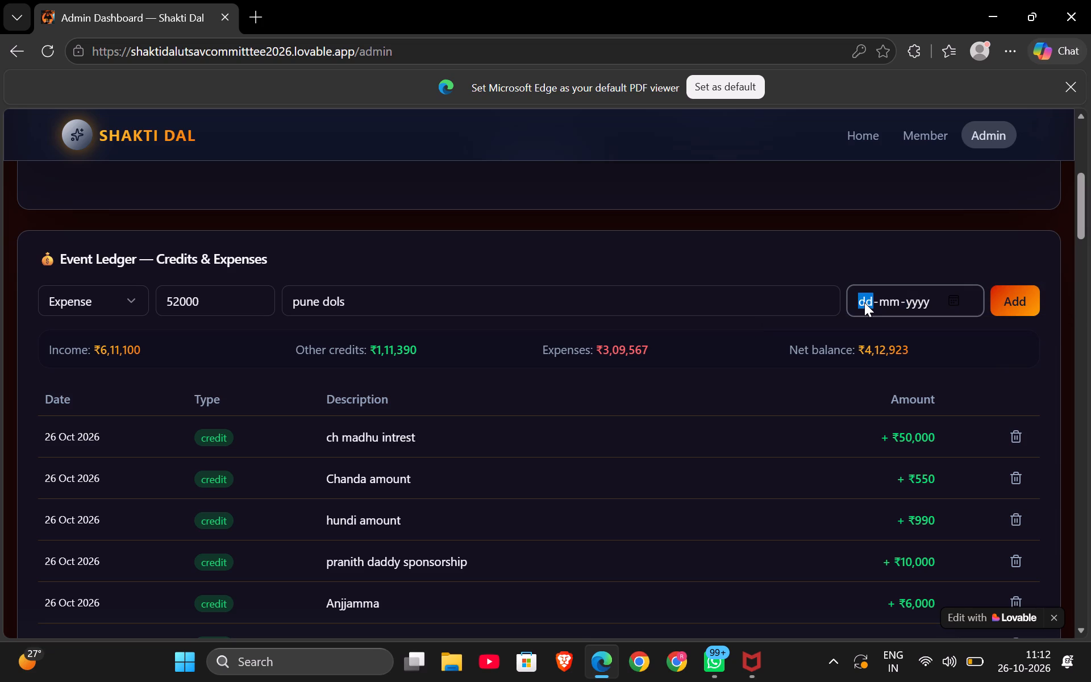
pyautogui.press('0')
pyautogui.press('4')
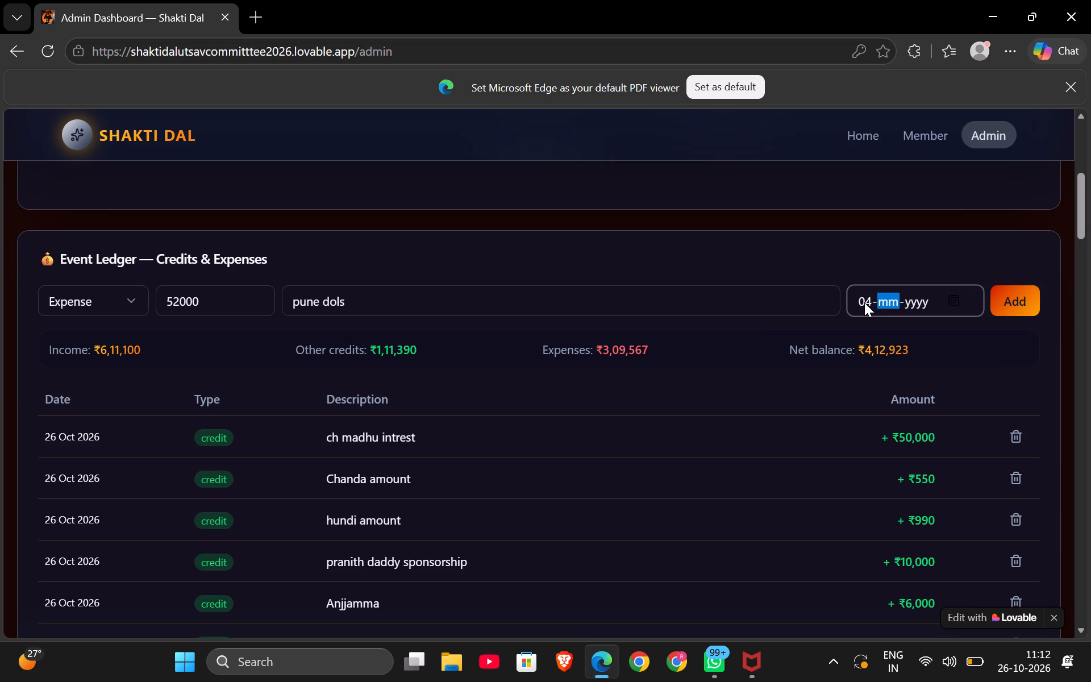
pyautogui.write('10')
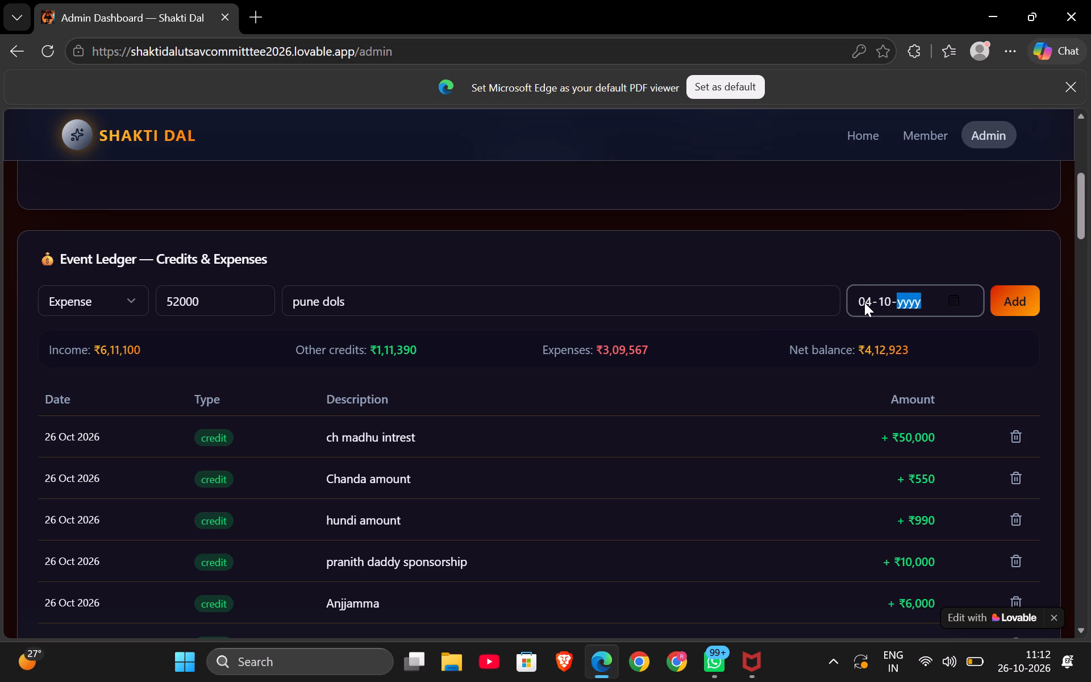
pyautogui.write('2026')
pyautogui.click(1026, 310)
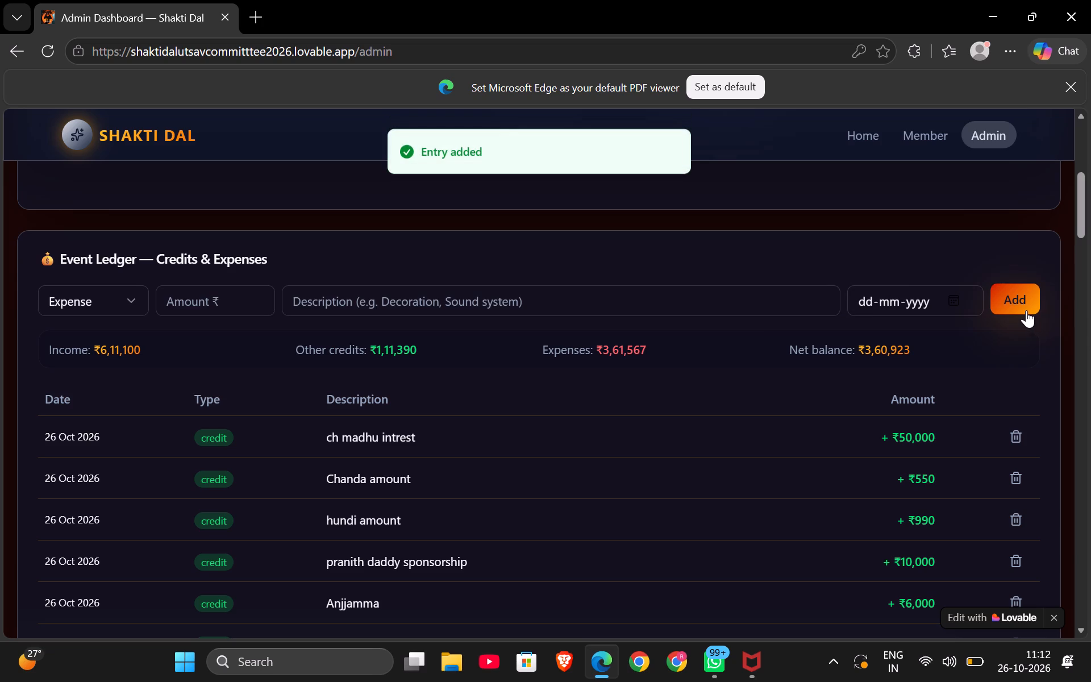
# Review the October and September expense entries in the Event Ledger, including the newly added "pune dols" entry.
pyautogui.scroll(-5, 1026, 310)
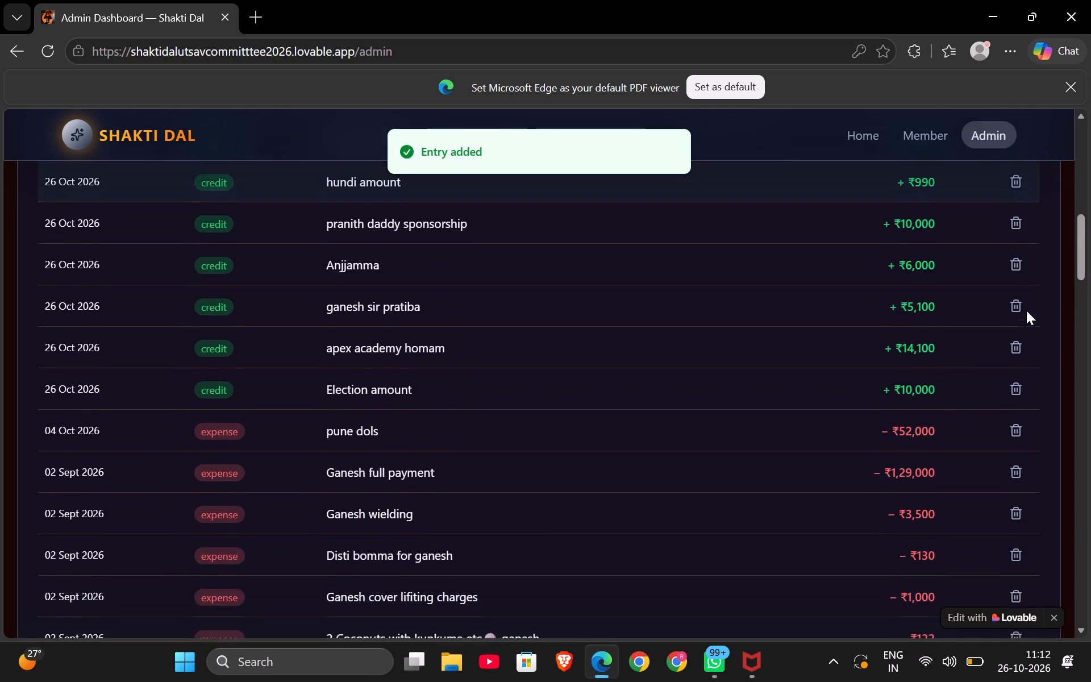
pyautogui.scroll(-1, 1026, 310)
pyautogui.scroll(6, 1026, 310)
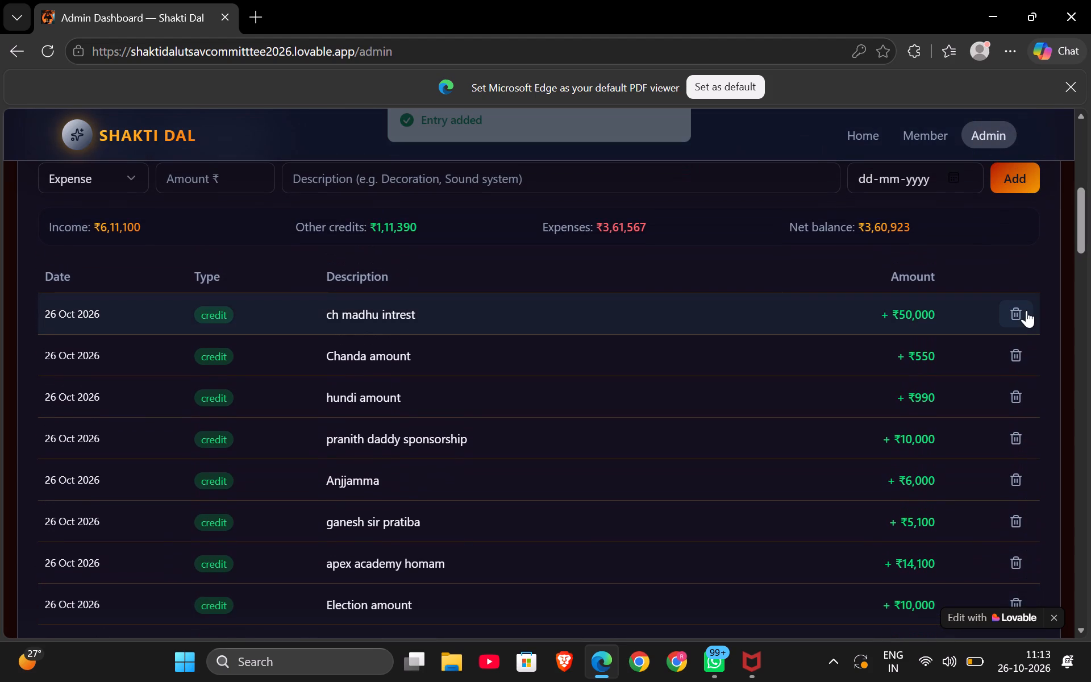
pyautogui.scroll(1, 1026, 310)
pyautogui.scroll(-2, 1026, 310)
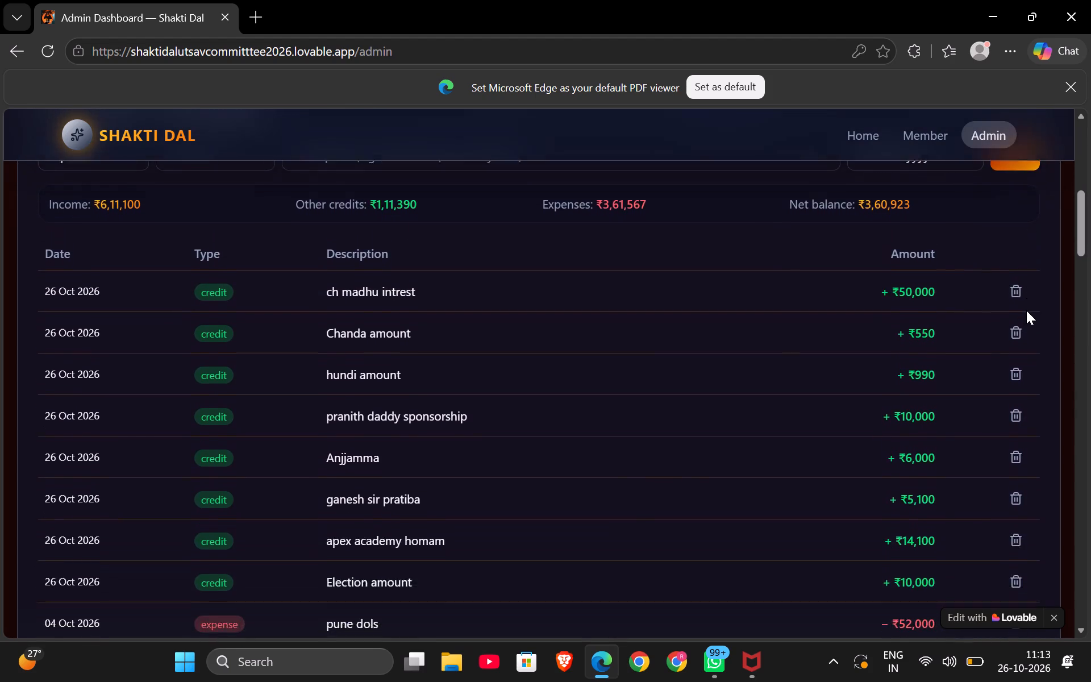
pyautogui.scroll(-4, 1026, 310)
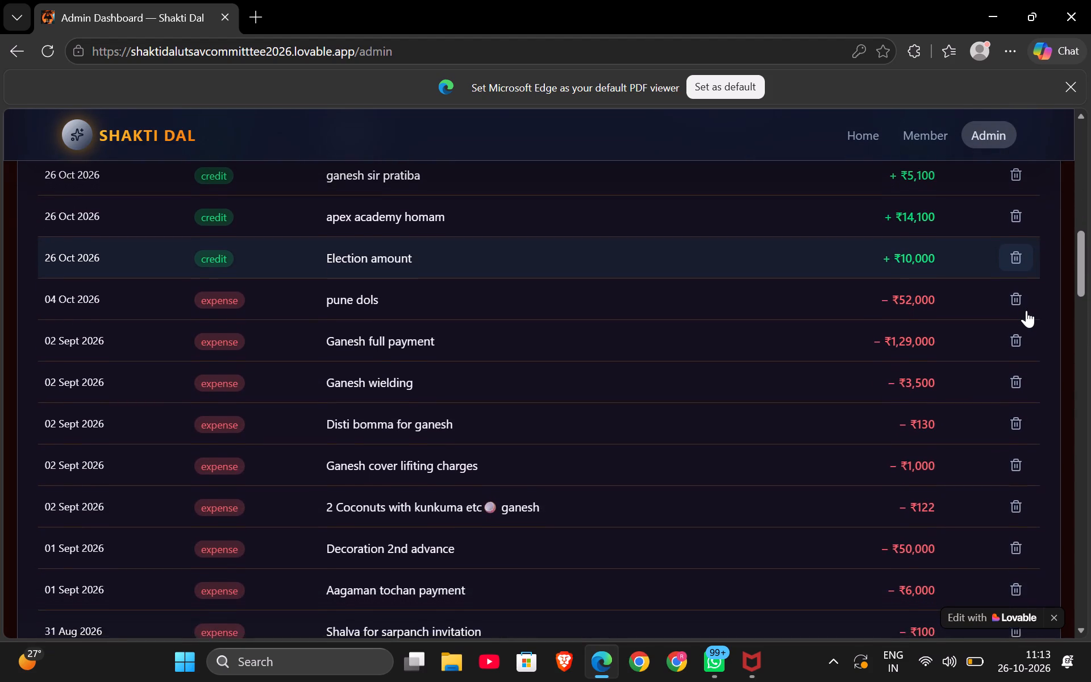
pyautogui.scroll(-1, 1026, 310)
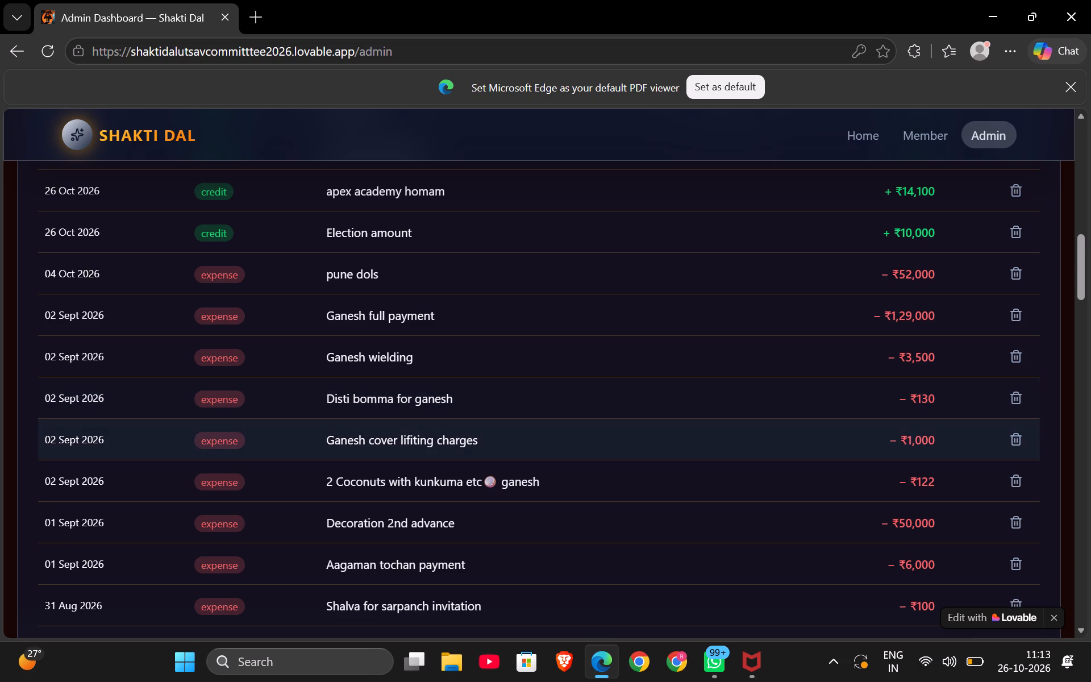
pyautogui.scroll(-1, 915, 433)
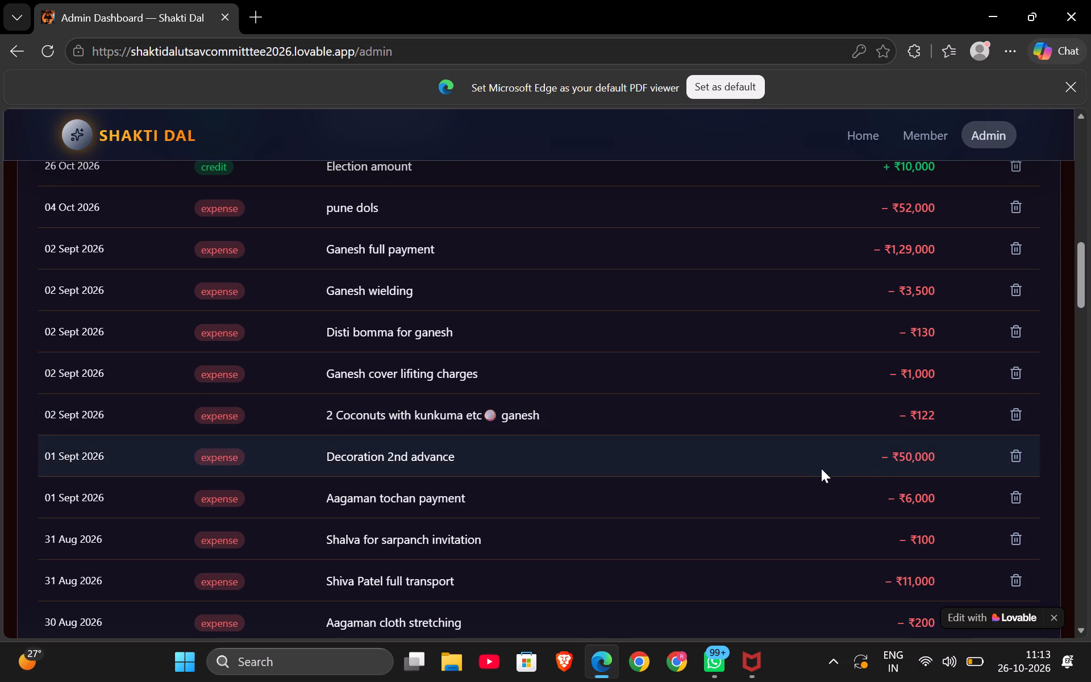
pyautogui.scroll(-1, 821, 468)
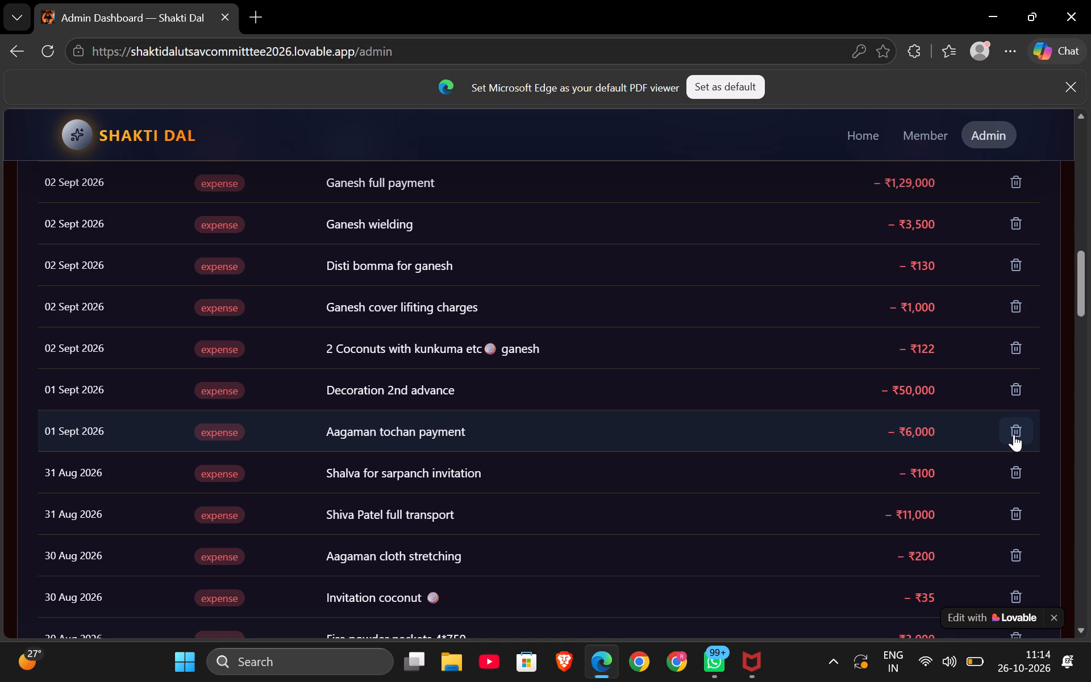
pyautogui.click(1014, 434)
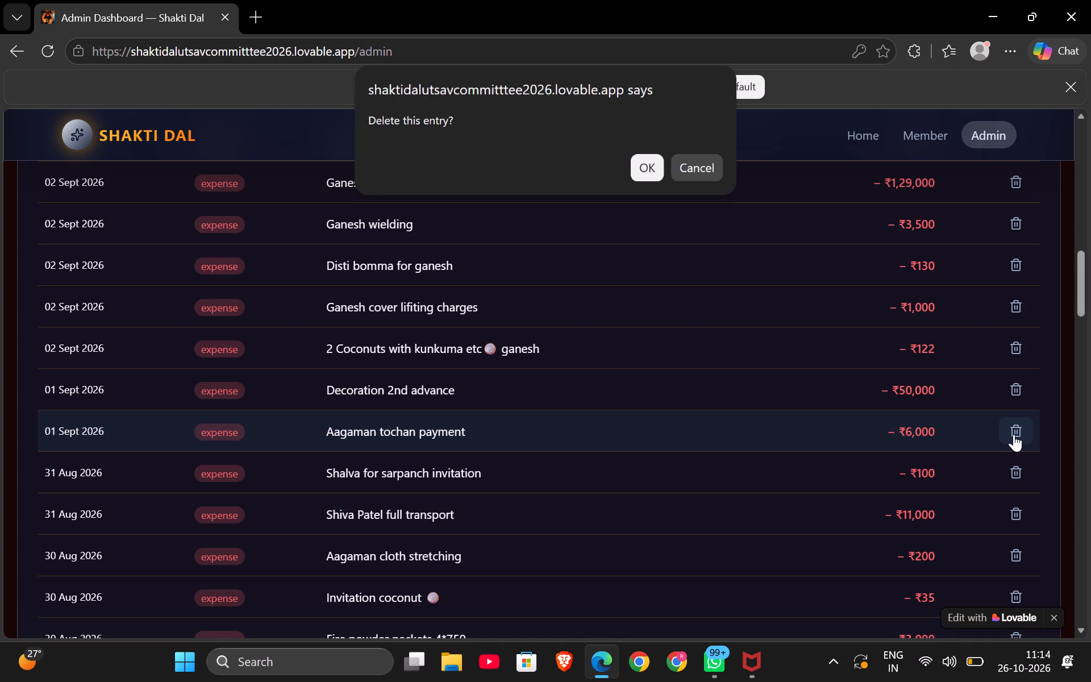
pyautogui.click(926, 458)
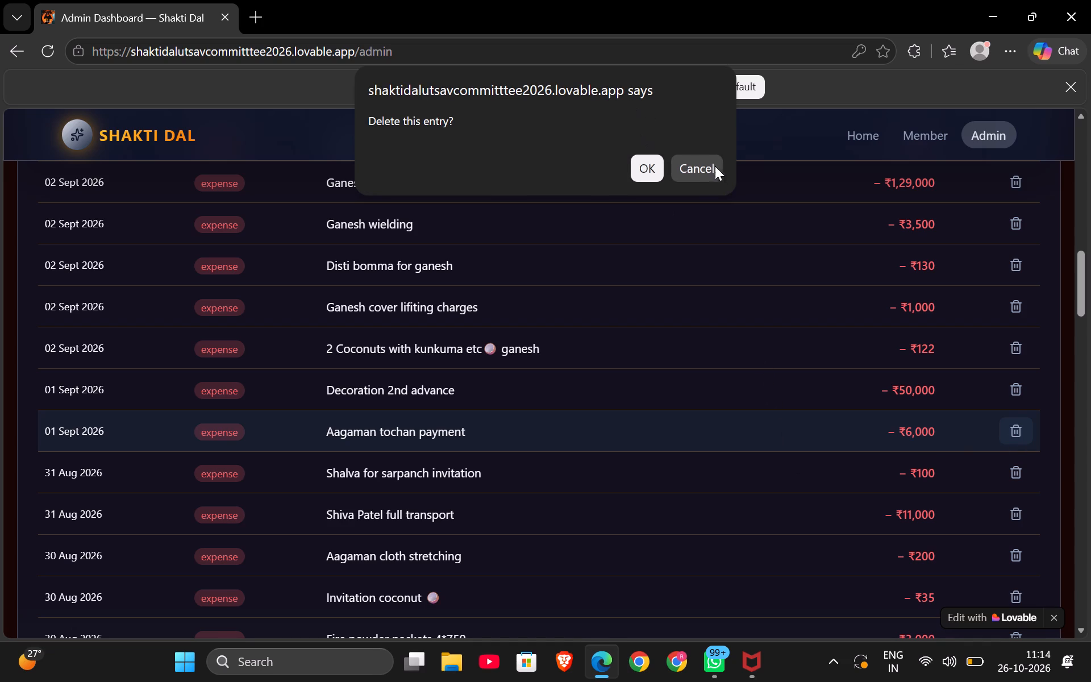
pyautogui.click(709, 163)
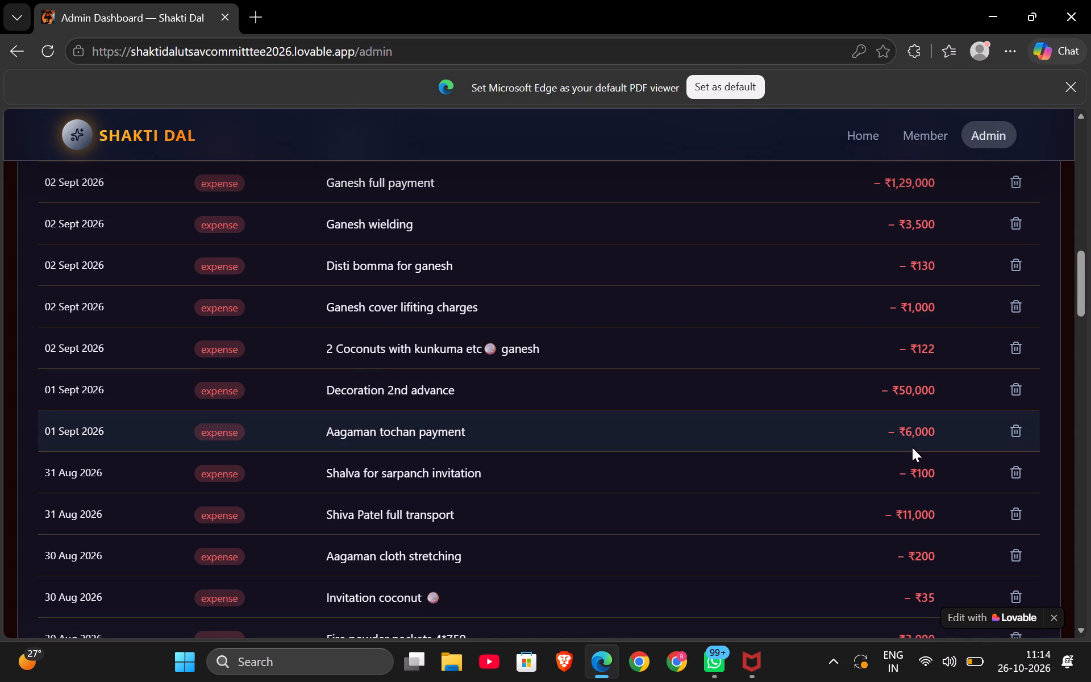
# Delete the "Agman tochan advance" expense dated 16 Aug 2026 from the Event Ledger.
pyautogui.scroll(-3, 912, 447)
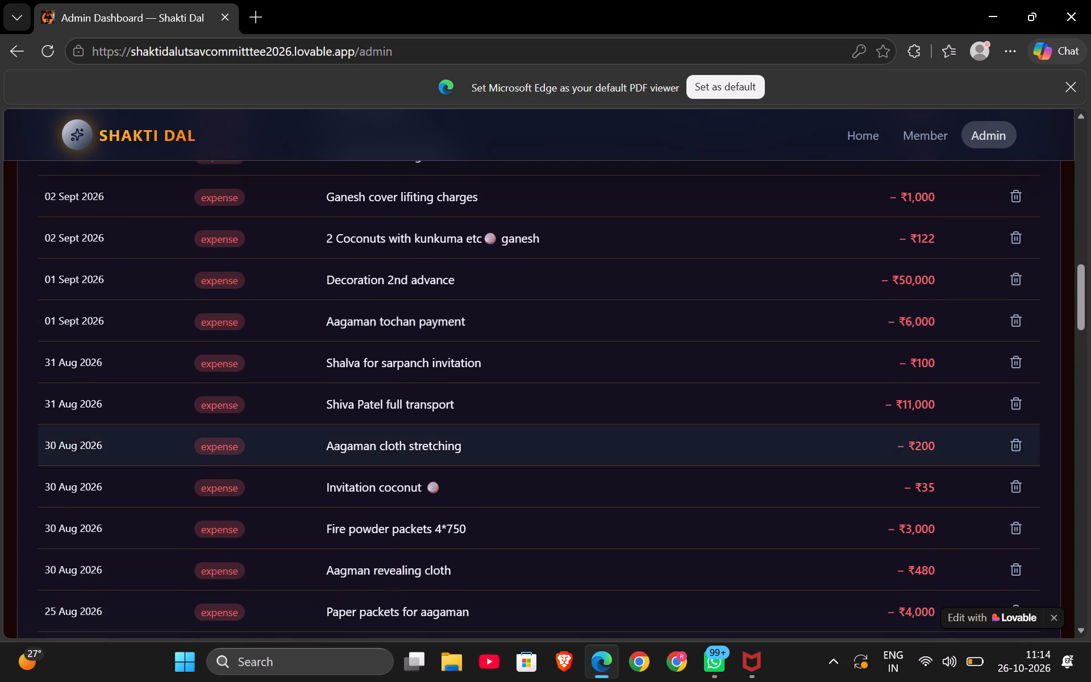
pyautogui.scroll(-3, 912, 447)
pyautogui.scroll(1, 912, 447)
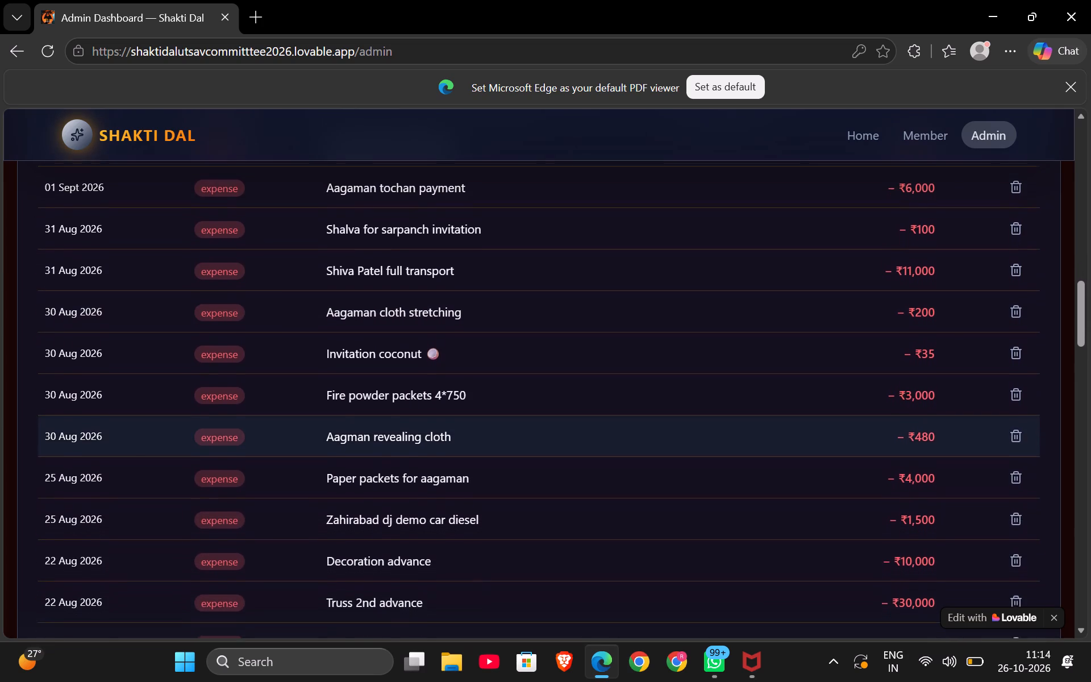
pyautogui.scroll(1, 912, 447)
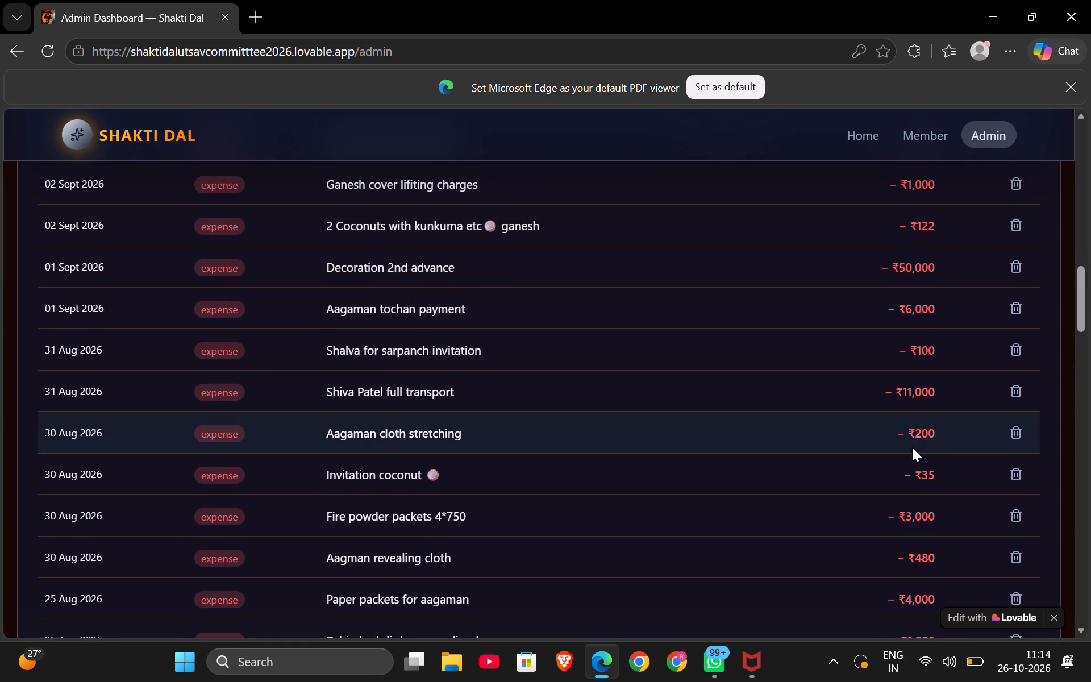
pyautogui.scroll(1, 912, 447)
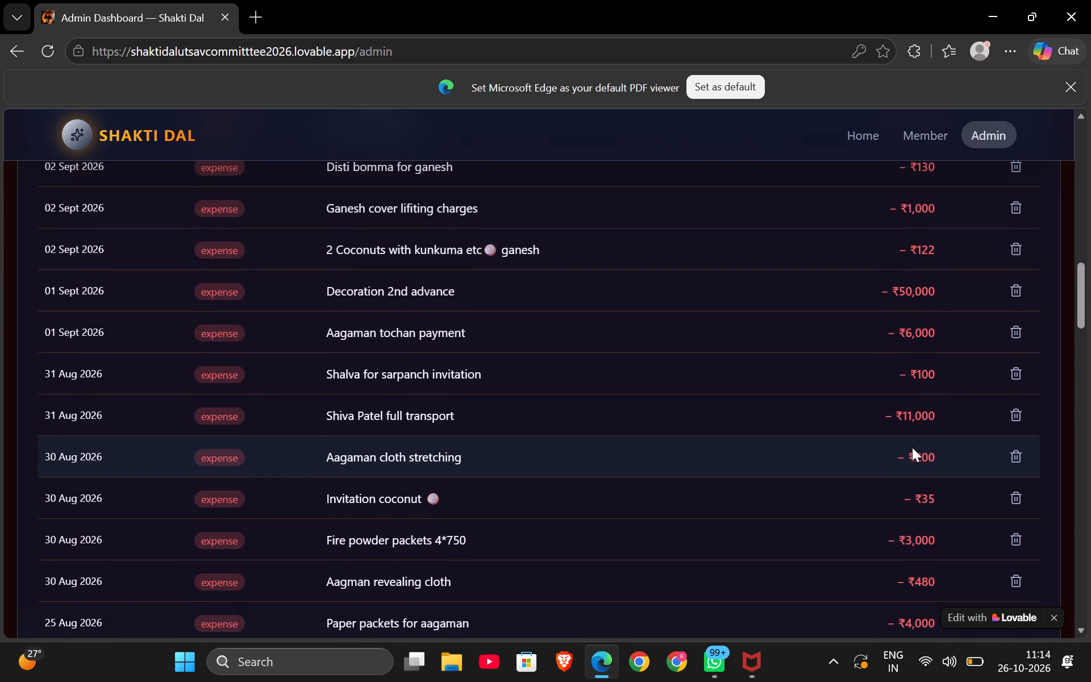
pyautogui.scroll(-2, 407, 429)
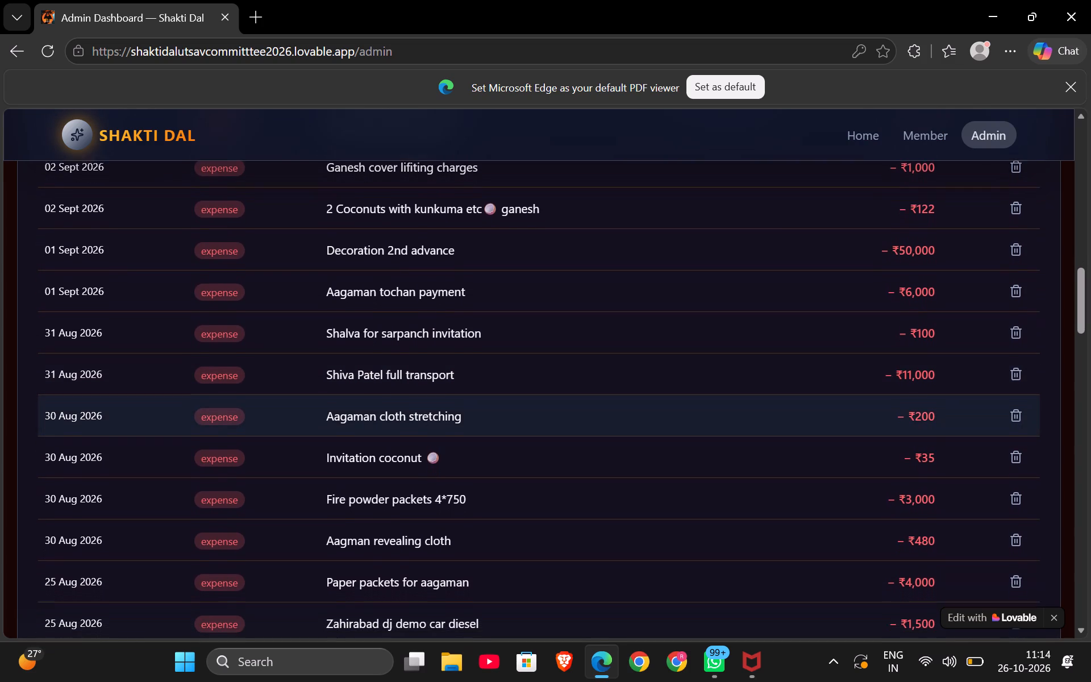
pyautogui.scroll(-1, 407, 429)
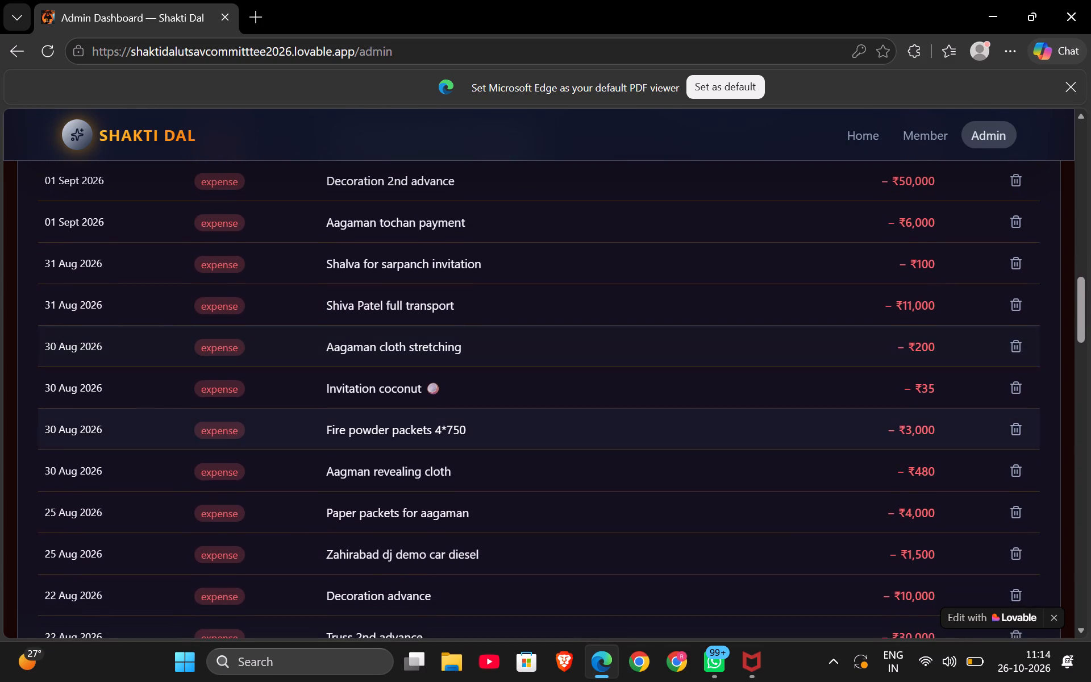
pyautogui.scroll(-2, 407, 429)
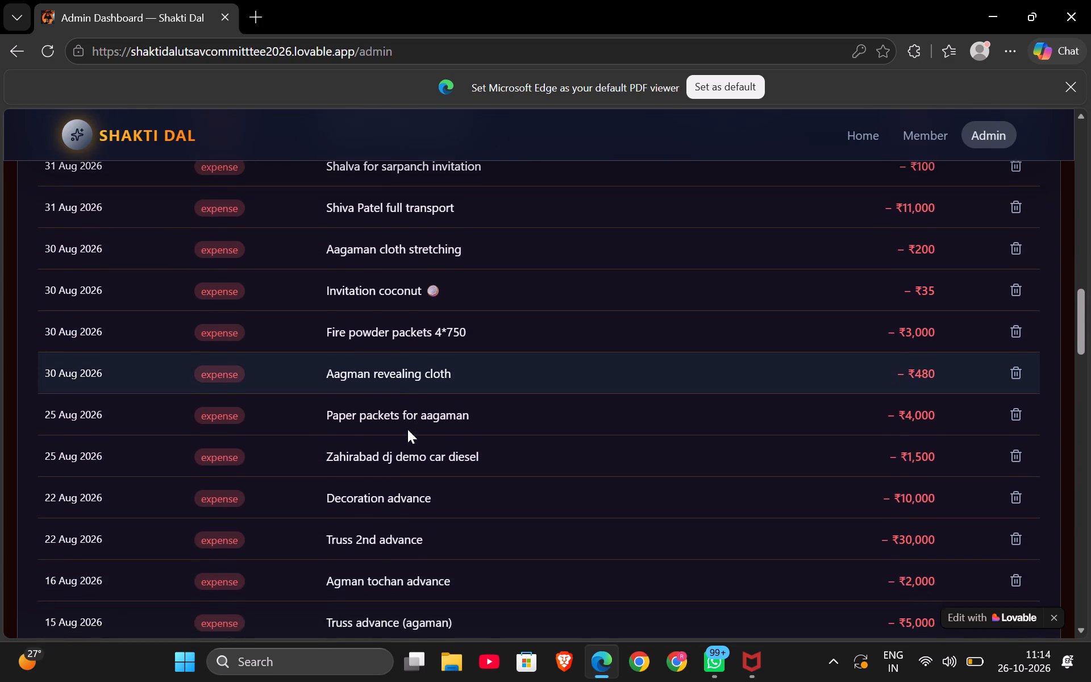
pyautogui.scroll(-2, 407, 429)
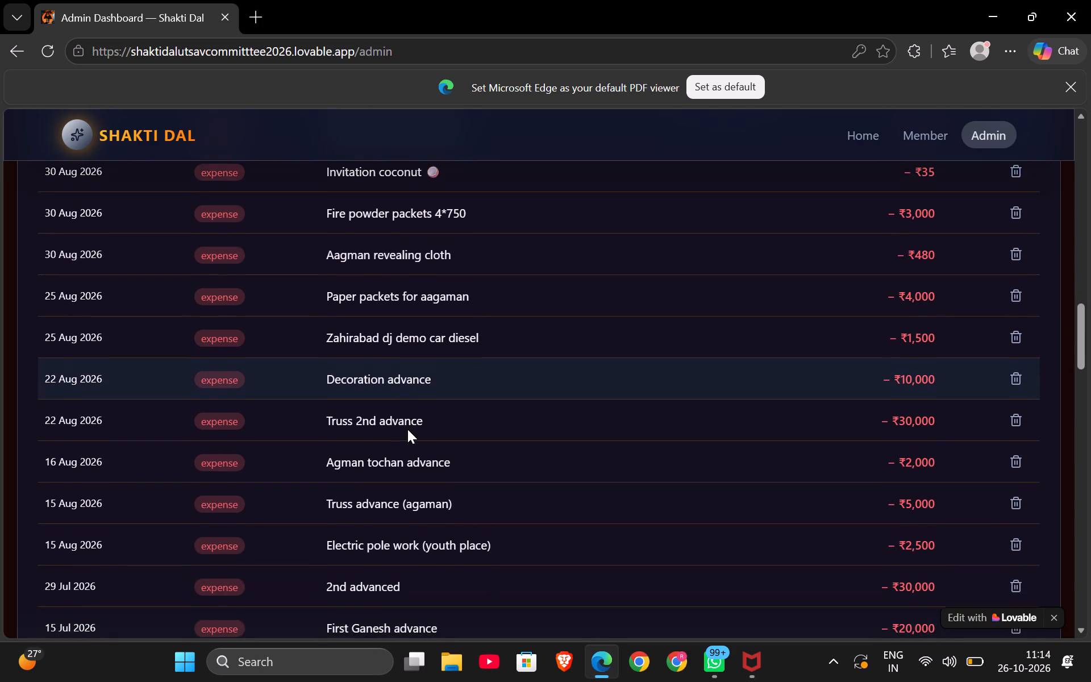
pyautogui.scroll(-1, 407, 429)
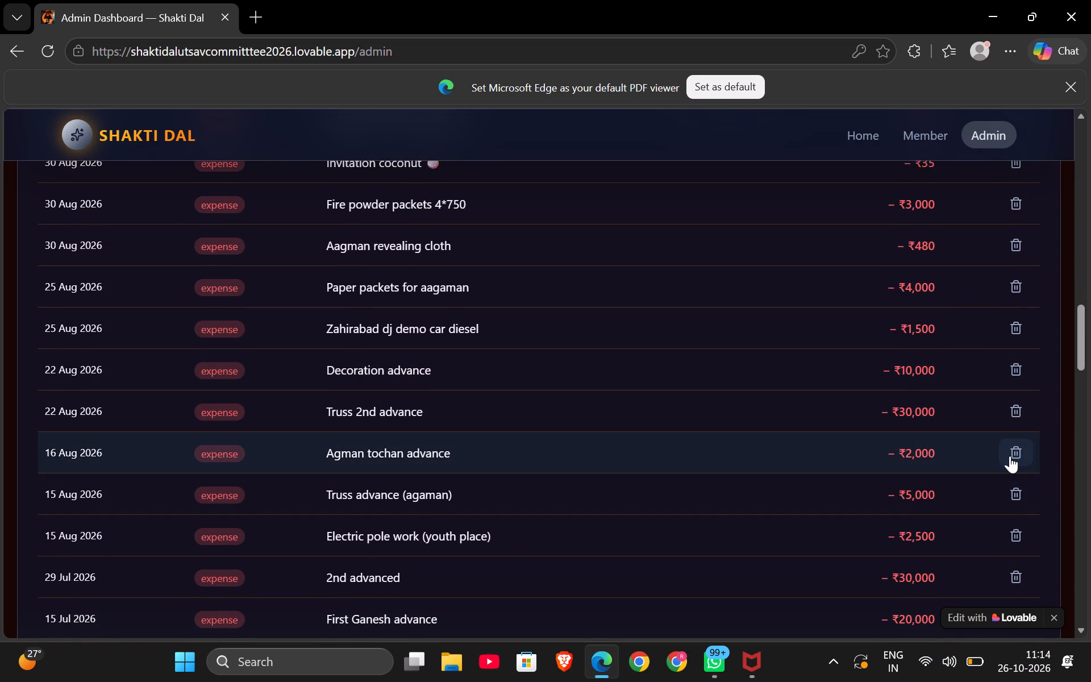
pyautogui.scroll(-2, 1008, 451)
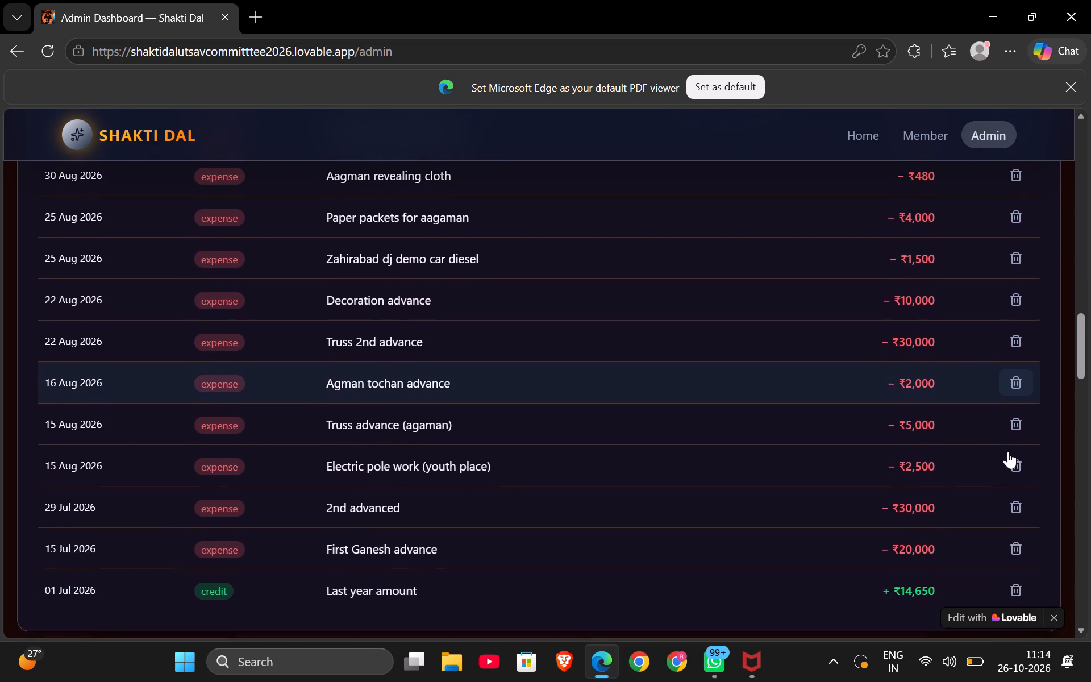
pyautogui.scroll(-1, 1008, 451)
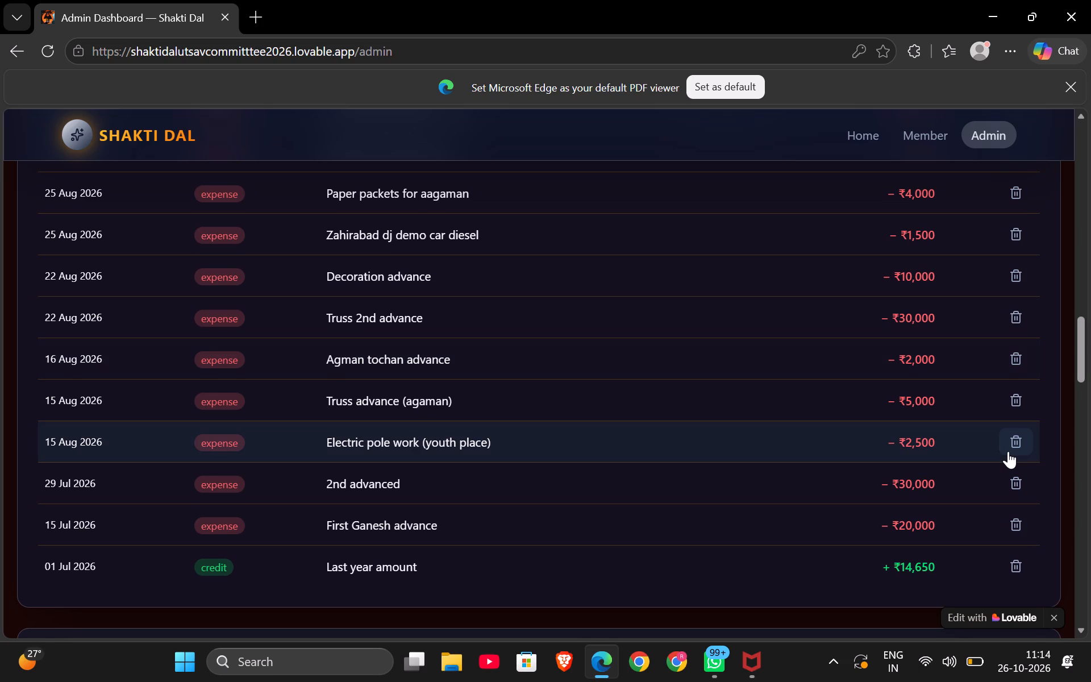
pyautogui.scroll(1, 1008, 451)
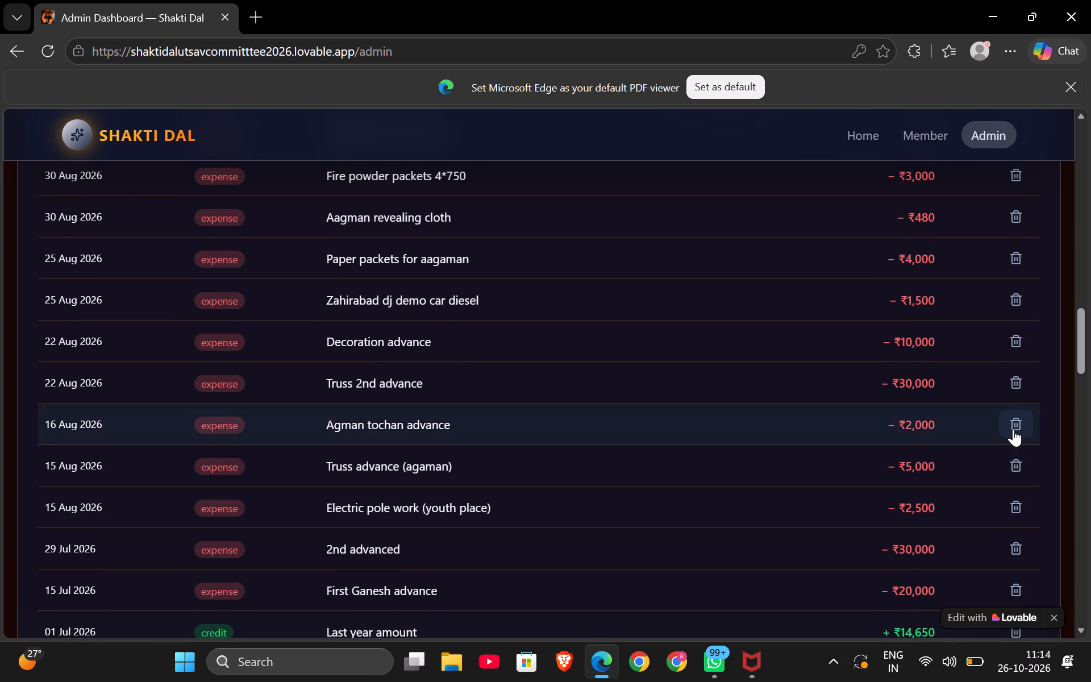
pyautogui.click(1013, 430)
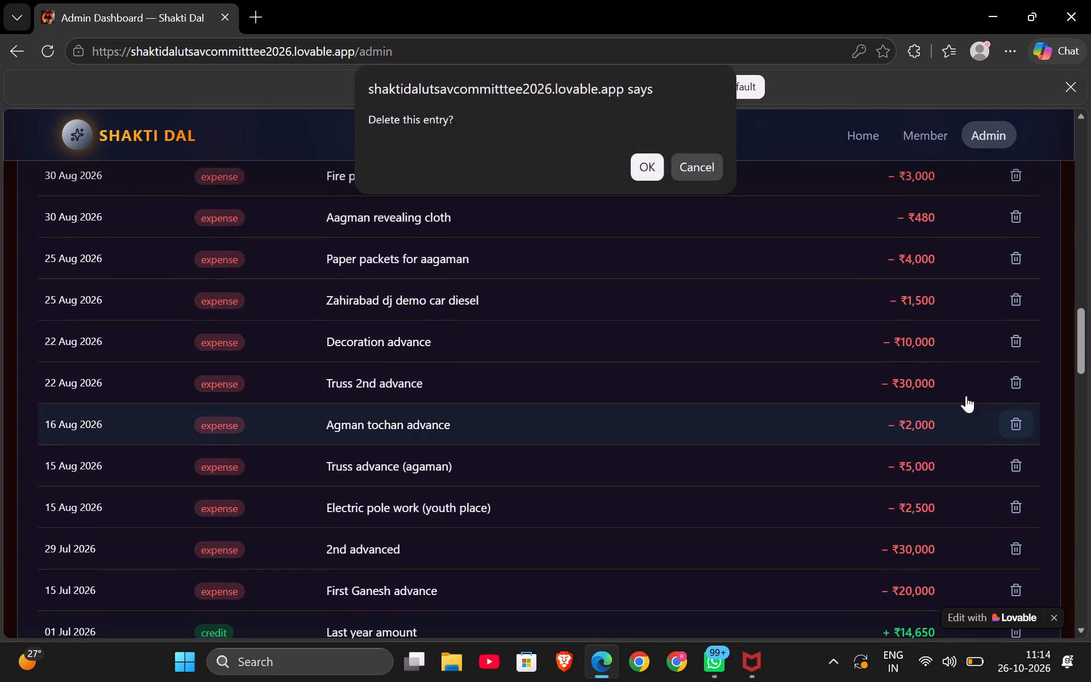
pyautogui.click(650, 168)
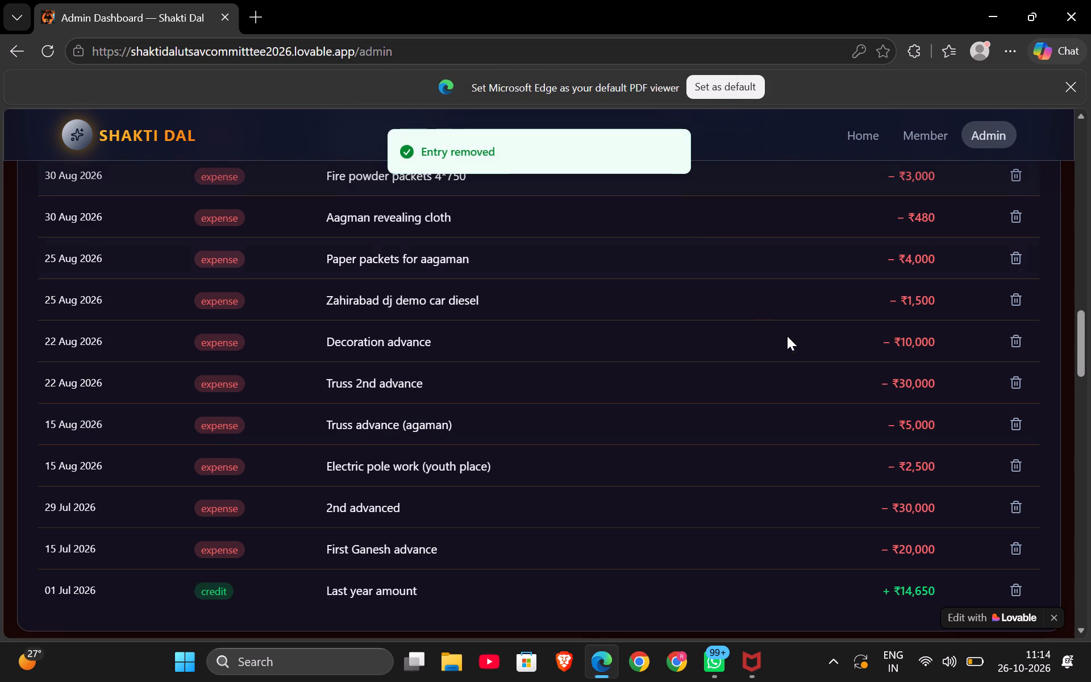
# Delete the "Aagaman tochan payment" expense dated 01 Sept 2026 from the Event Ledger.
pyautogui.scroll(1, 798, 409)
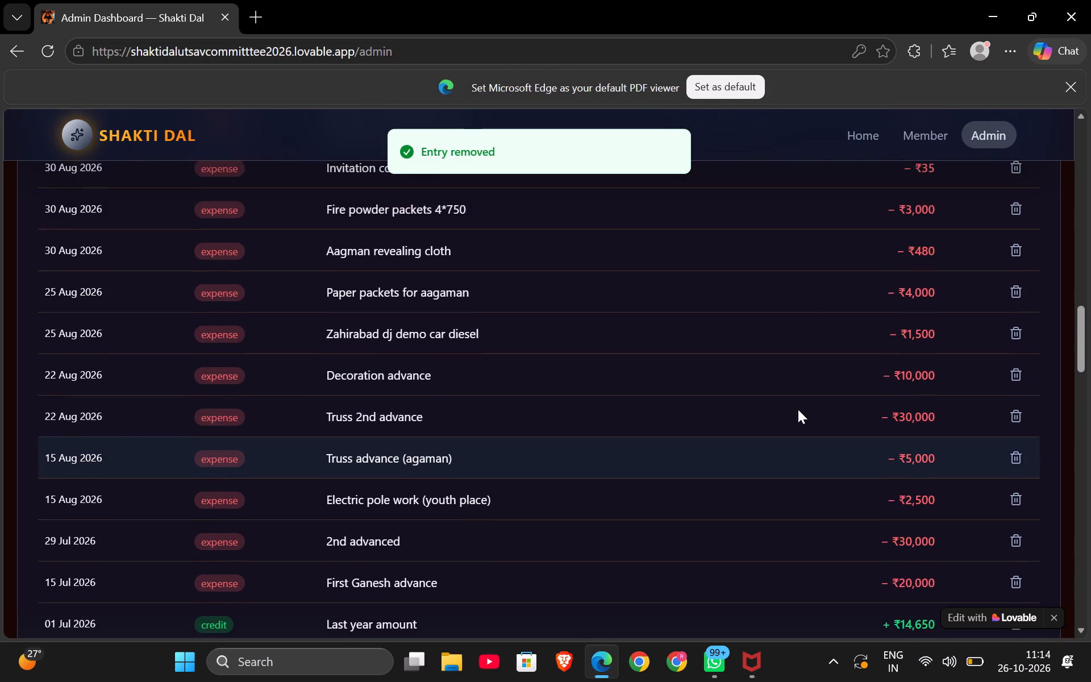
pyautogui.scroll(3, 798, 409)
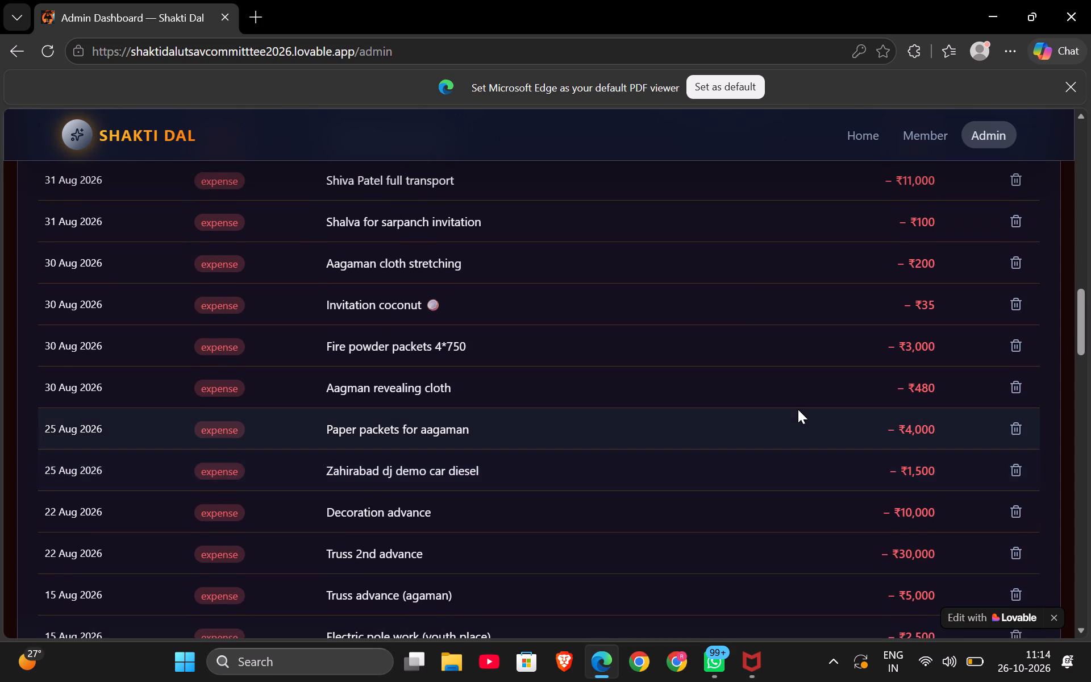
pyautogui.scroll(2, 798, 409)
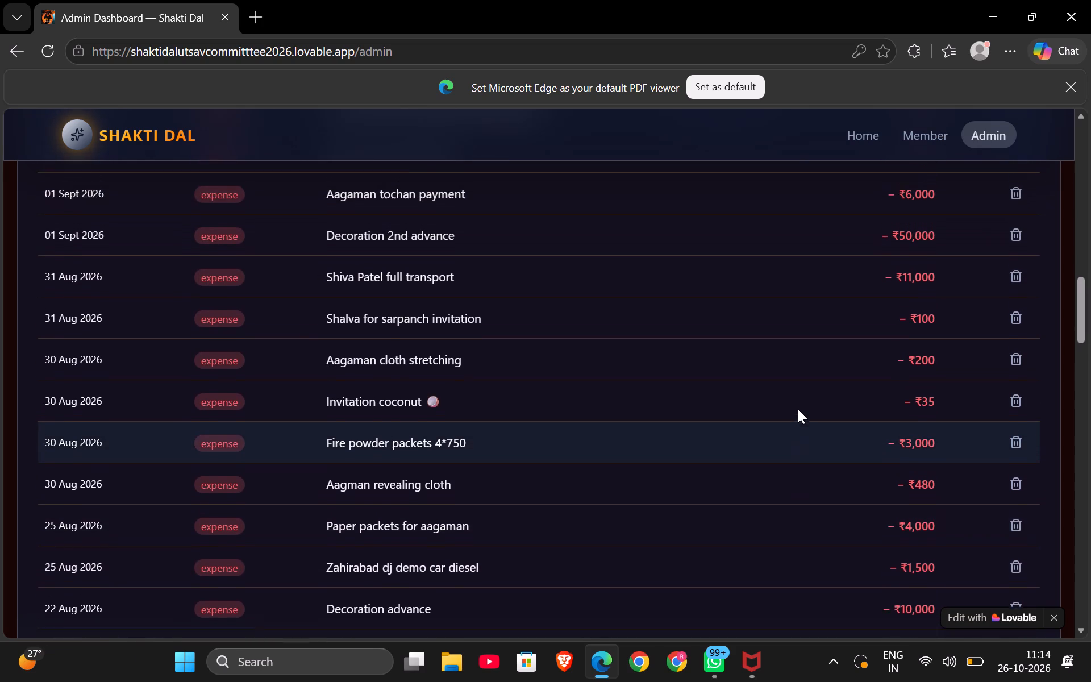
pyautogui.scroll(2, 798, 409)
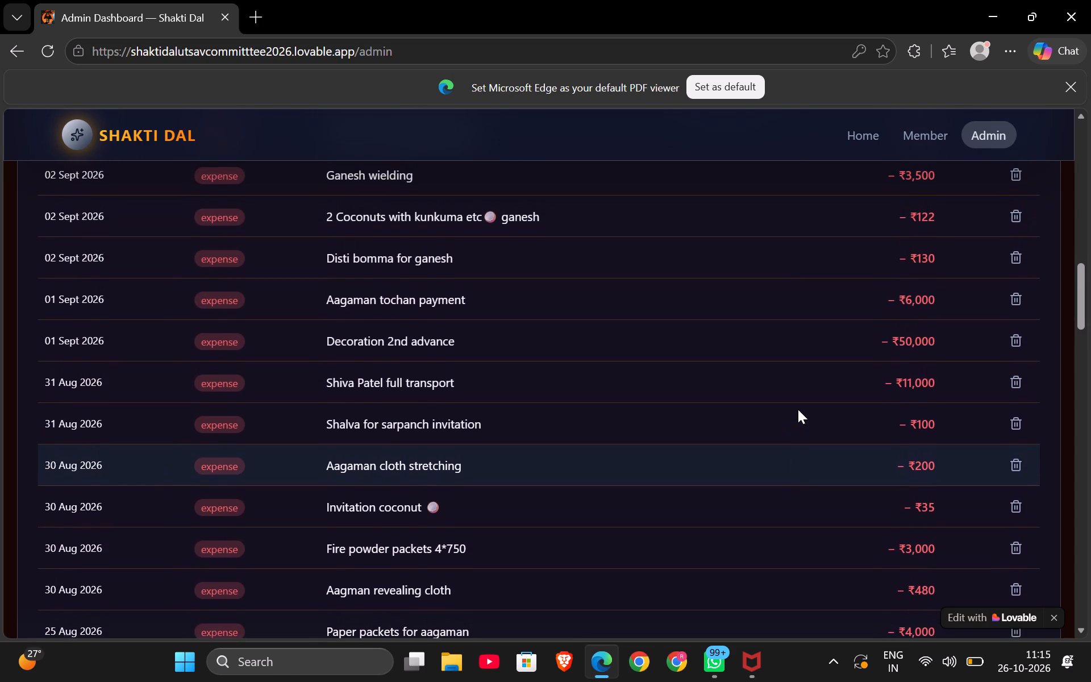
pyautogui.scroll(3, 798, 409)
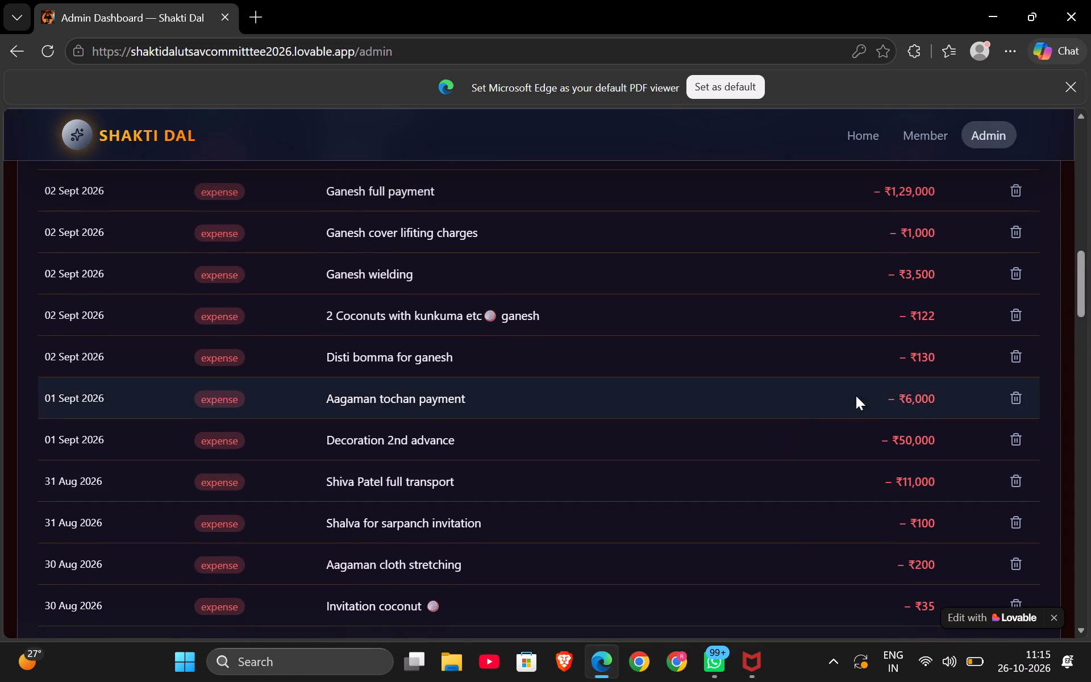
pyautogui.click(1013, 404)
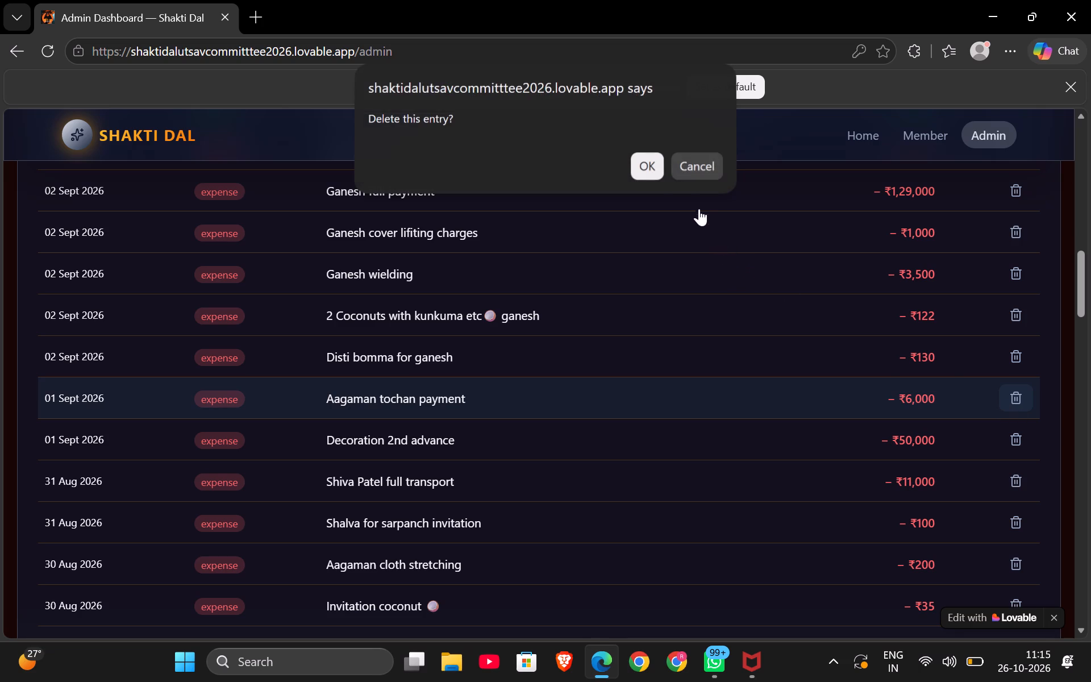
pyautogui.click(648, 172)
# Fill in a new Event Ledger expense entry with an amount of 9000 and the date 01-10-2026.
pyautogui.scroll(5, 373, 223)
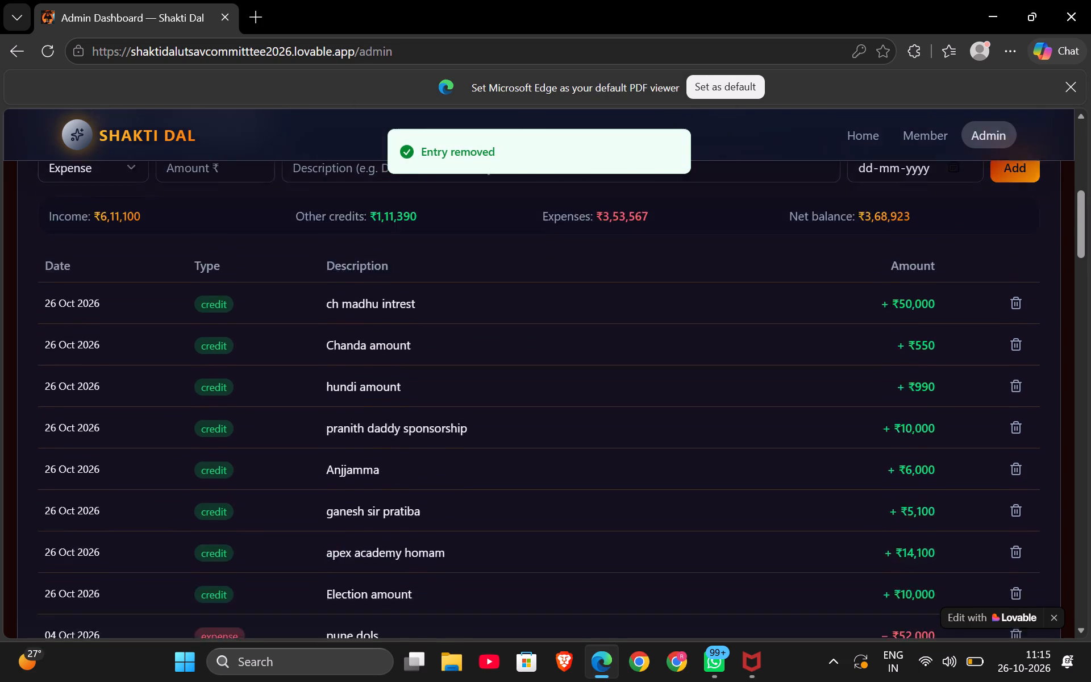
pyautogui.scroll(1, 373, 223)
pyautogui.click(191, 439)
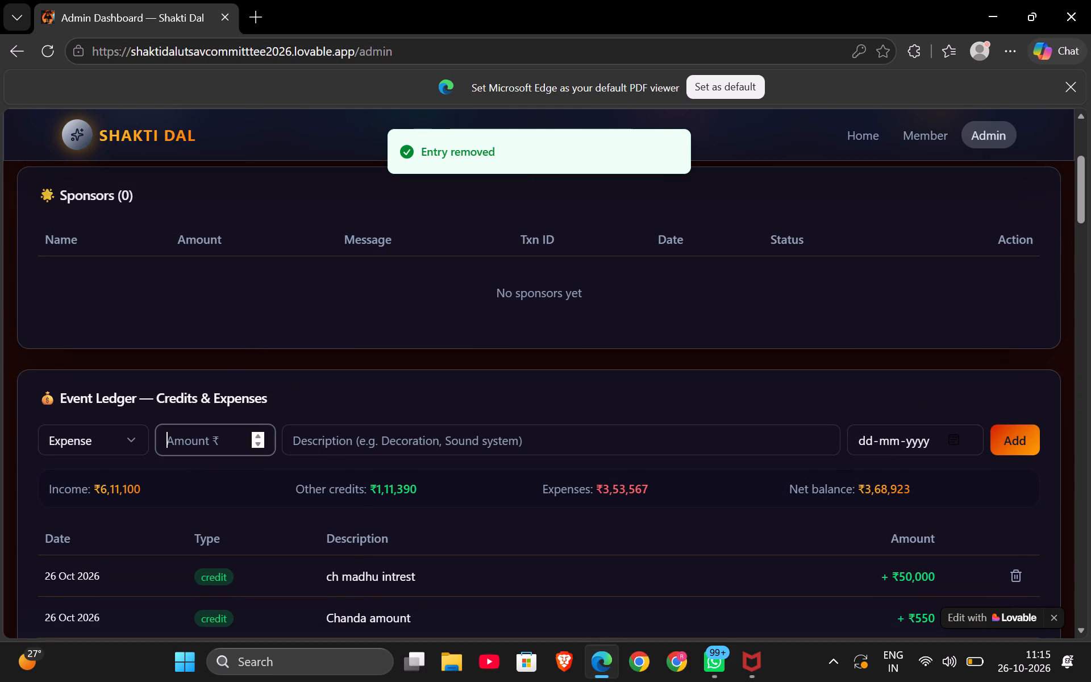
pyautogui.write('9000')
pyautogui.click(318, 435)
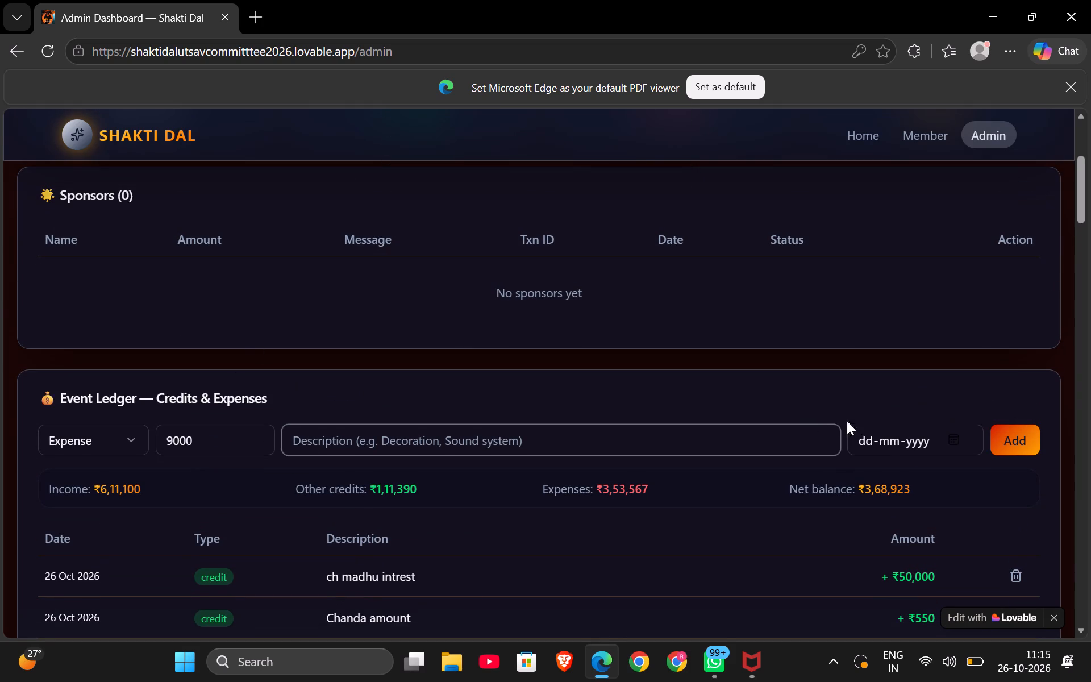
pyautogui.click(865, 438)
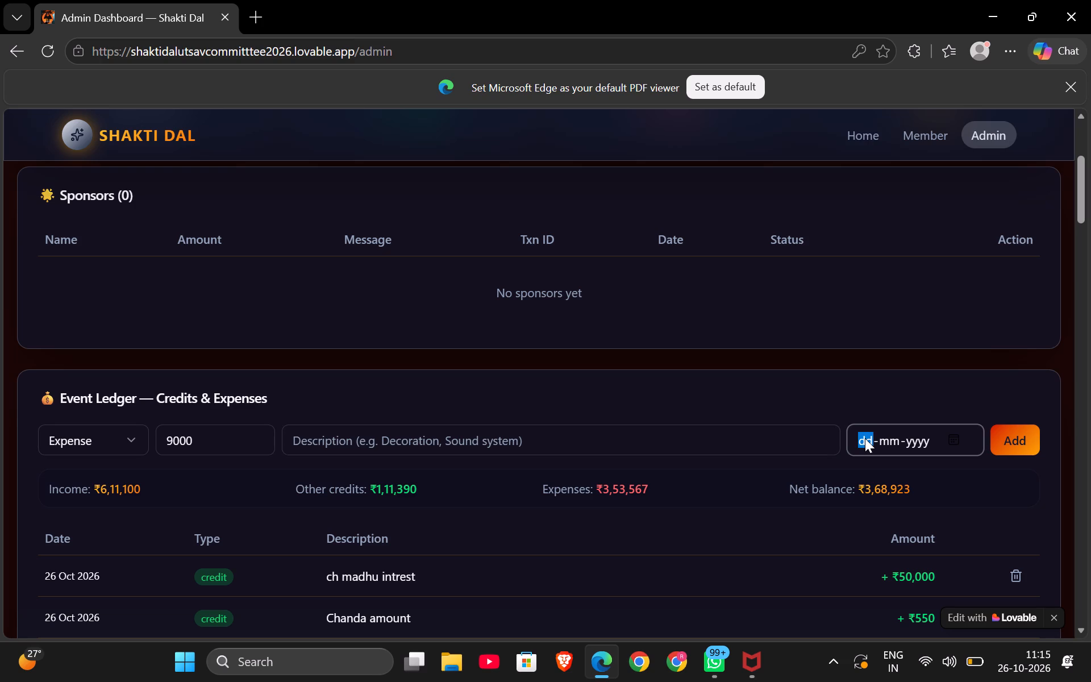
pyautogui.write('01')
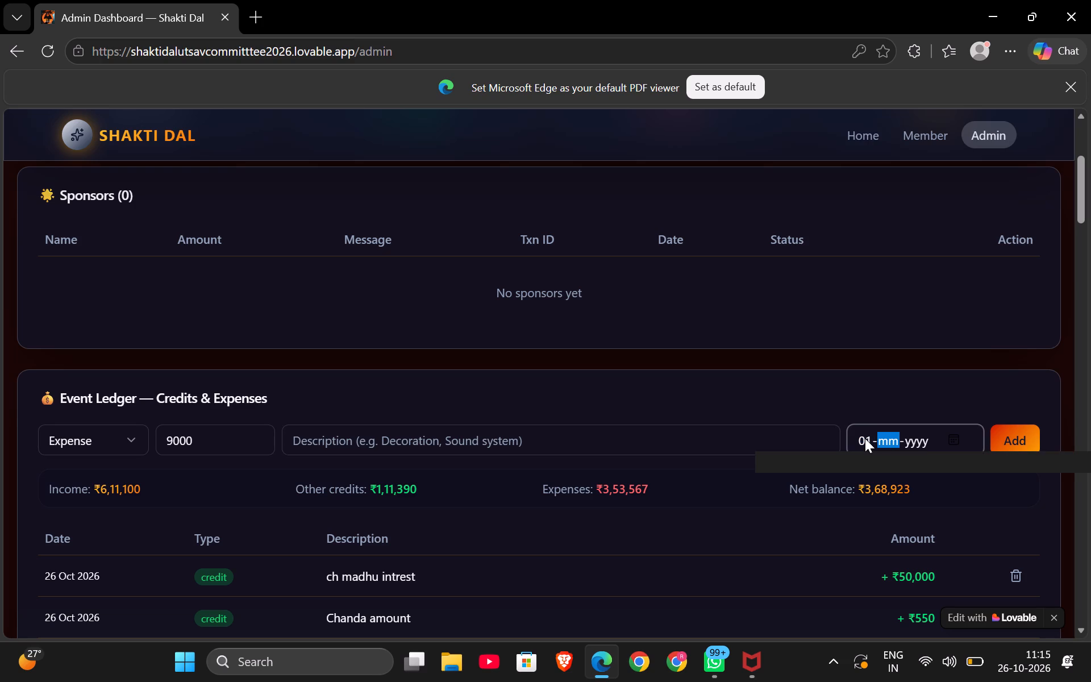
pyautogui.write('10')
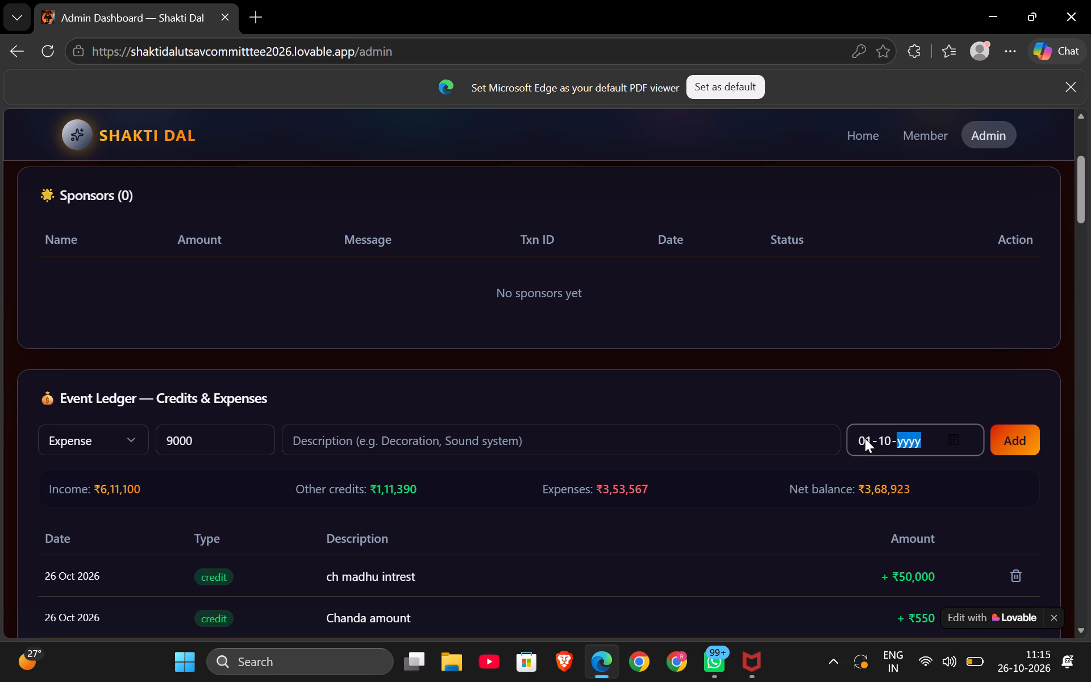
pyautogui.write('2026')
# Describe the new expense as "agman tochan payment" and add it to the Event Ledger.
pyautogui.click(606, 439)
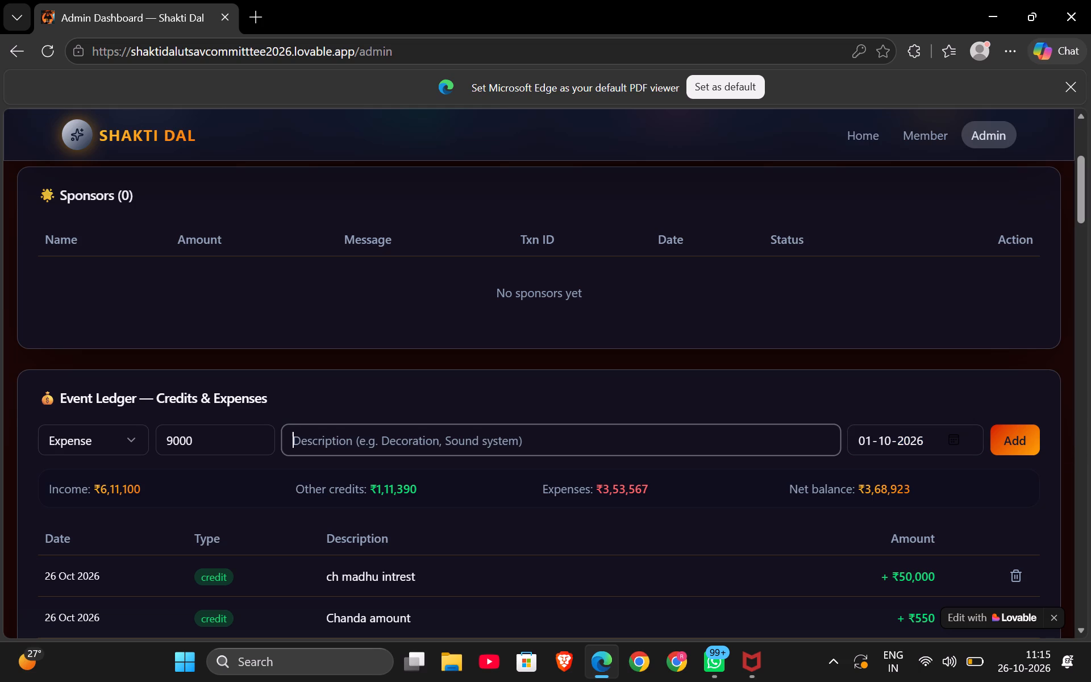
pyautogui.write('agman')
pyautogui.press('space')
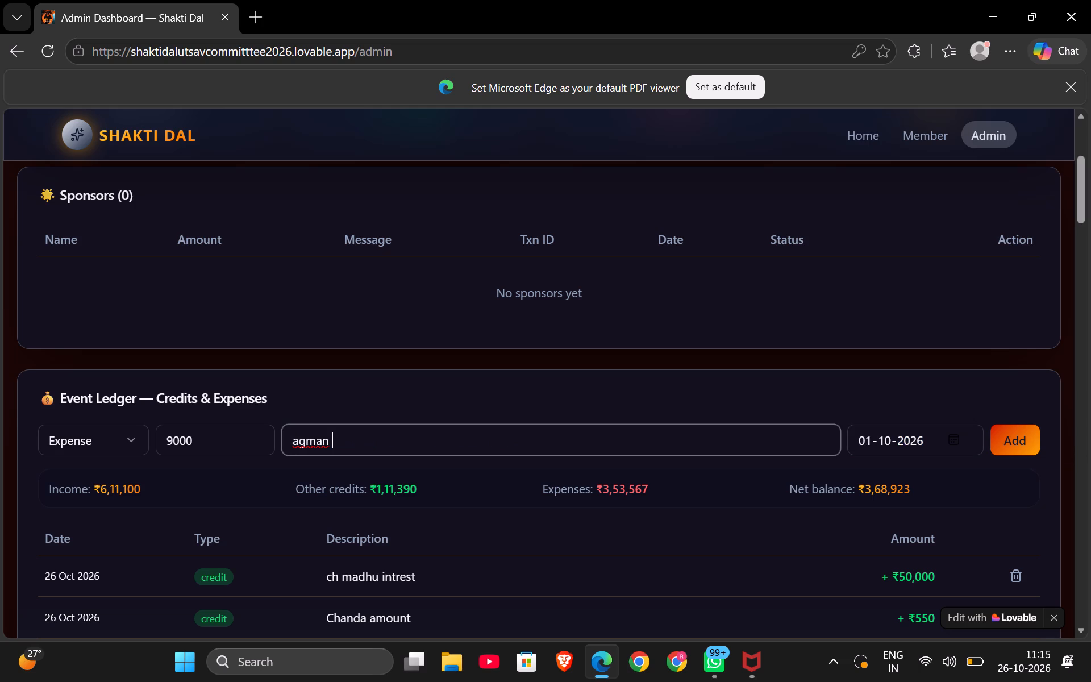
pyautogui.write('tochan')
pyautogui.press('space')
pyautogui.write('pay')
pyautogui.write('ment')
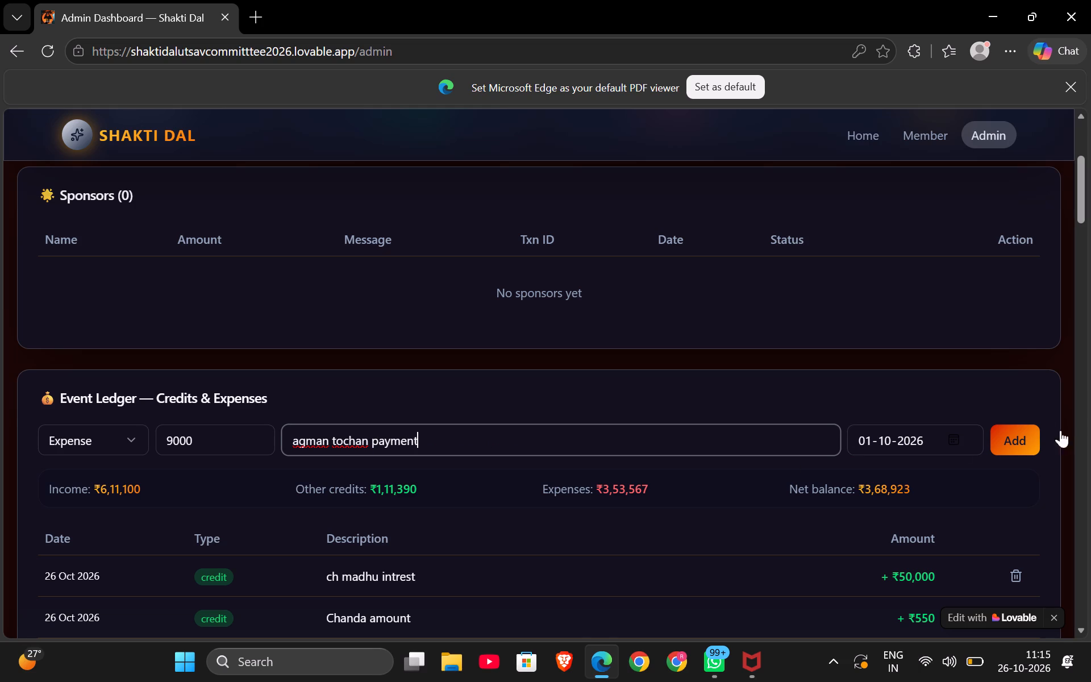
pyautogui.click(1023, 440)
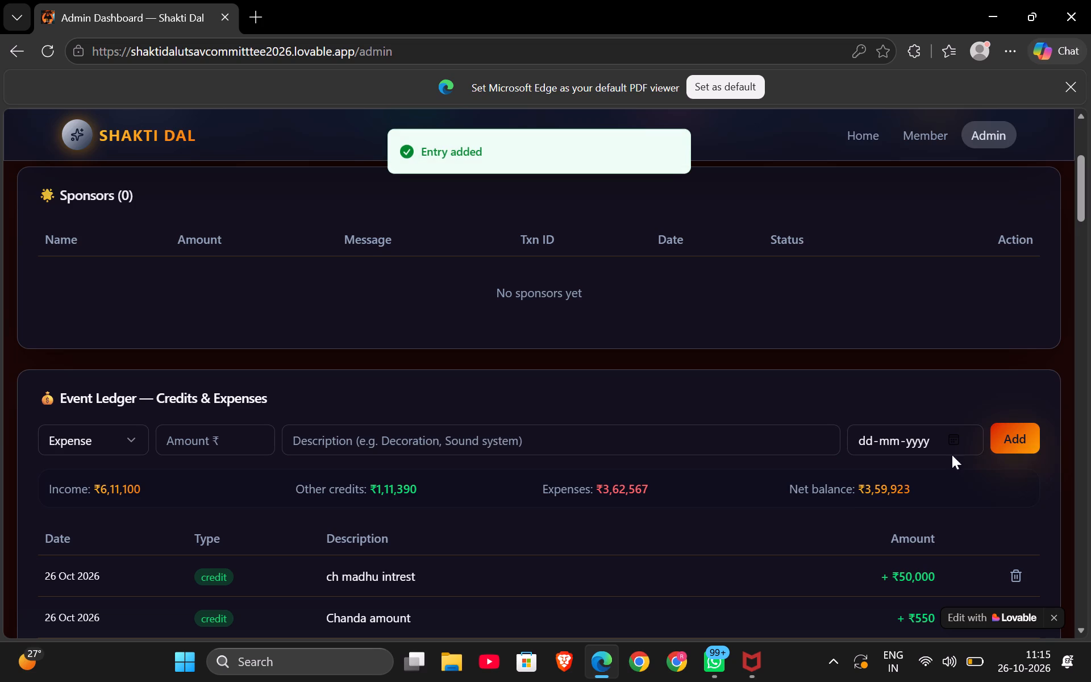
# Delete the "pune dols" expense dated 04 Oct 2026 from the Event Ledger.
pyautogui.scroll(-7, 844, 498)
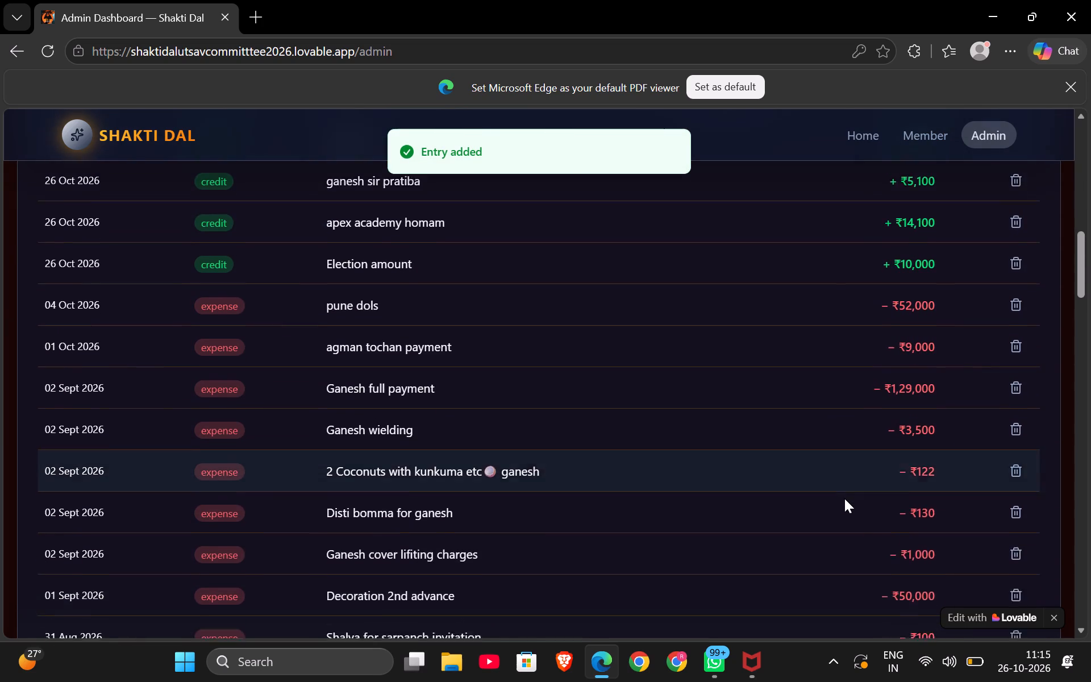
pyautogui.scroll(-1, 844, 498)
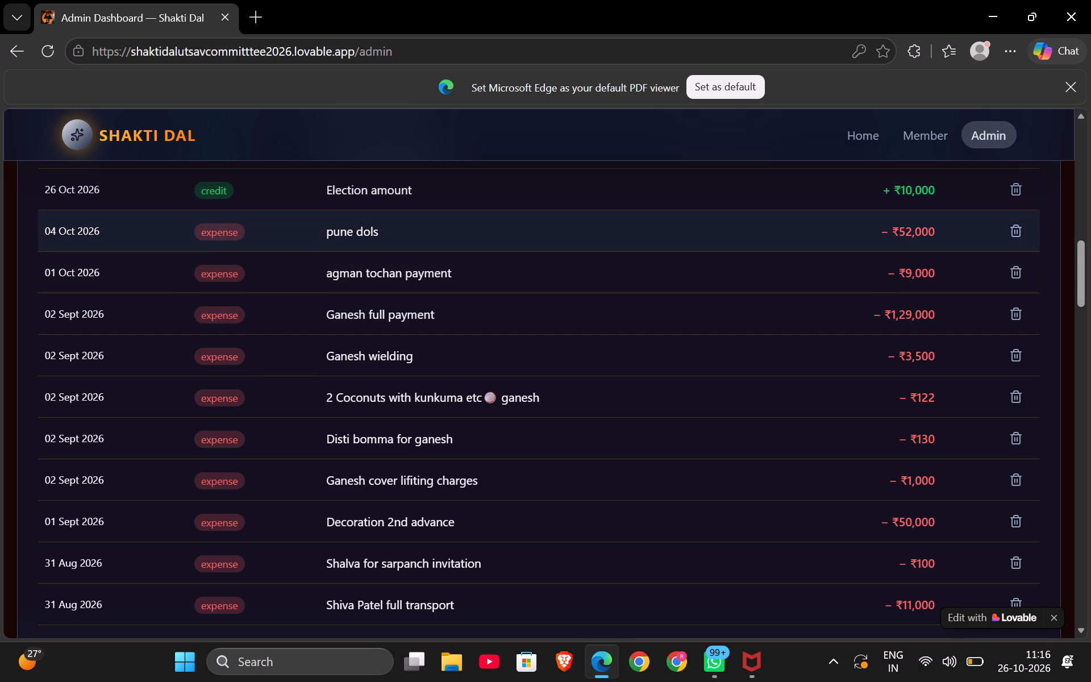
pyautogui.click(1015, 236)
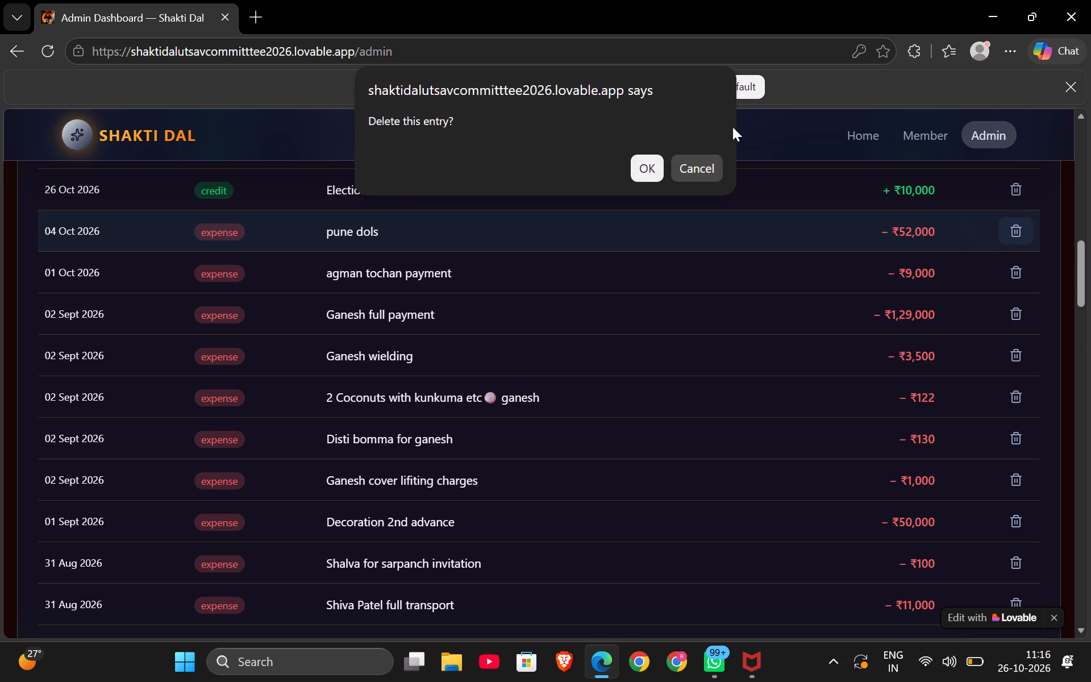
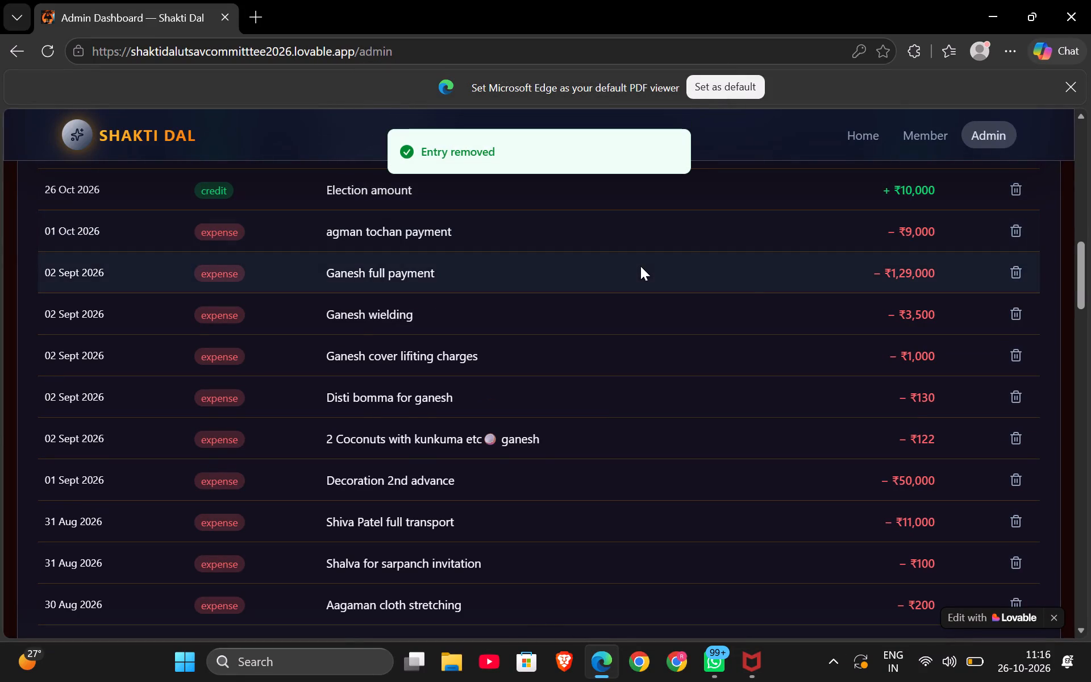
# Add an Event Ledger expense of 52000 described as "agman pune dols" and dated 04-09-2026.
pyautogui.scroll(6, 785, 290)
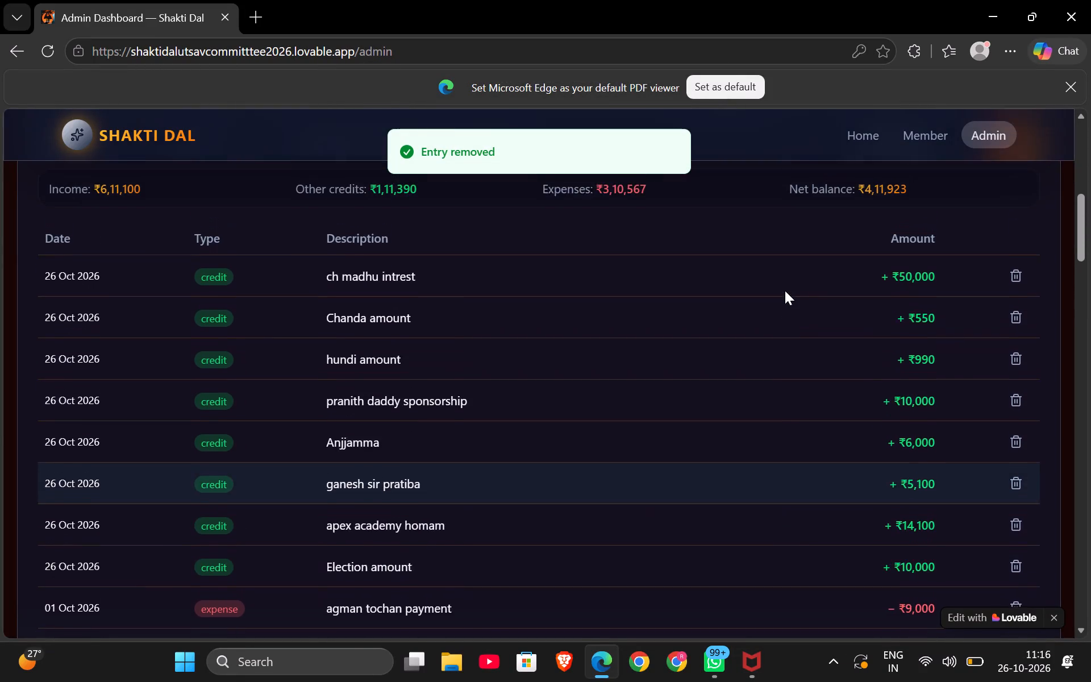
pyautogui.scroll(3, 785, 331)
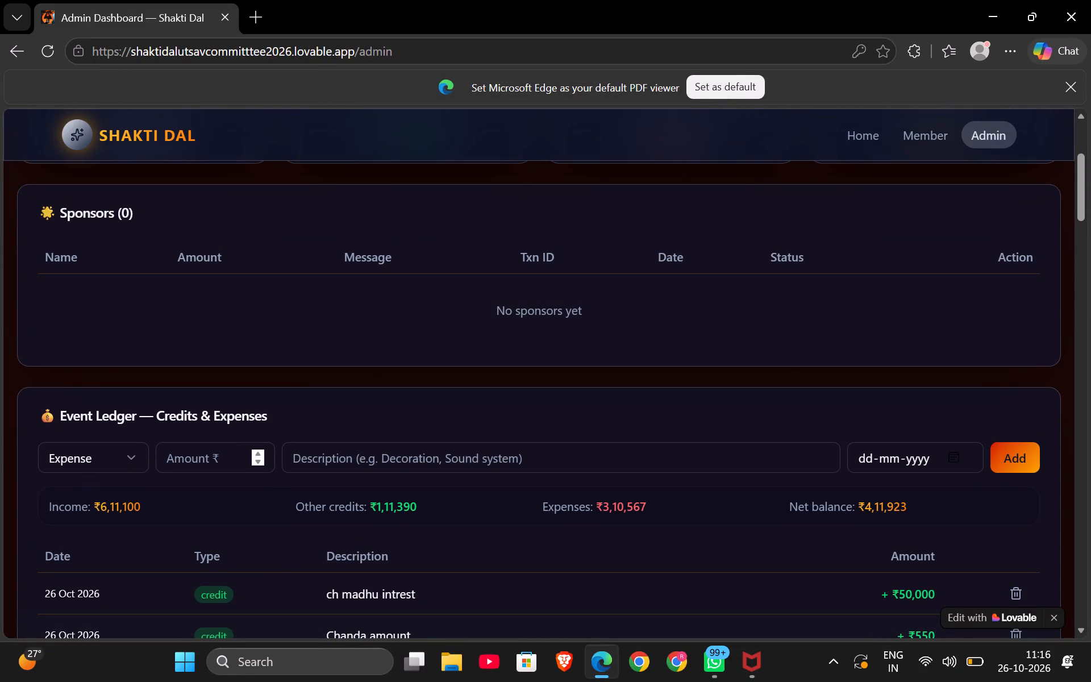
pyautogui.click(181, 458)
pyautogui.write('52000')
pyautogui.click(332, 455)
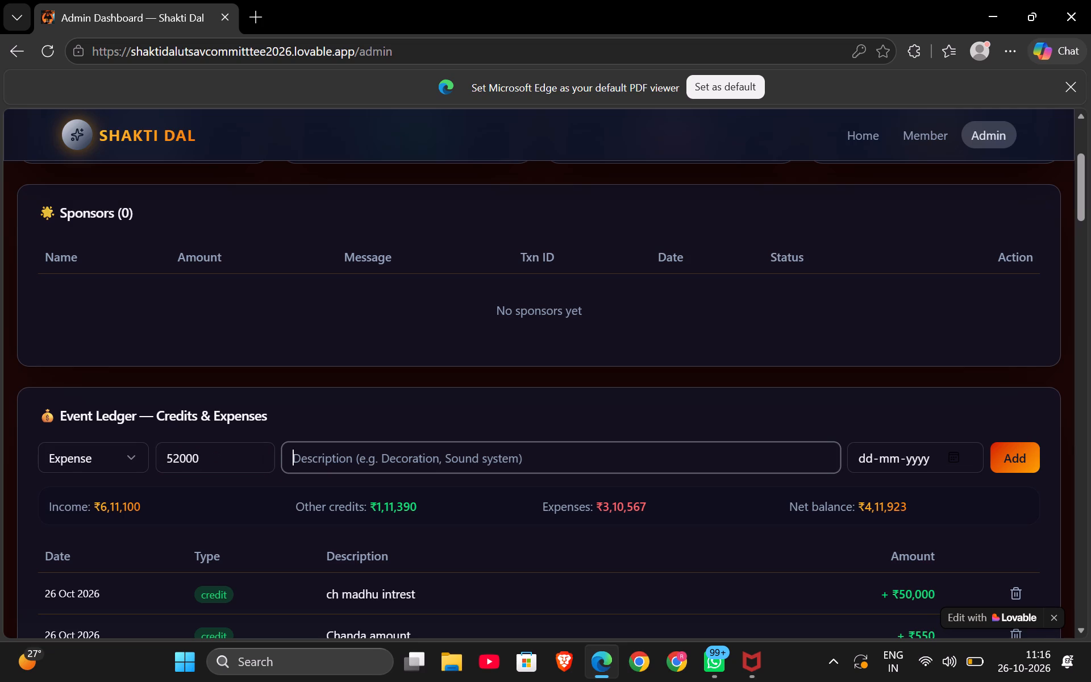
pyautogui.write('agman pune dols')
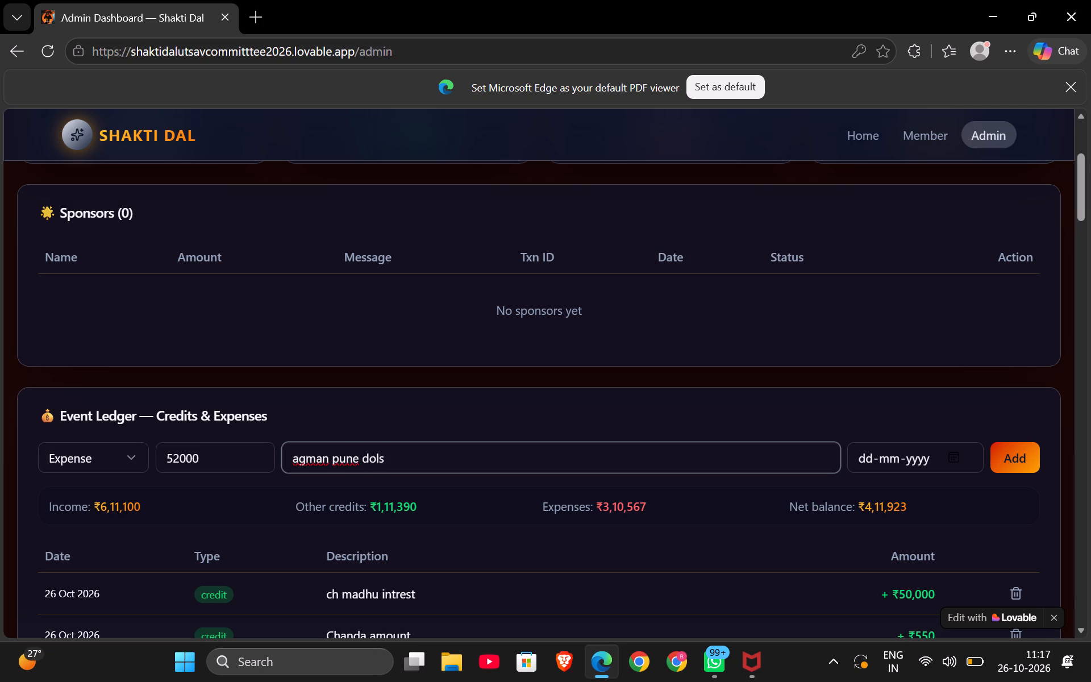
pyautogui.click(913, 457)
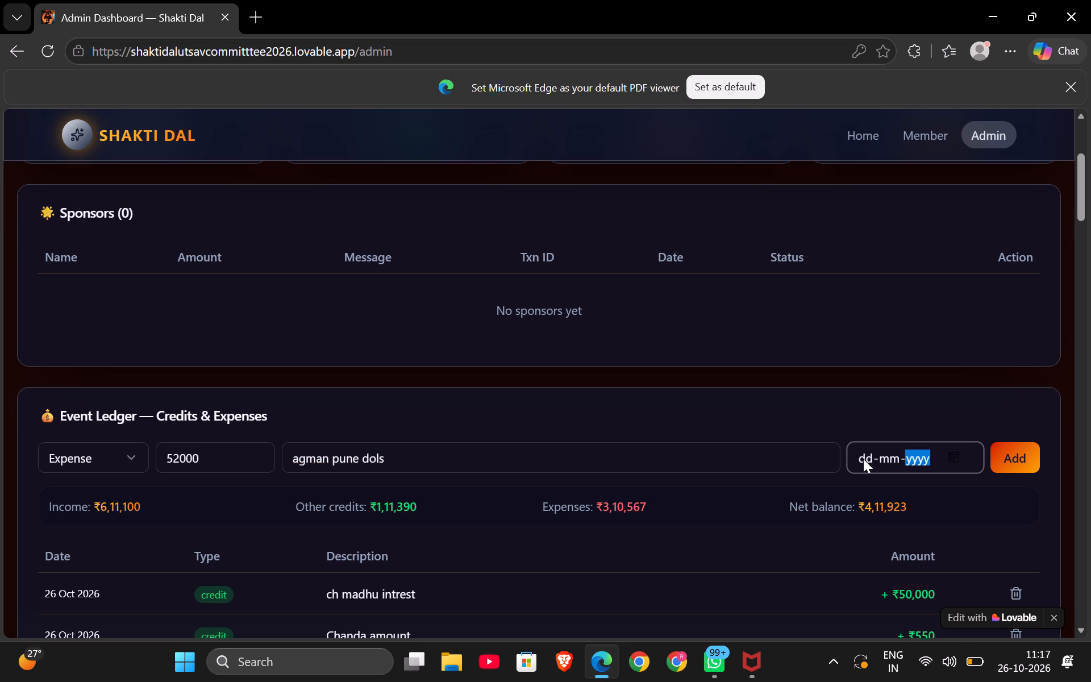
pyautogui.click(863, 459)
pyautogui.write('01')
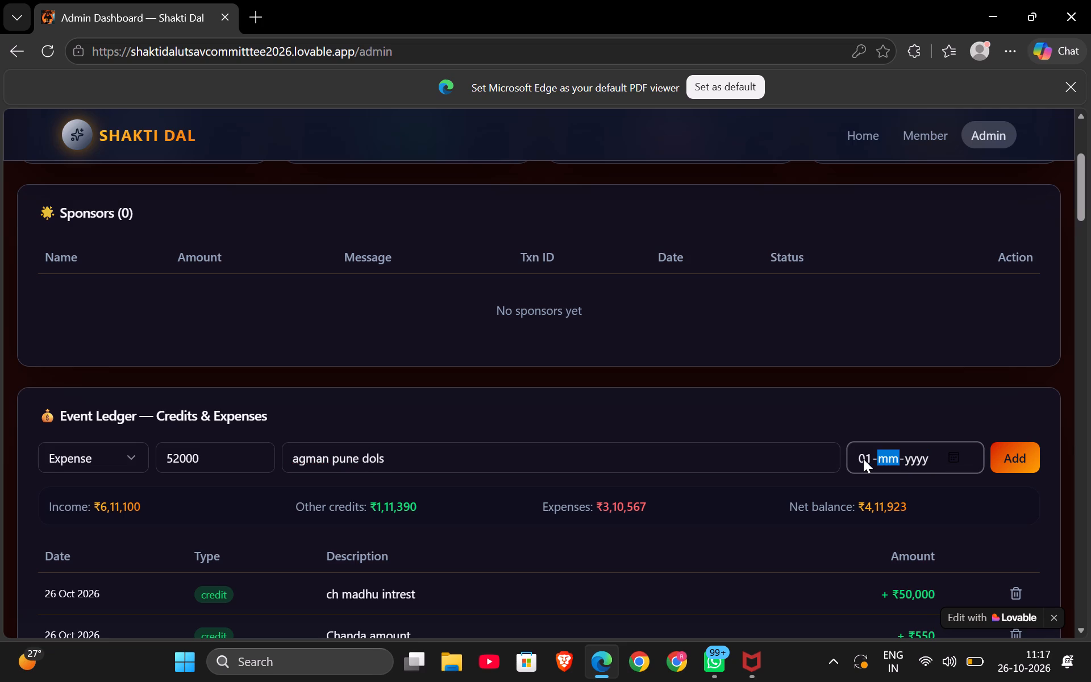
pyautogui.press('BackSpace')
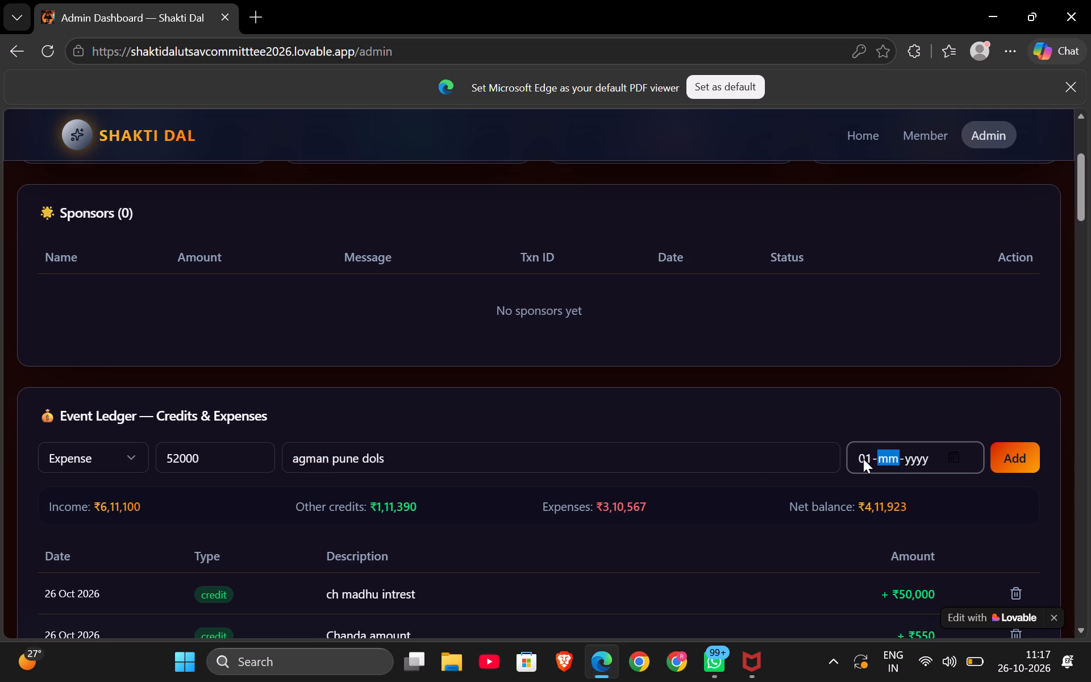
pyautogui.click(863, 459)
pyautogui.press('0')
pyautogui.press('4')
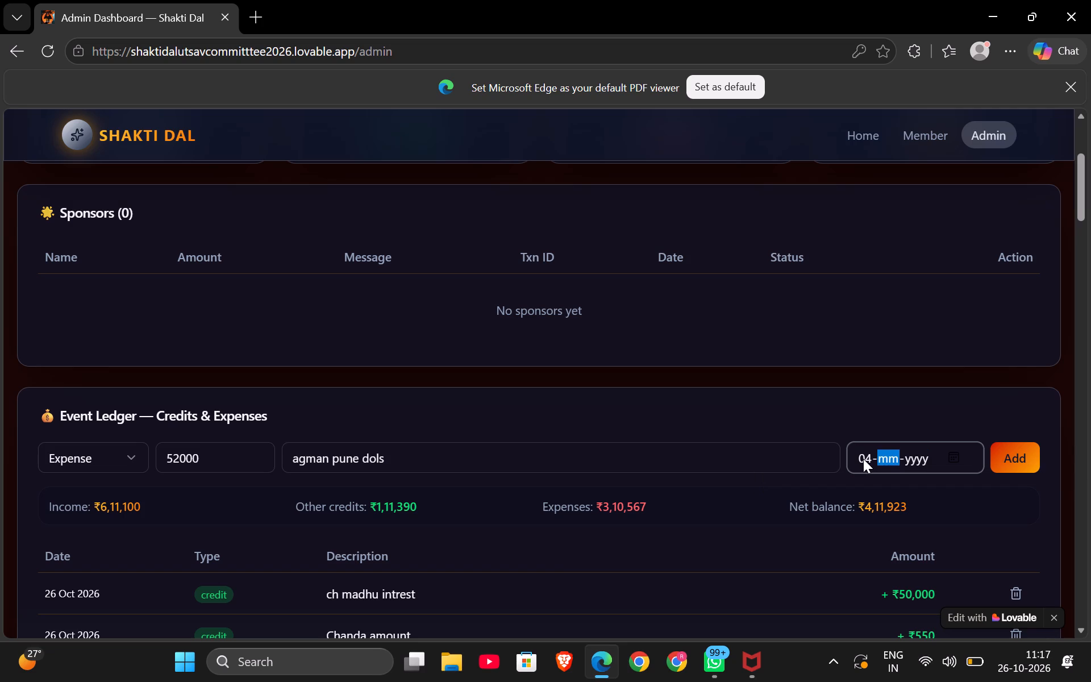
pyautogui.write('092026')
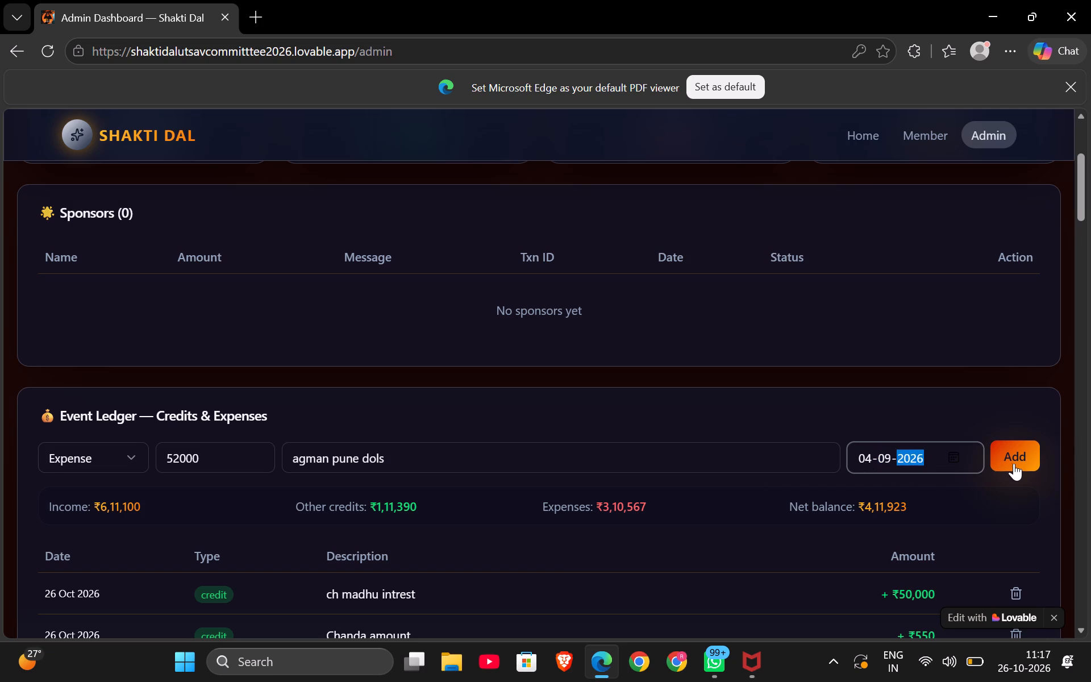
pyautogui.click(1019, 459)
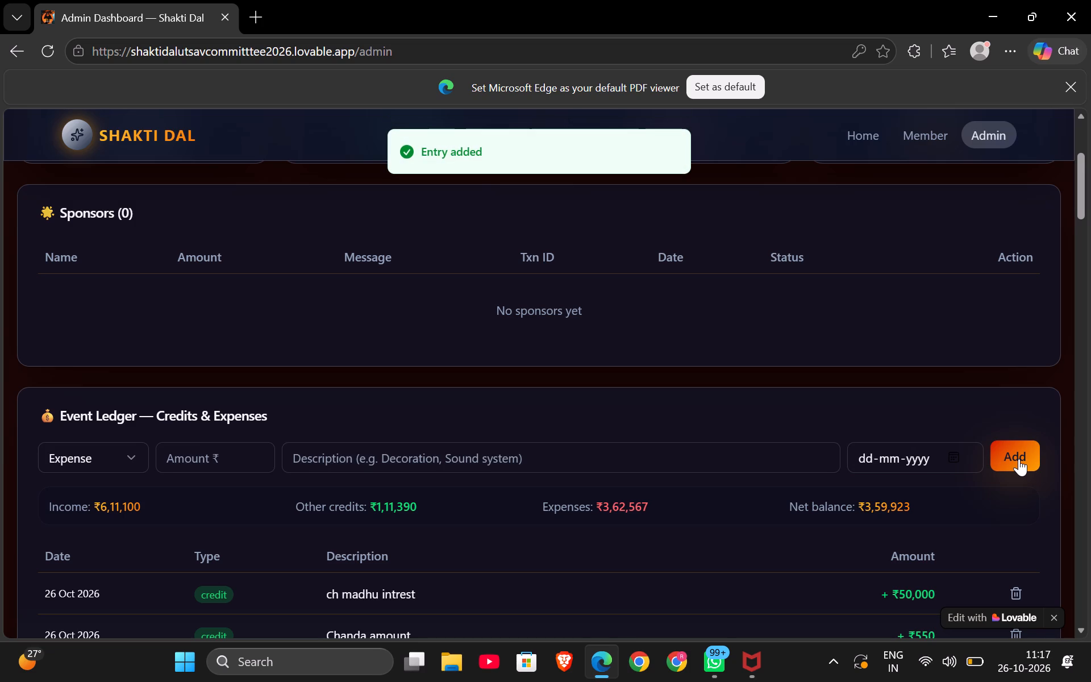
# Delete the "agman tochan payment" expense dated 01 Oct 2026 from the Event Ledger.
pyautogui.scroll(-4, 1019, 459)
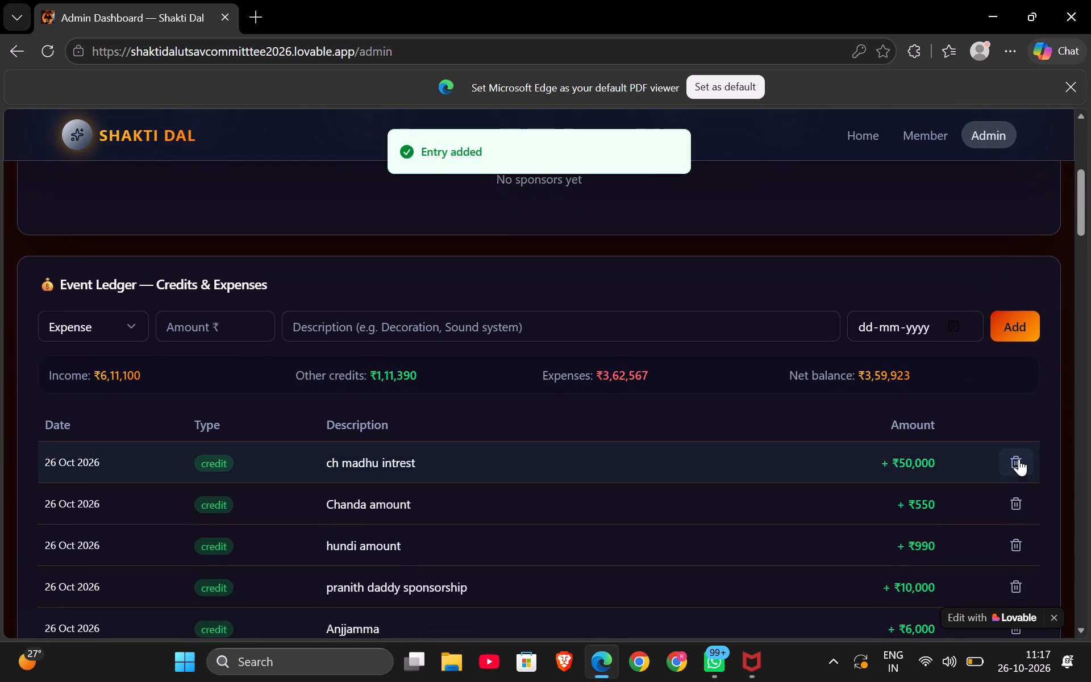
pyautogui.scroll(-4, 1019, 459)
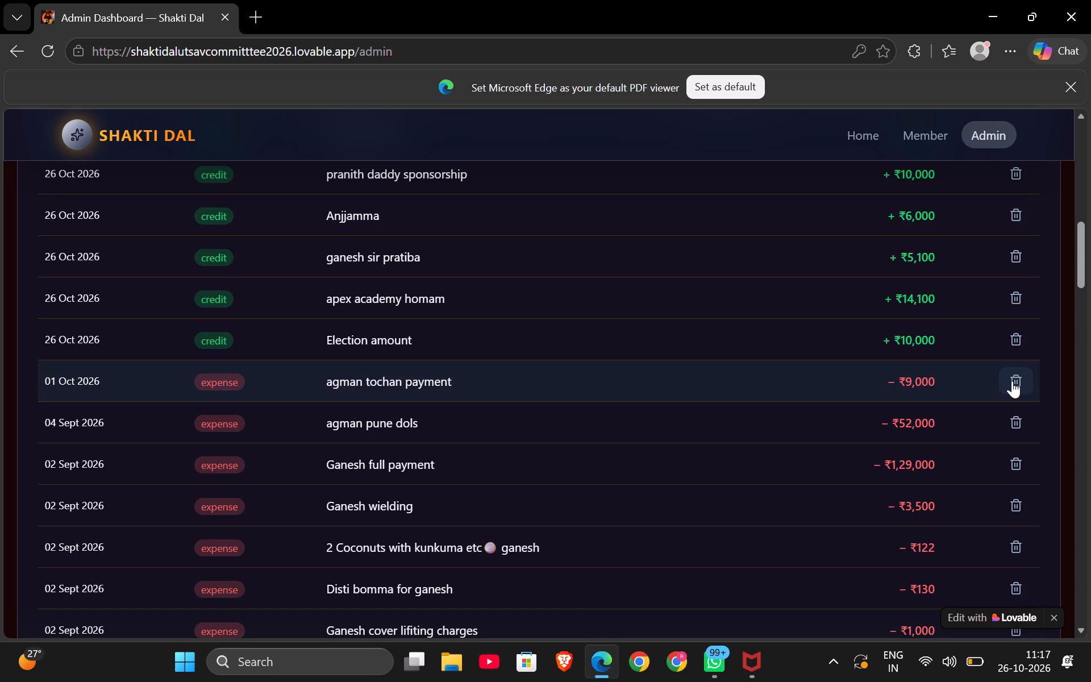
pyautogui.click(1012, 381)
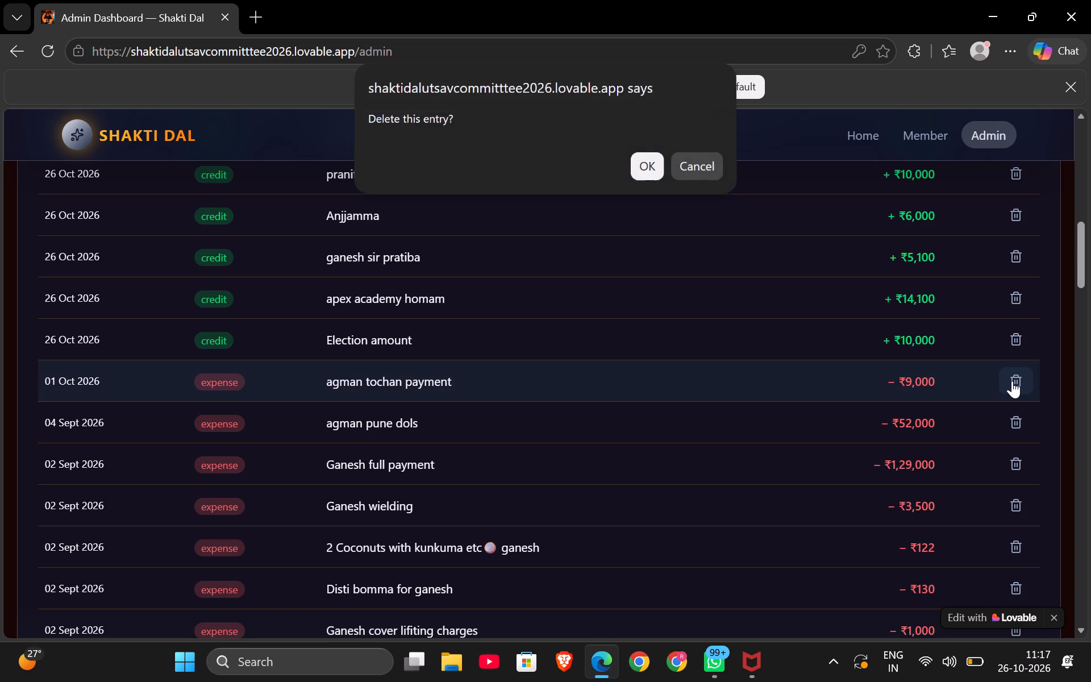
pyautogui.click(648, 169)
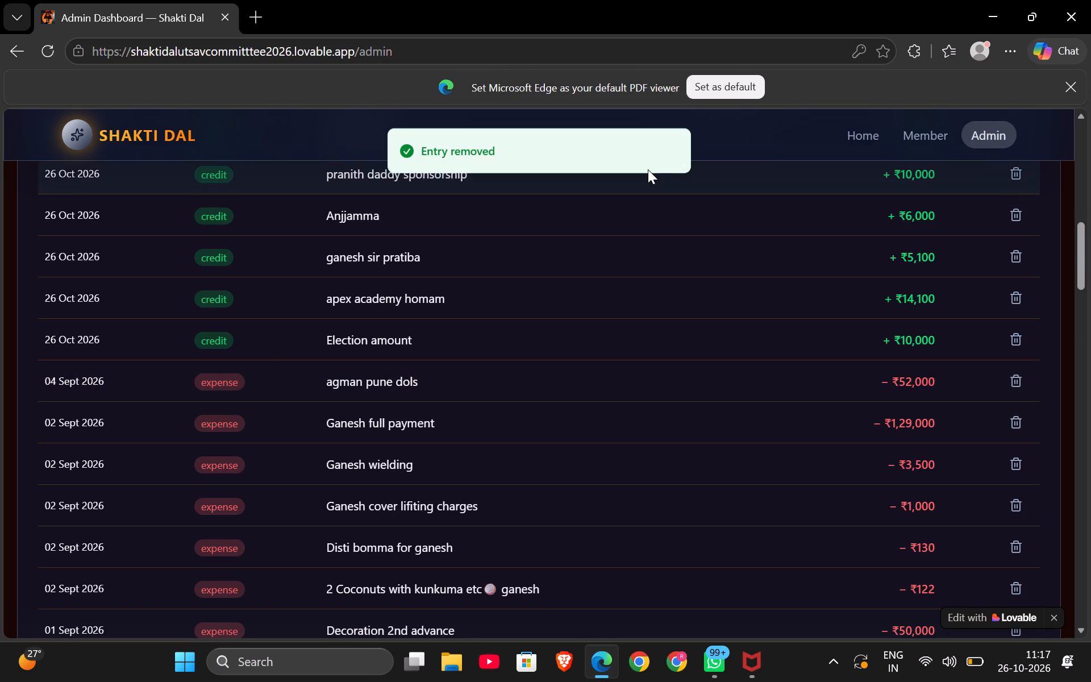
# Add an Event Ledger expense of 9000 described as "agman tochan payment" and dated 01-09-2026.
pyautogui.scroll(5, 693, 310)
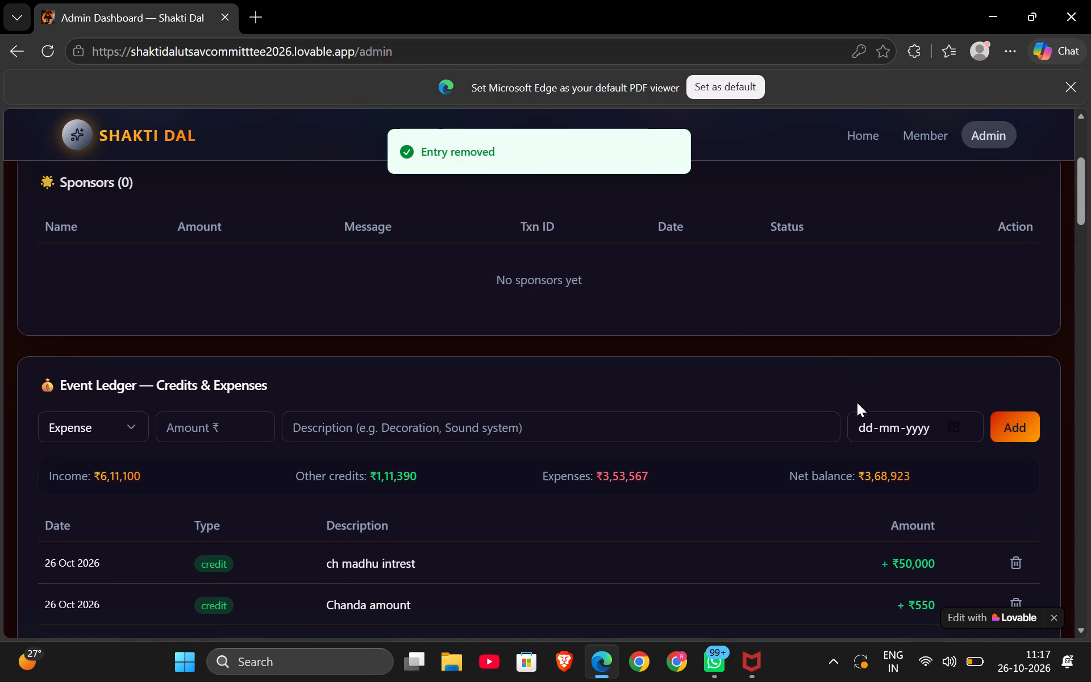
pyautogui.click(862, 424)
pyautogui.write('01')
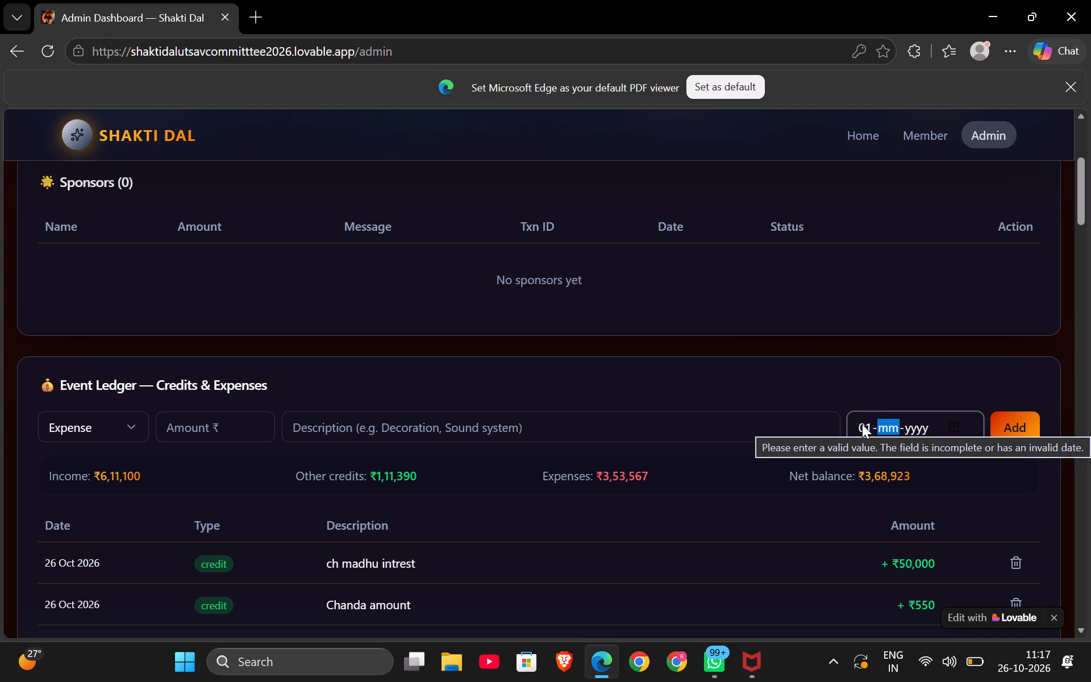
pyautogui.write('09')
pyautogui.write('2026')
pyautogui.click(578, 412)
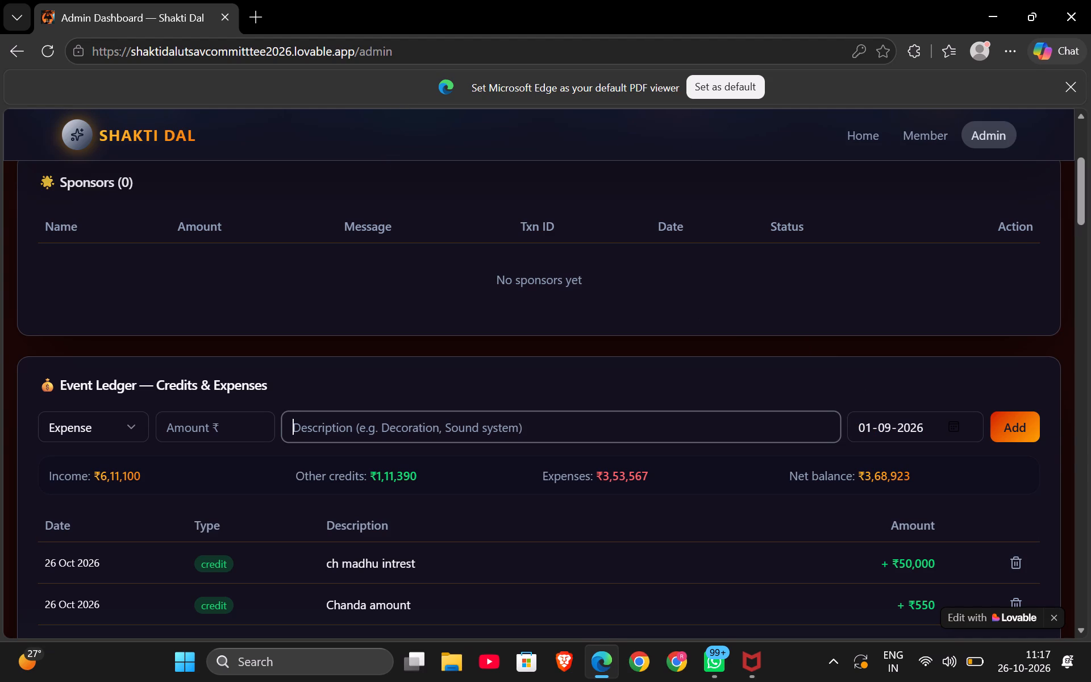
pyautogui.write('ag')
pyautogui.write('man')
pyautogui.press('space')
pyautogui.write('tochan payment')
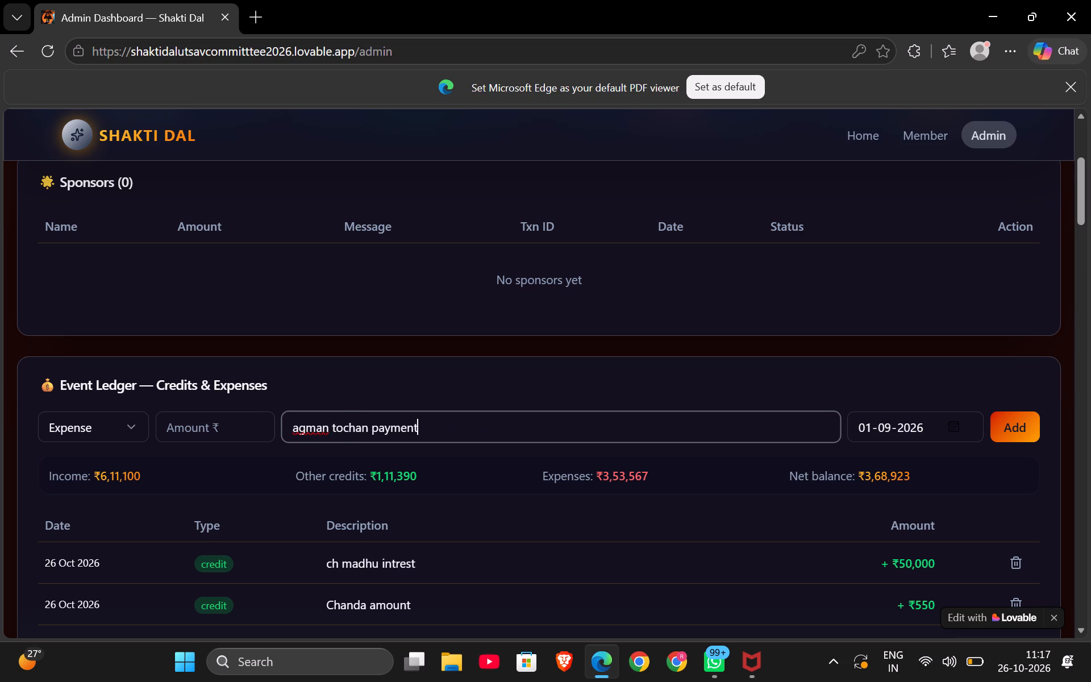
pyautogui.click(198, 424)
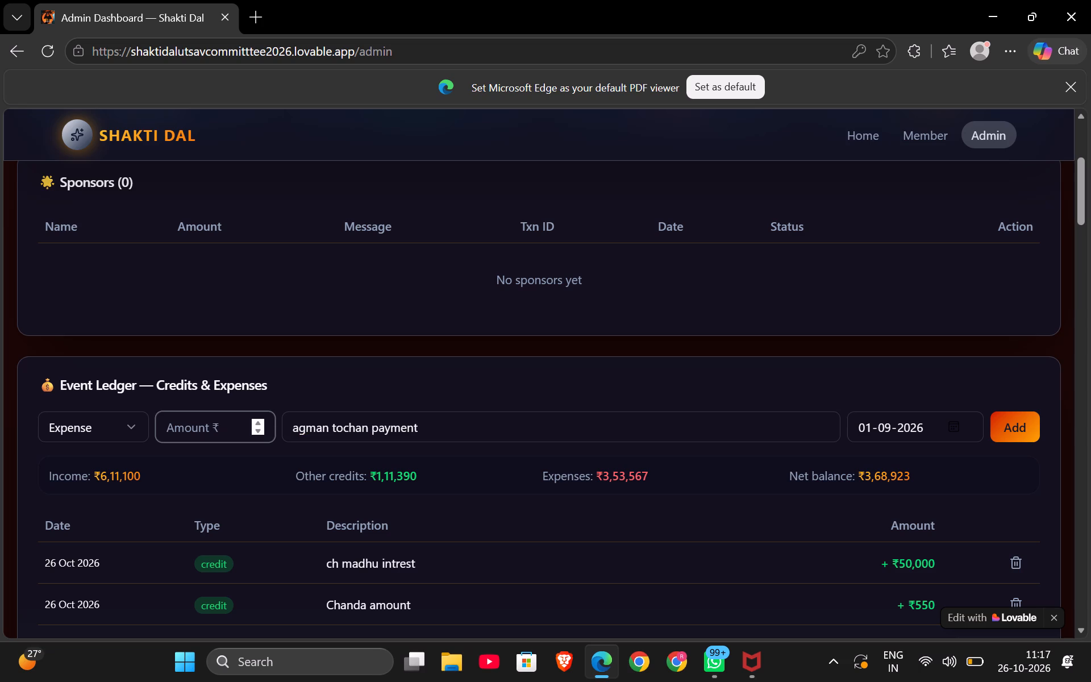
pyautogui.write('9-')
pyautogui.press('BackSpace')
pyautogui.write('000')
pyautogui.click(1023, 423)
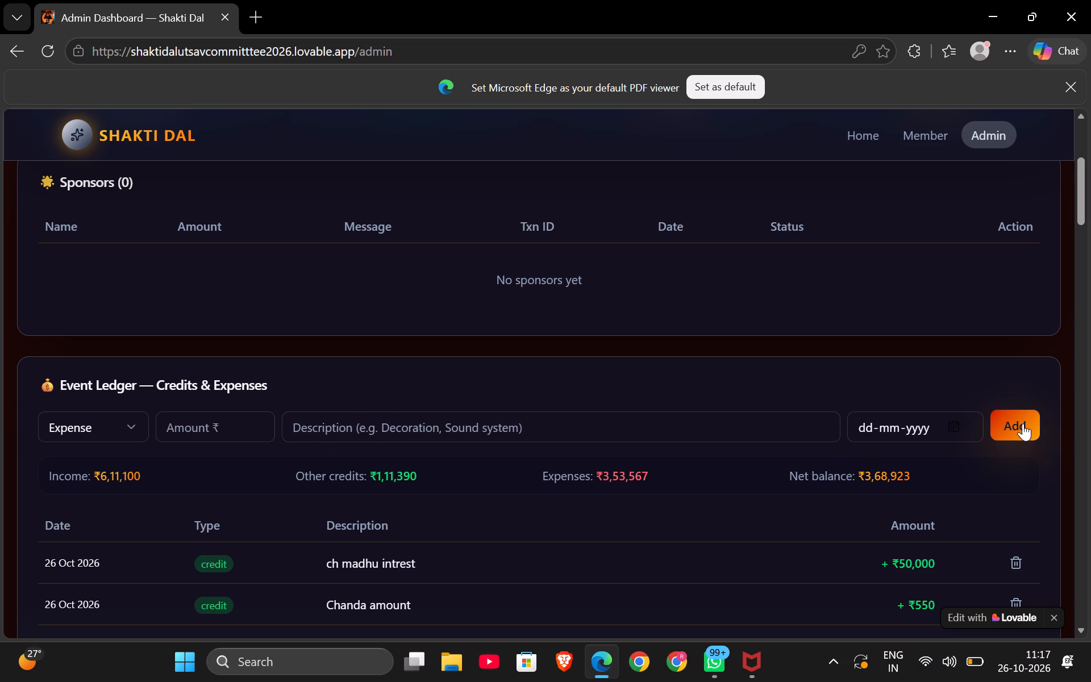
# Review the Event Ledger's credit and expense entries from the newest to the oldest, along with the ledger totals.
pyautogui.scroll(-7, 1023, 423)
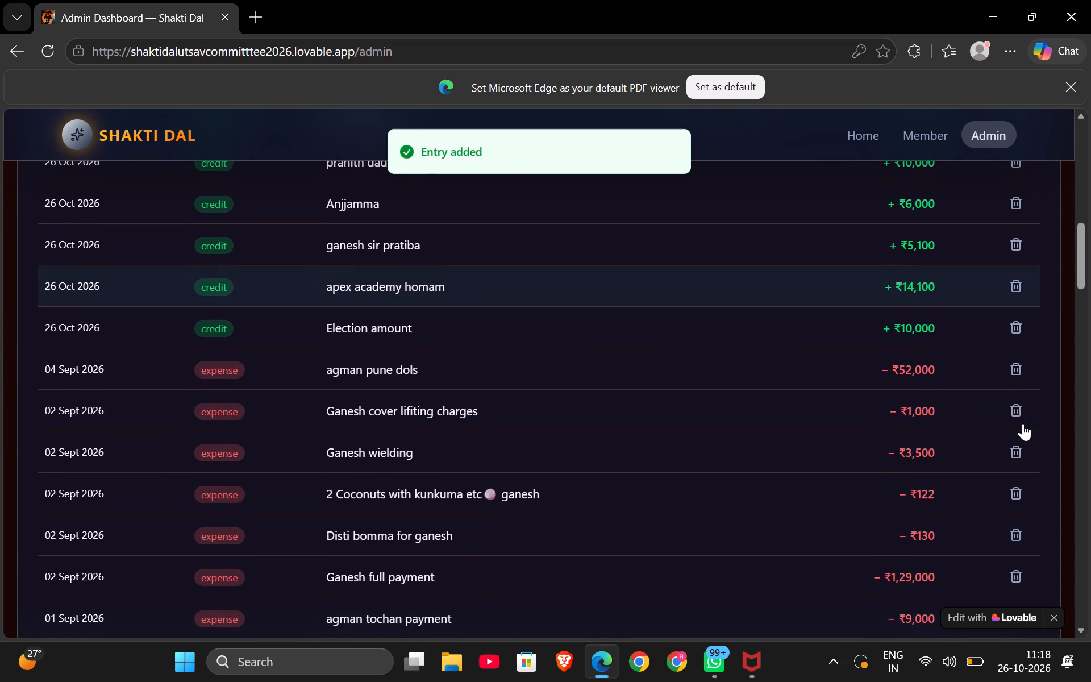
pyautogui.scroll(-2, 1023, 423)
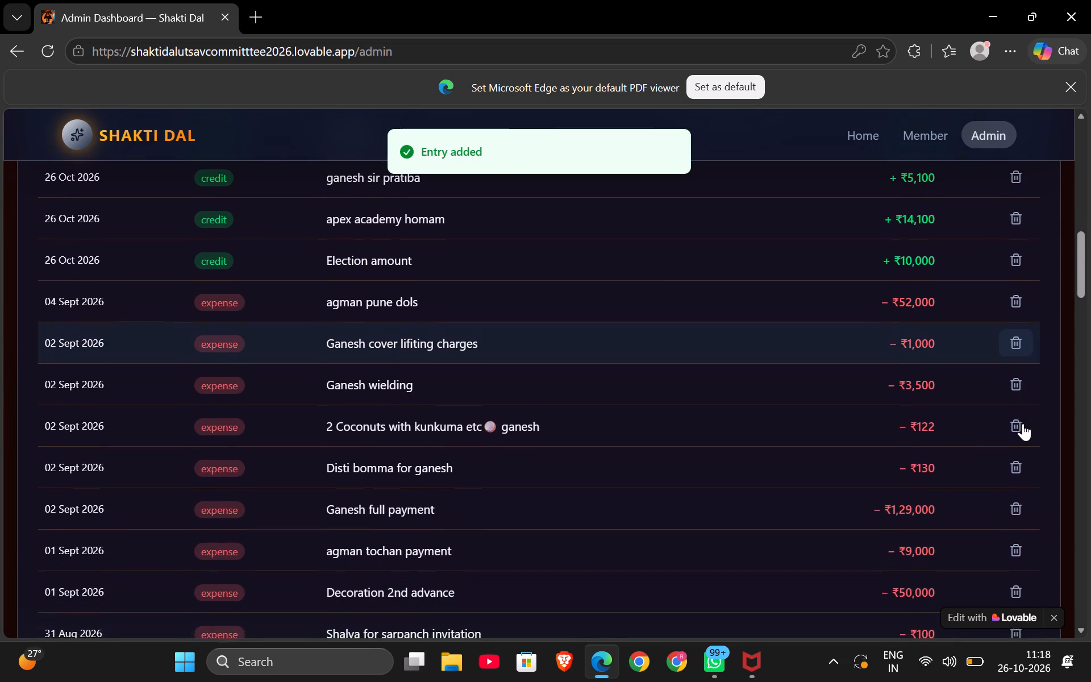
pyautogui.scroll(-2, 1023, 423)
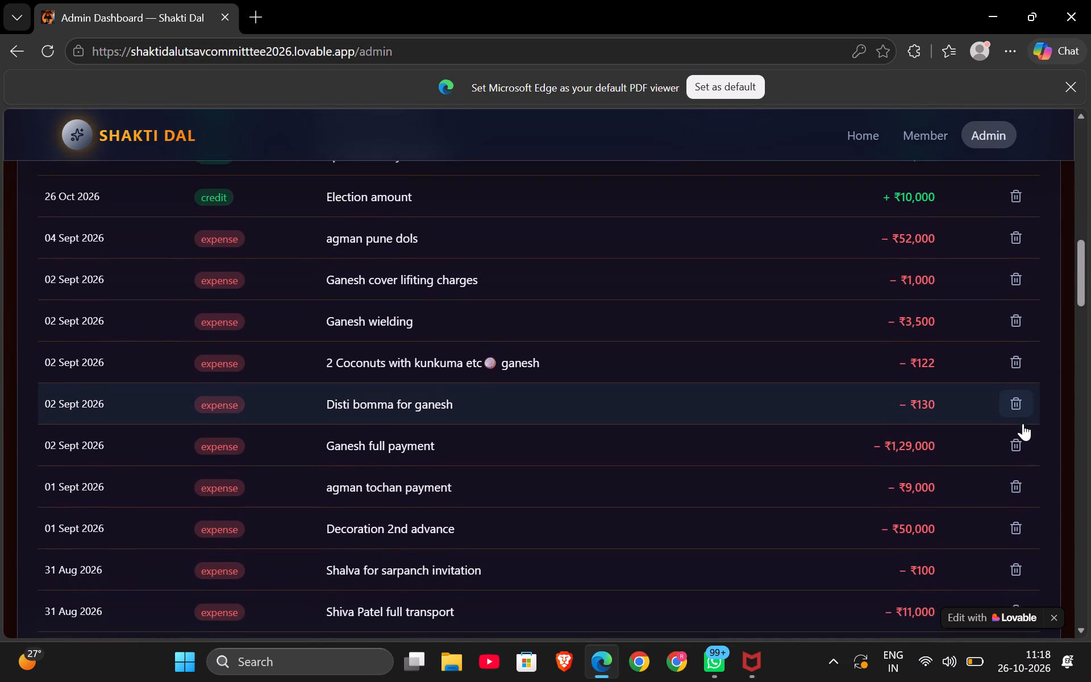
pyautogui.scroll(-1, 1023, 423)
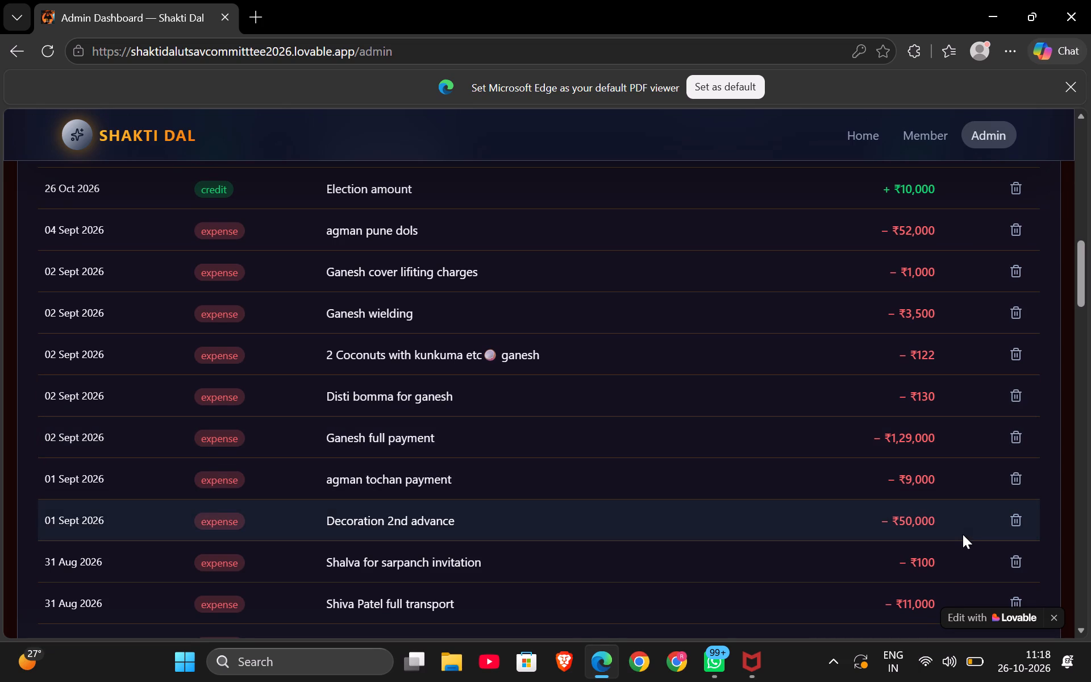
pyautogui.scroll(-1, 963, 534)
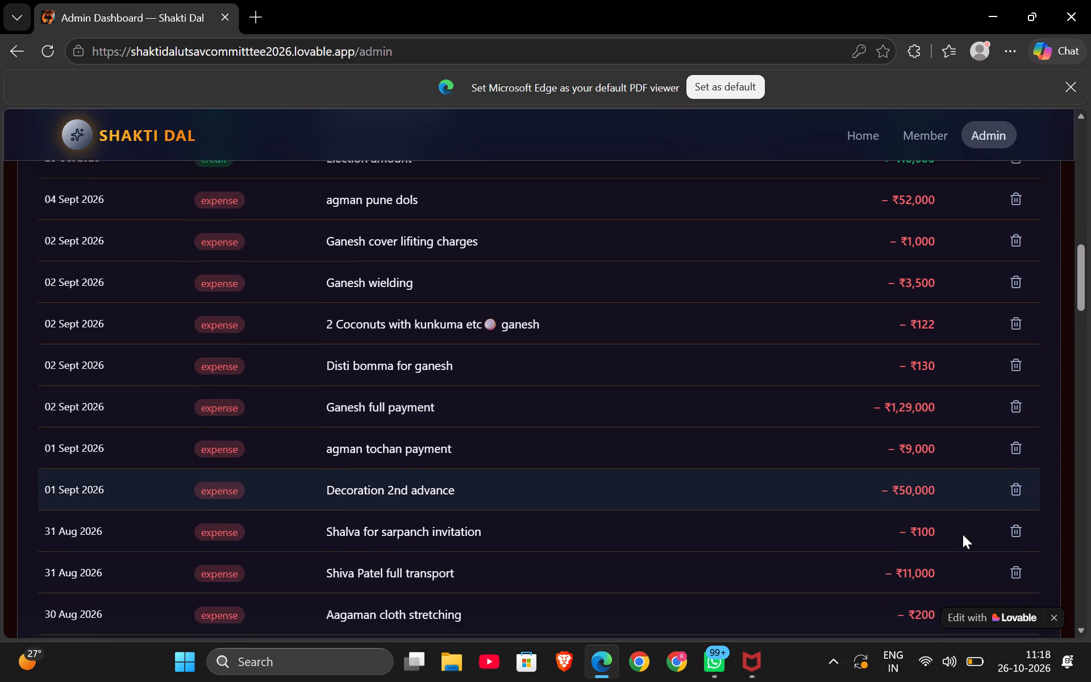
pyautogui.scroll(-5, 963, 534)
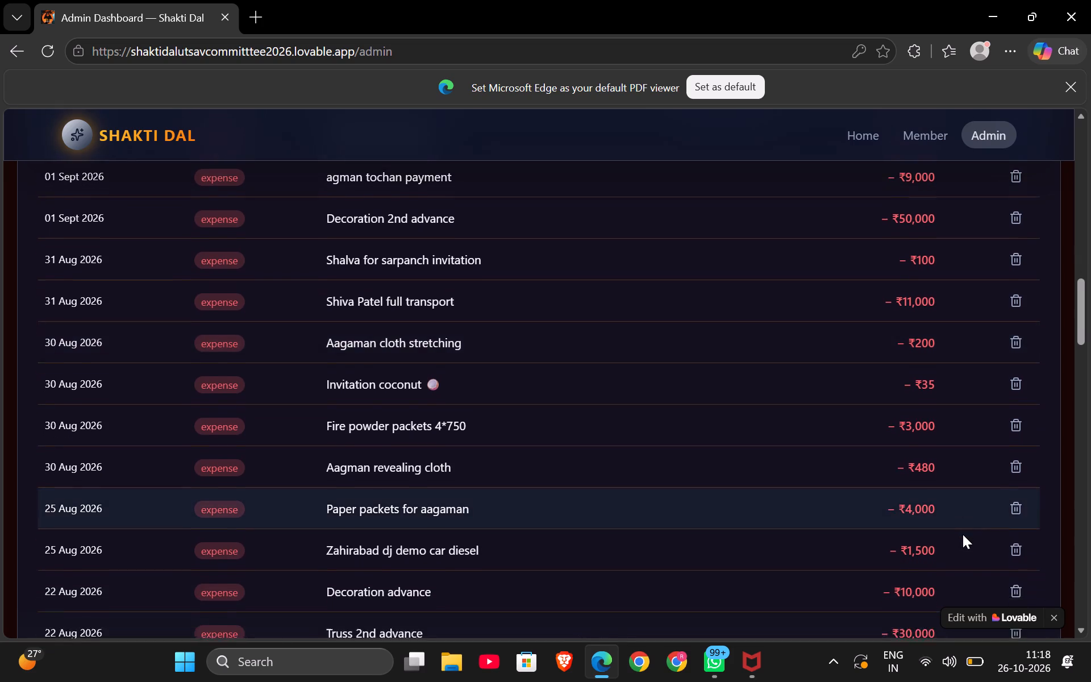
pyautogui.scroll(-1, 963, 534)
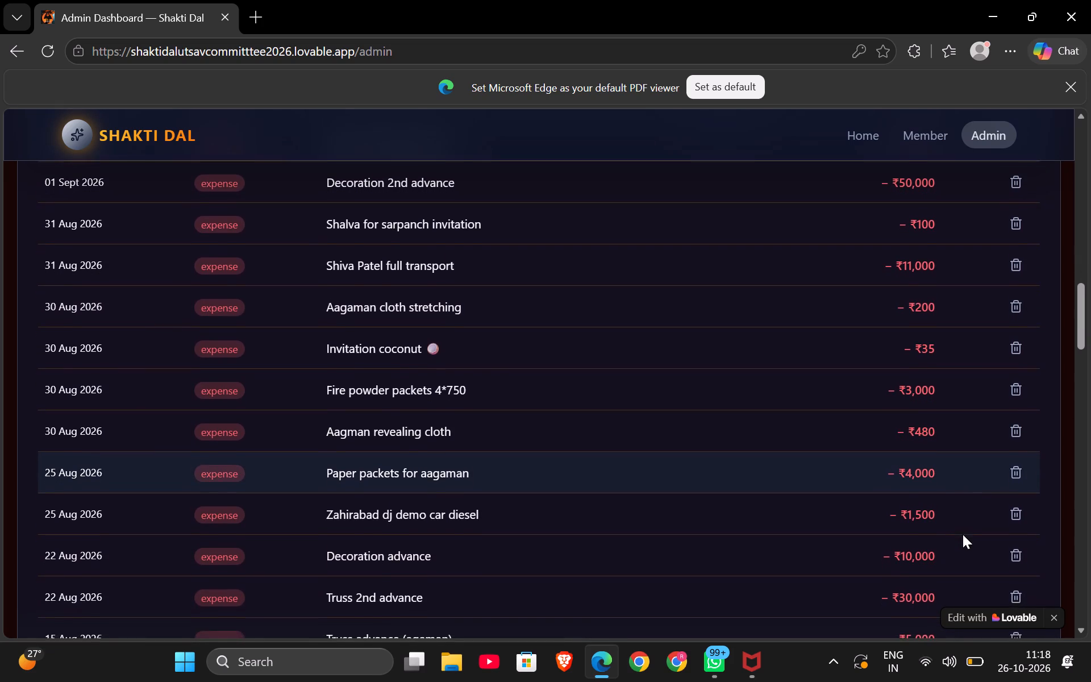
pyautogui.scroll(-2, 963, 534)
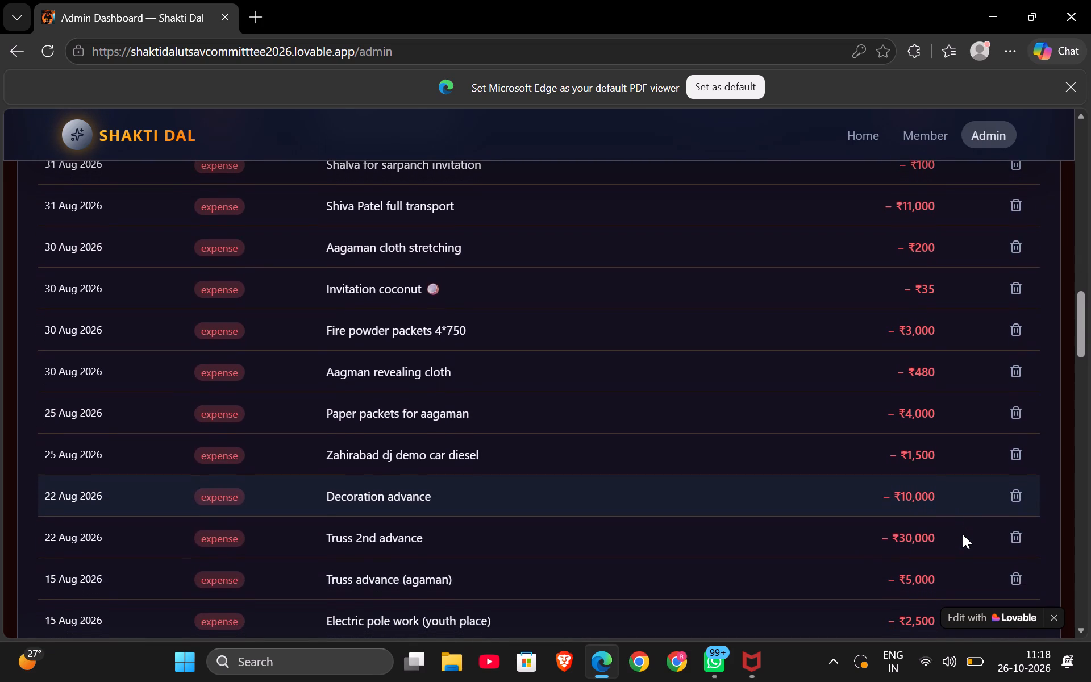
pyautogui.scroll(-1, 963, 534)
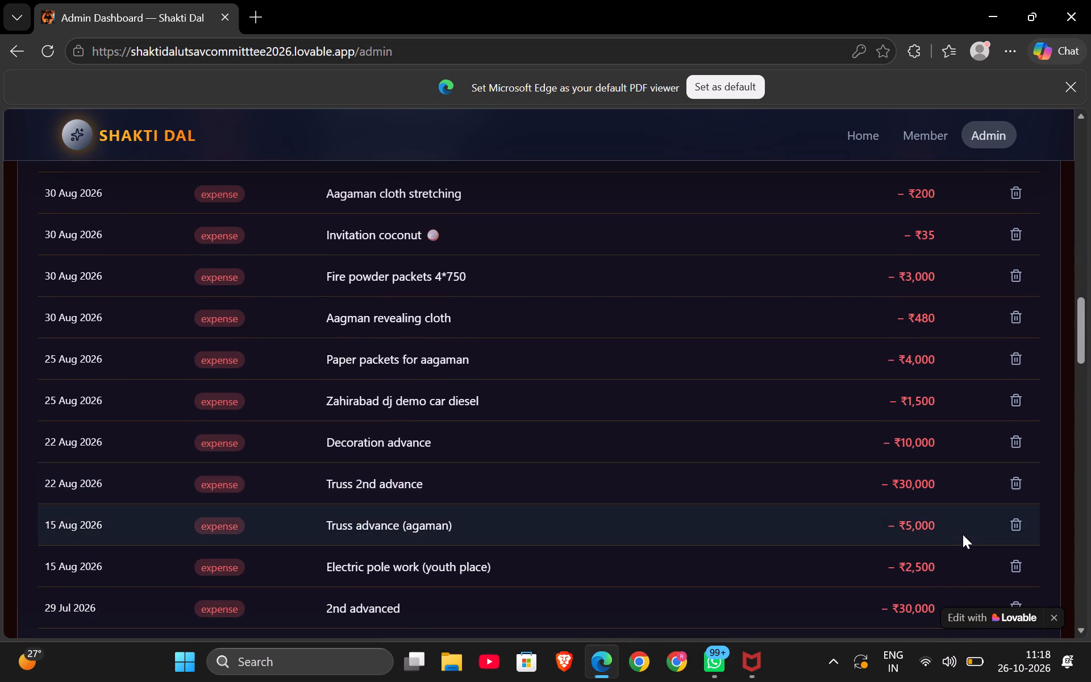
pyautogui.scroll(-1, 963, 534)
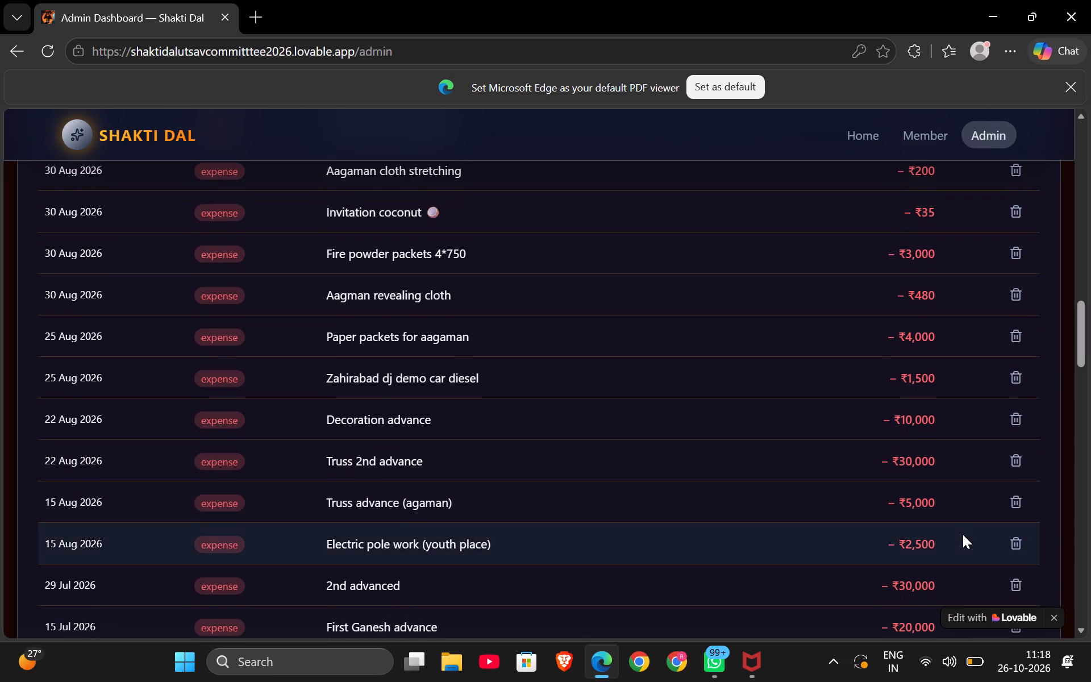
pyautogui.scroll(-2, 963, 534)
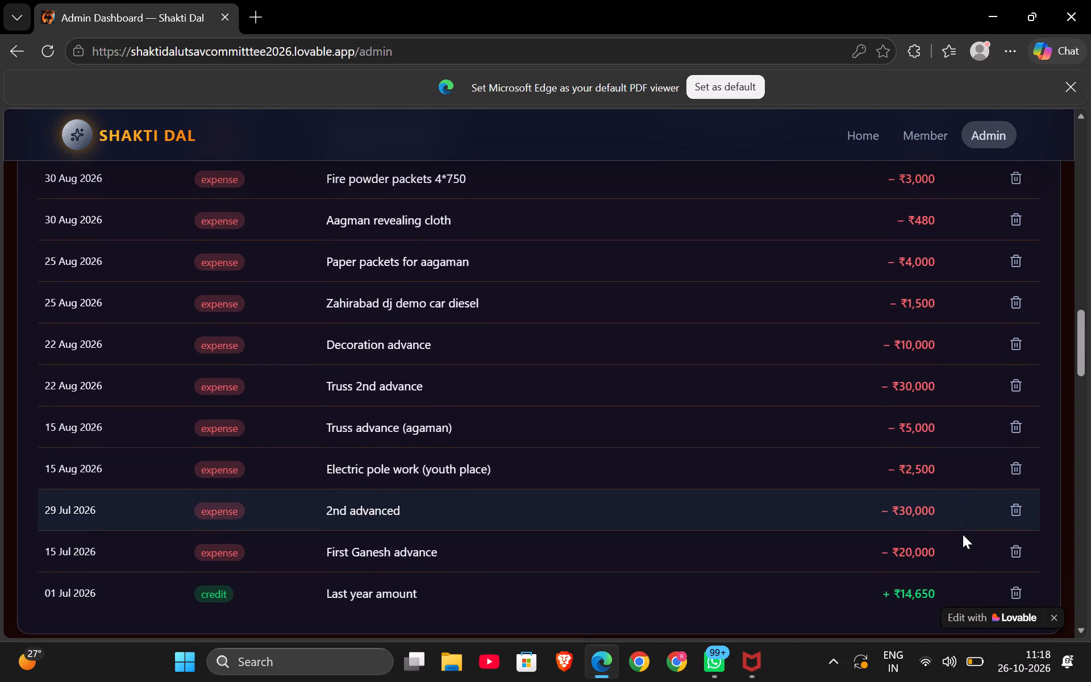
pyautogui.scroll(-2, 963, 534)
pyautogui.scroll(5, 963, 534)
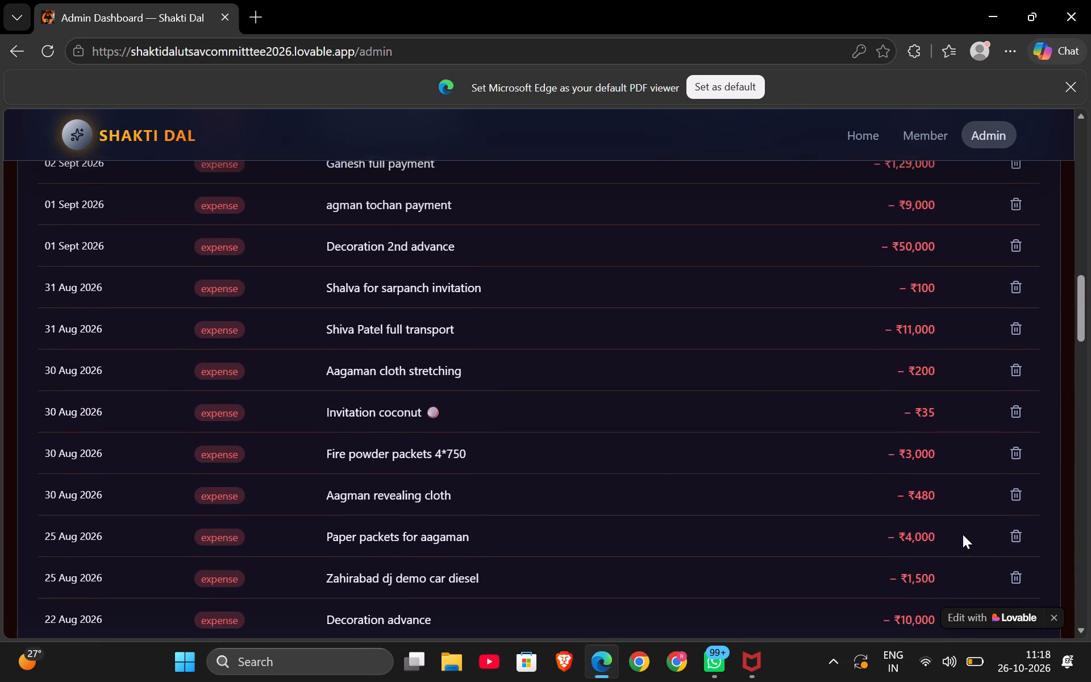
pyautogui.scroll(5, 963, 534)
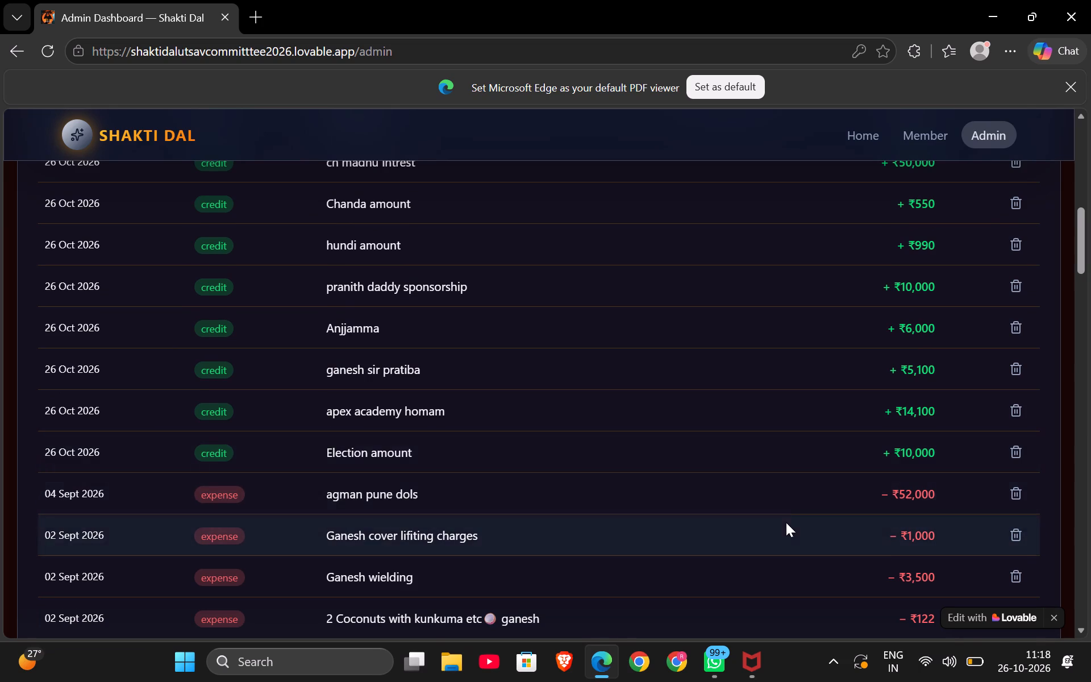
pyautogui.scroll(1, 786, 522)
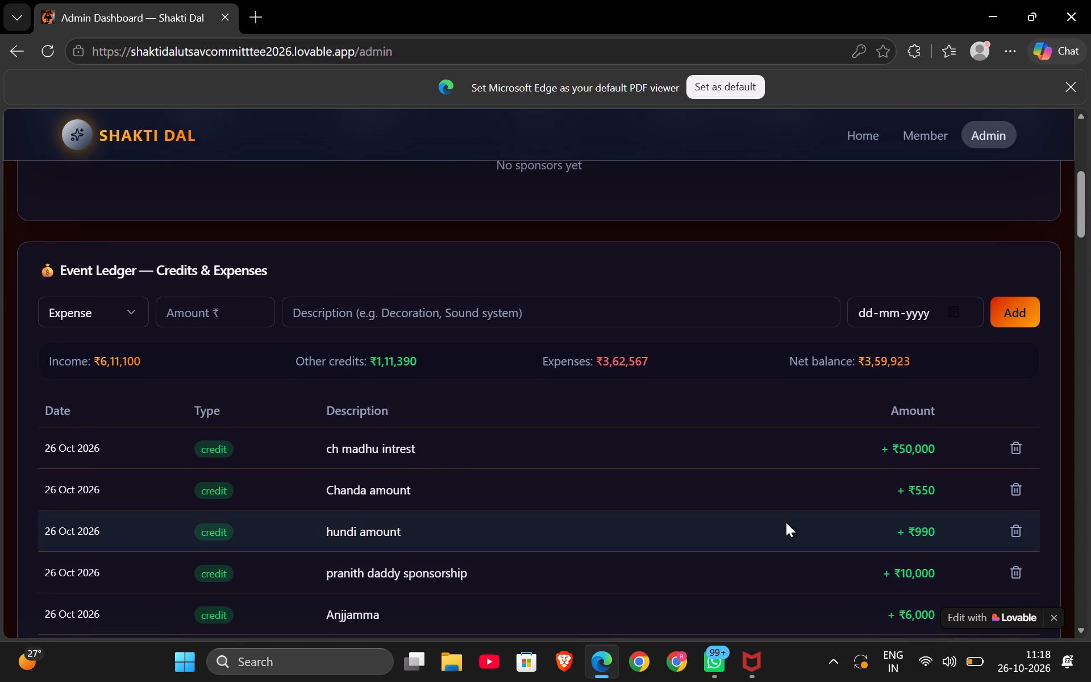
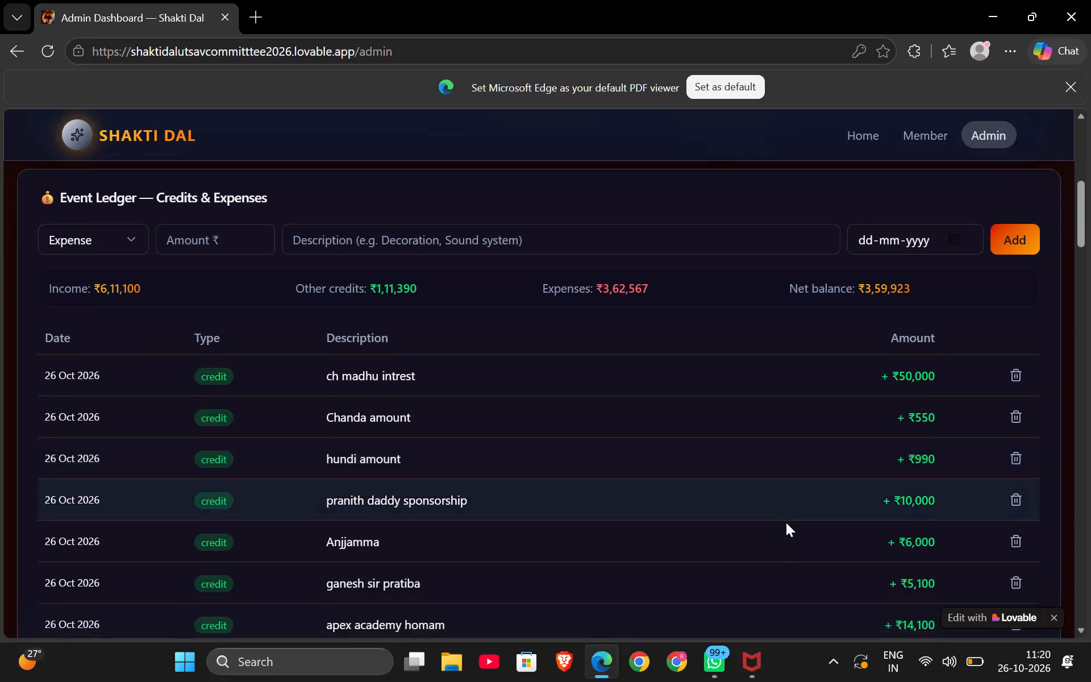
# Check the Event Ledger's expense entries one by one down to the oldest July 2026 entry, and return to the ledger totals.
pyautogui.scroll(-3, 786, 522)
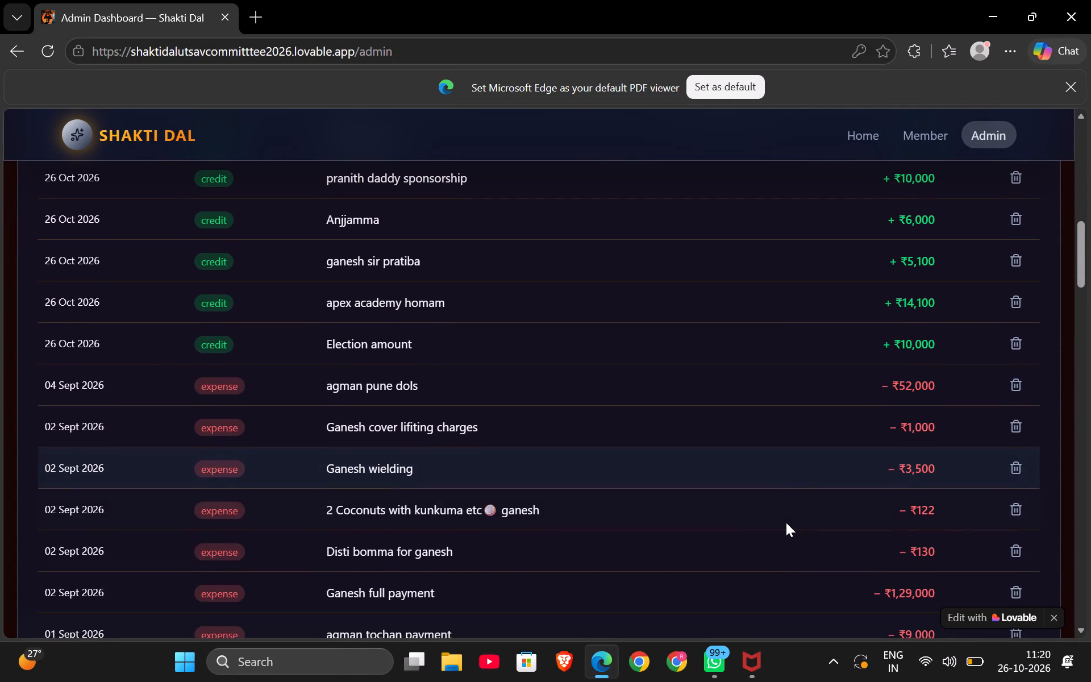
pyautogui.scroll(-2, 786, 522)
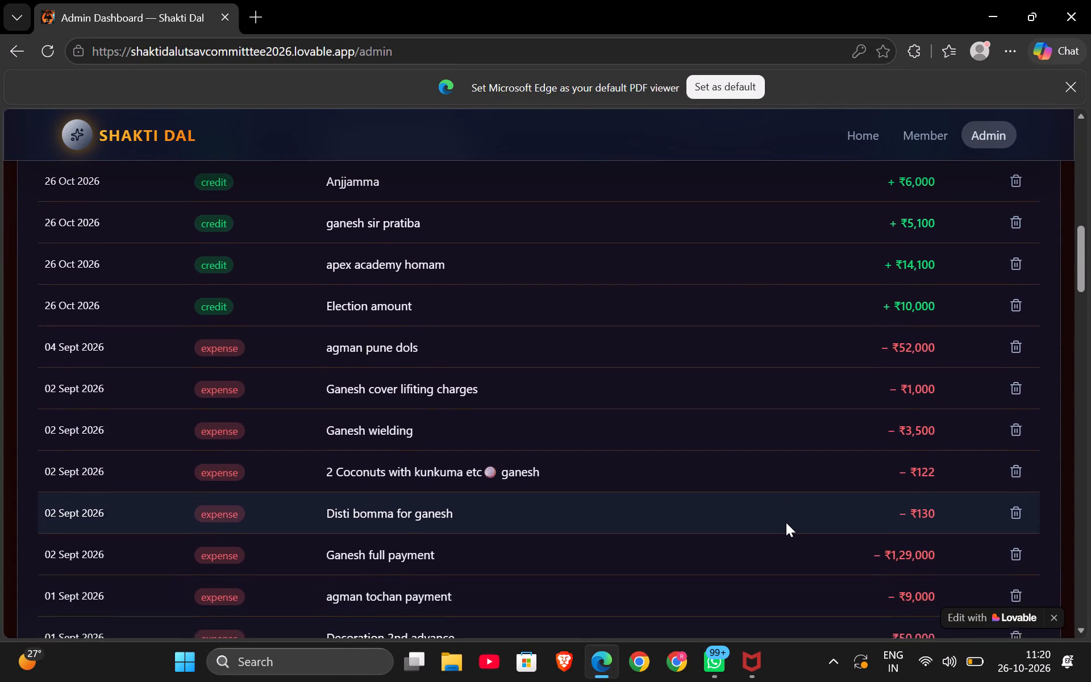
pyautogui.scroll(-2, 786, 522)
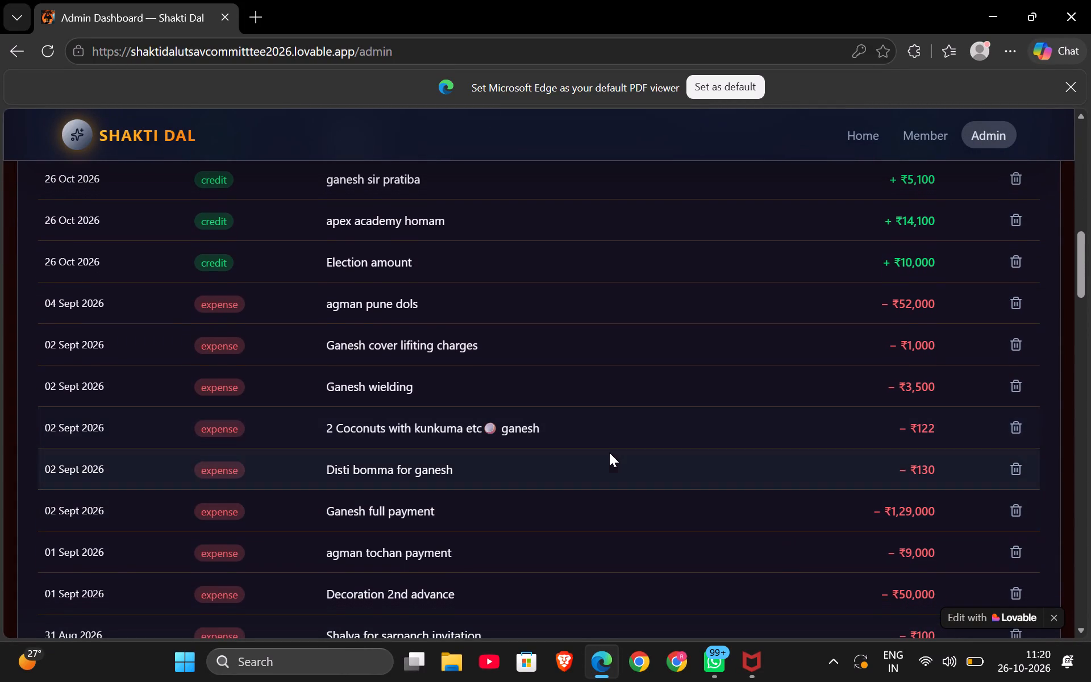
pyautogui.scroll(-1, 731, 441)
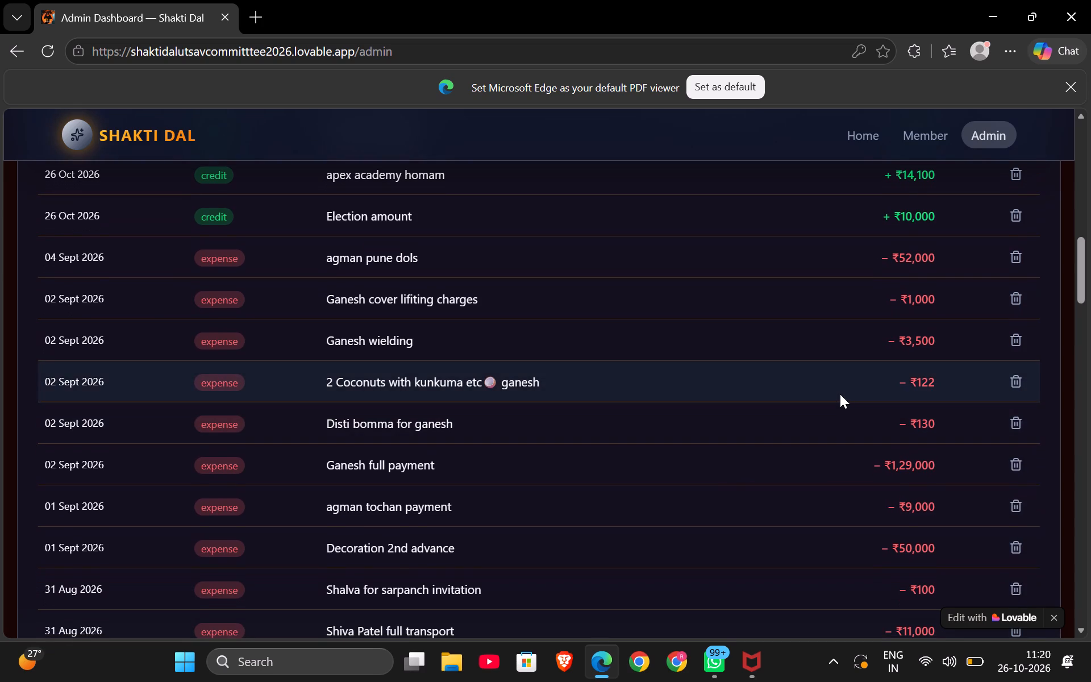
pyautogui.scroll(-1, 840, 394)
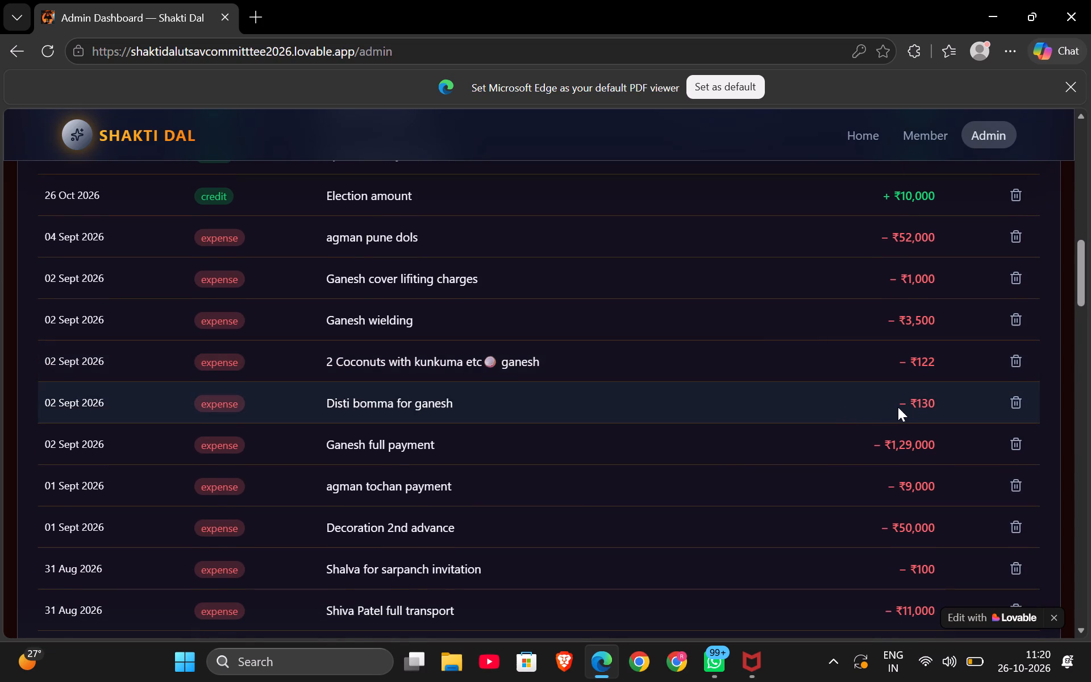
pyautogui.scroll(-1, 898, 407)
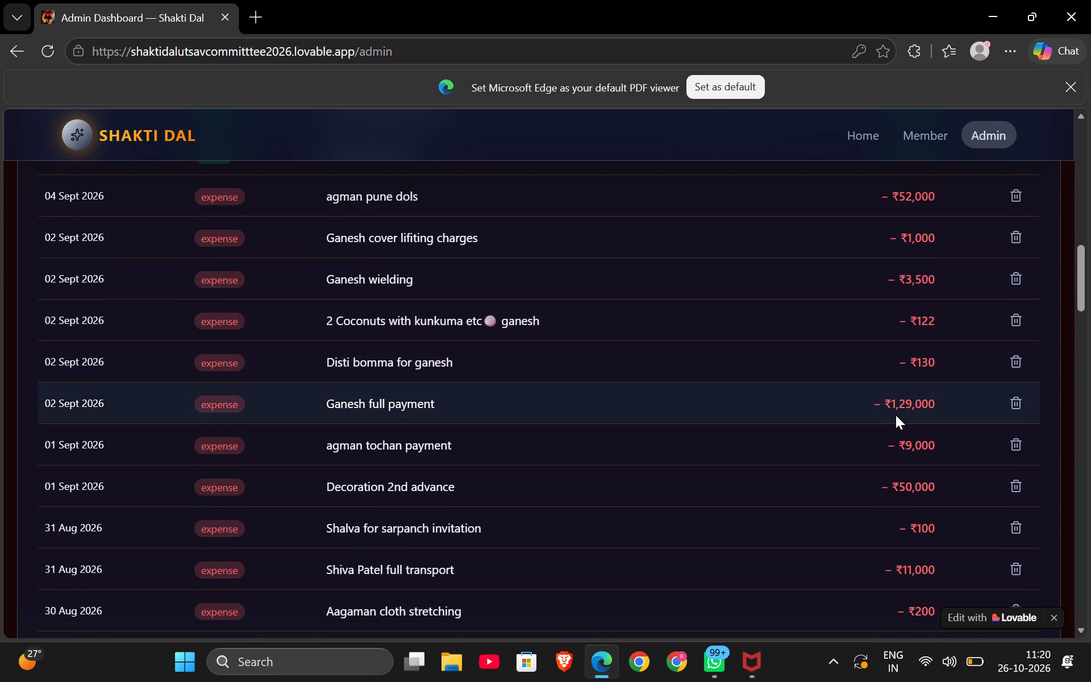
pyautogui.scroll(-2, 896, 415)
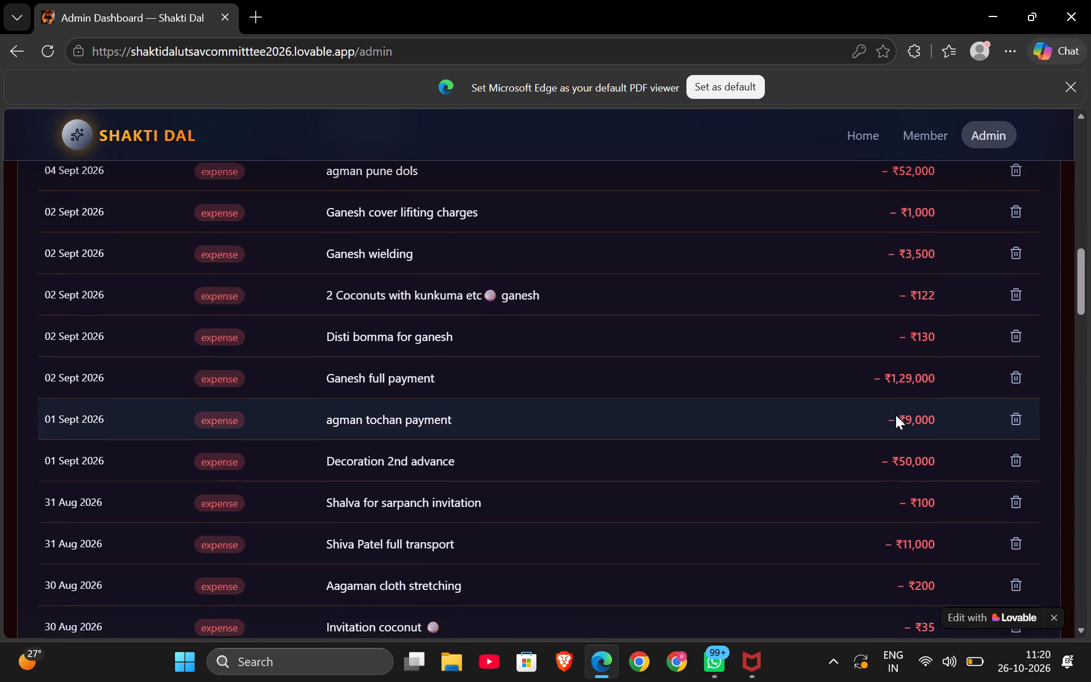
pyautogui.scroll(-2, 896, 415)
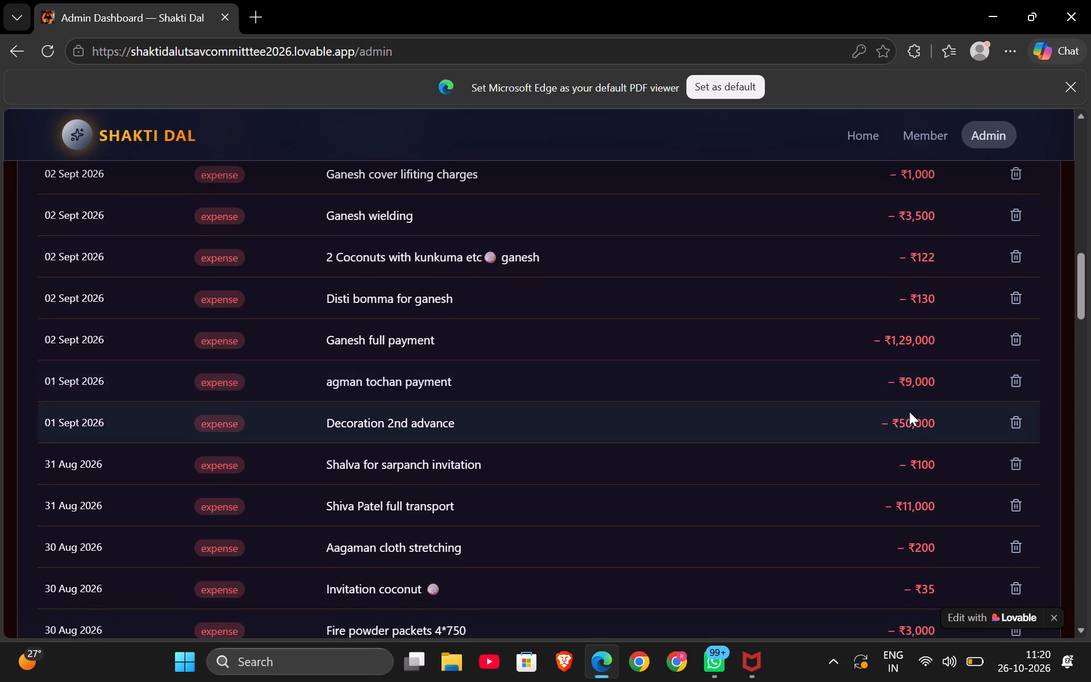
pyautogui.scroll(-2, 909, 411)
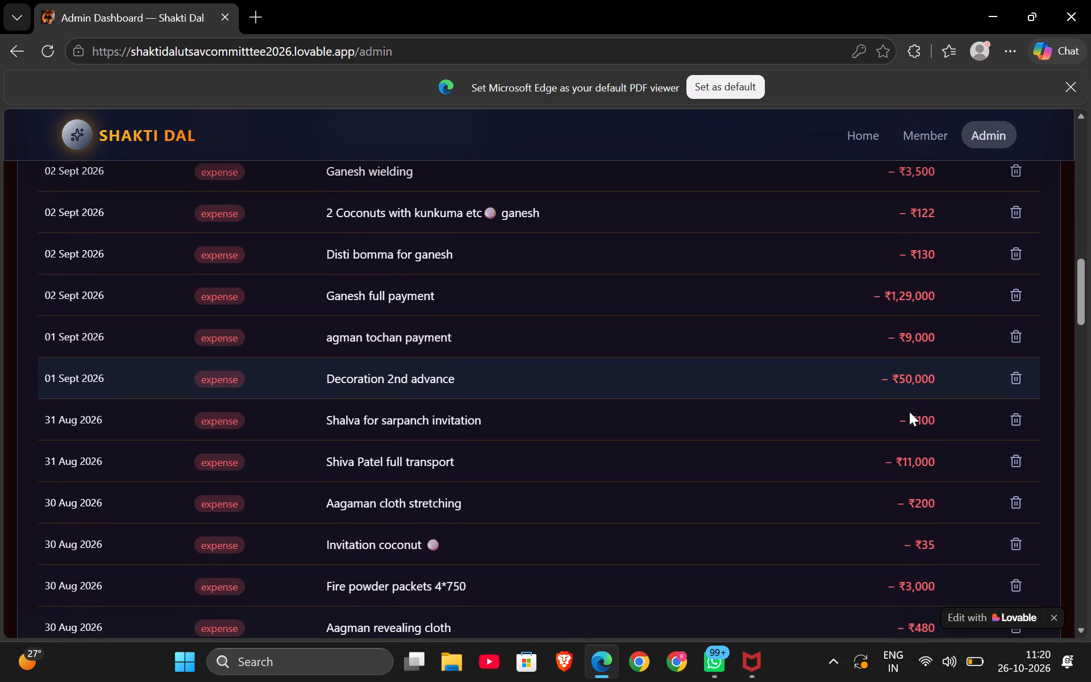
pyautogui.scroll(-2, 909, 411)
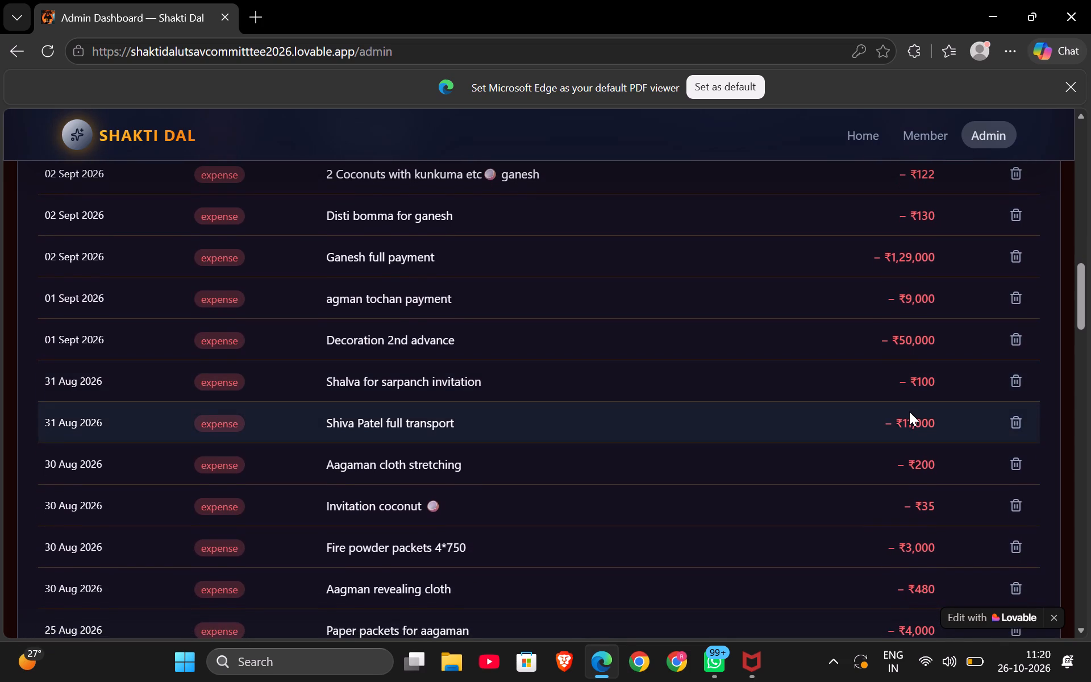
pyautogui.scroll(-2, 909, 411)
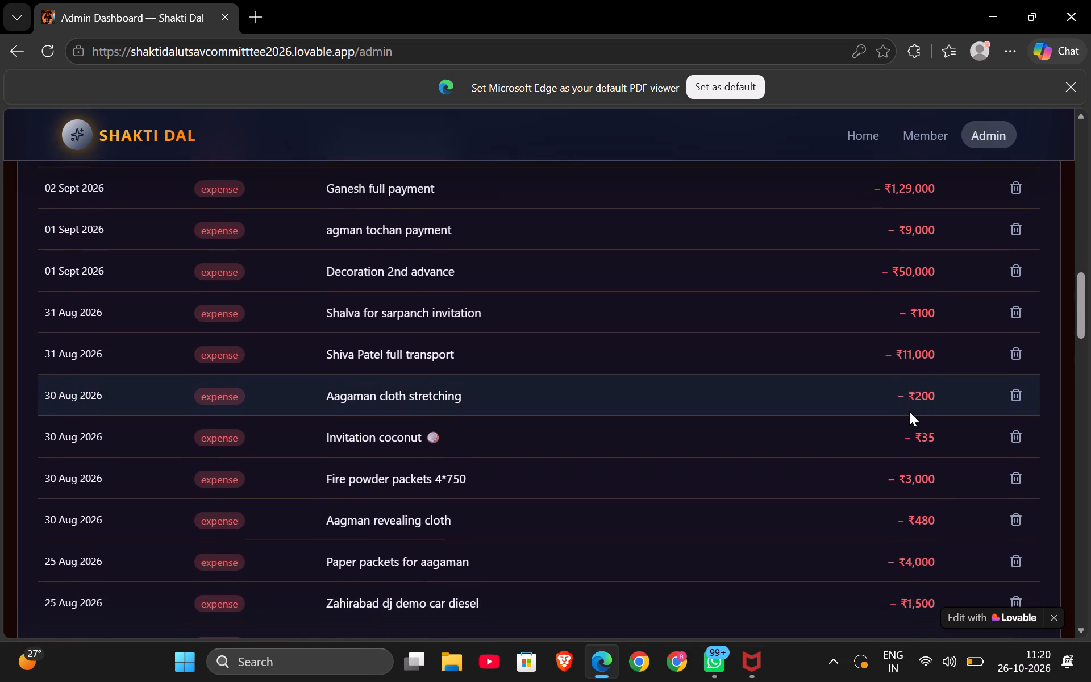
pyautogui.scroll(-1, 909, 411)
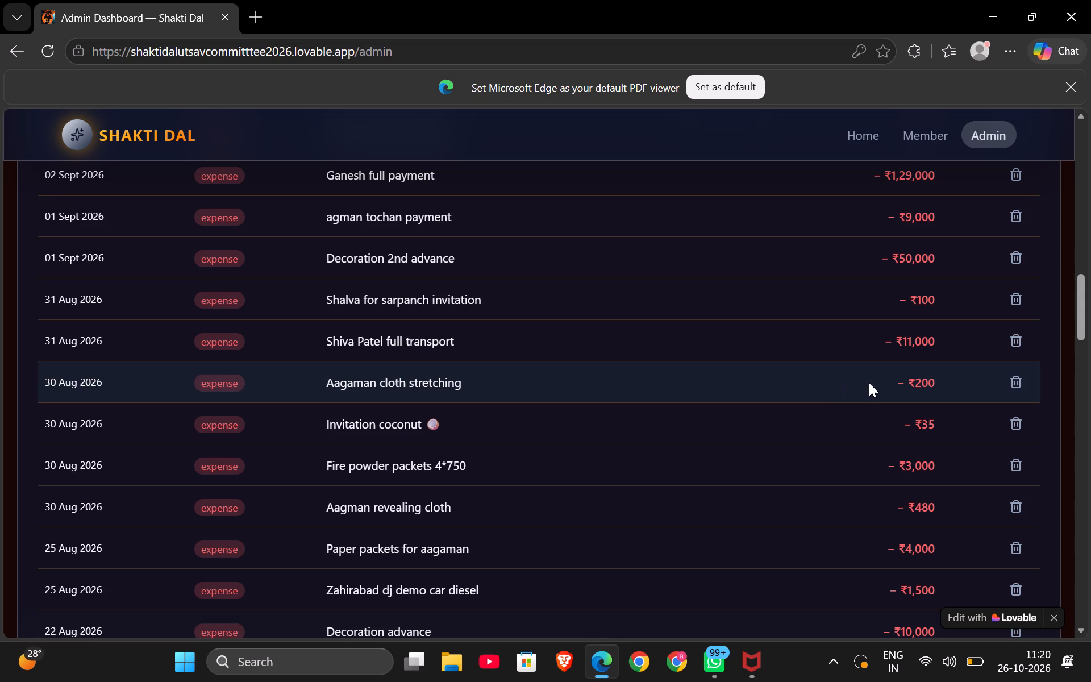
pyautogui.scroll(-3, 889, 385)
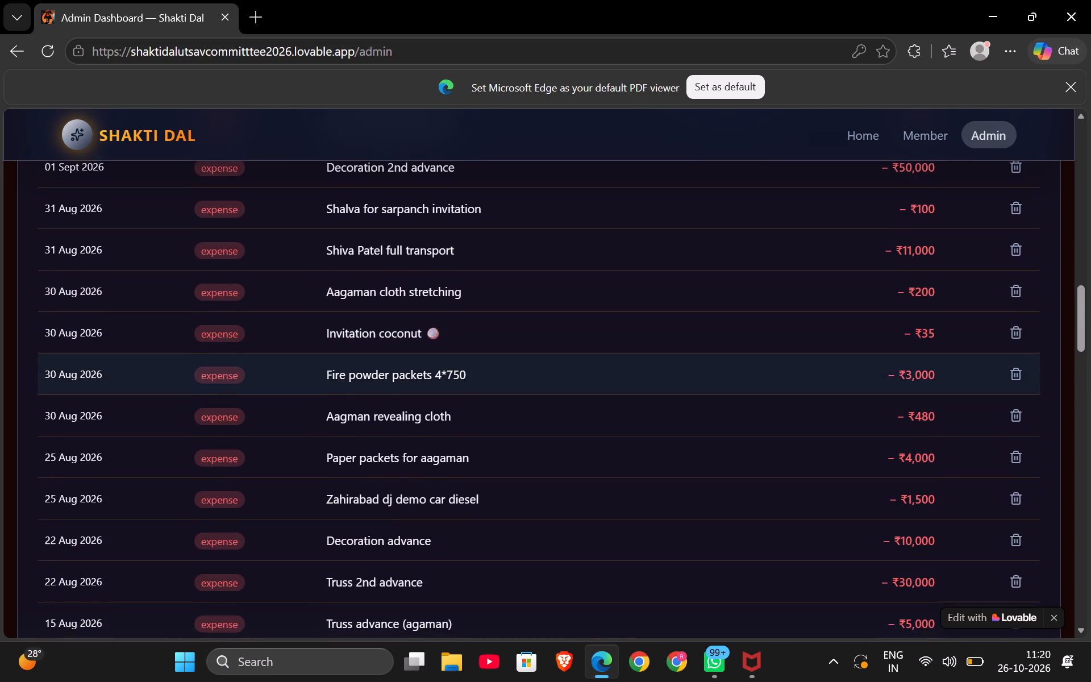
pyautogui.scroll(-2, 889, 385)
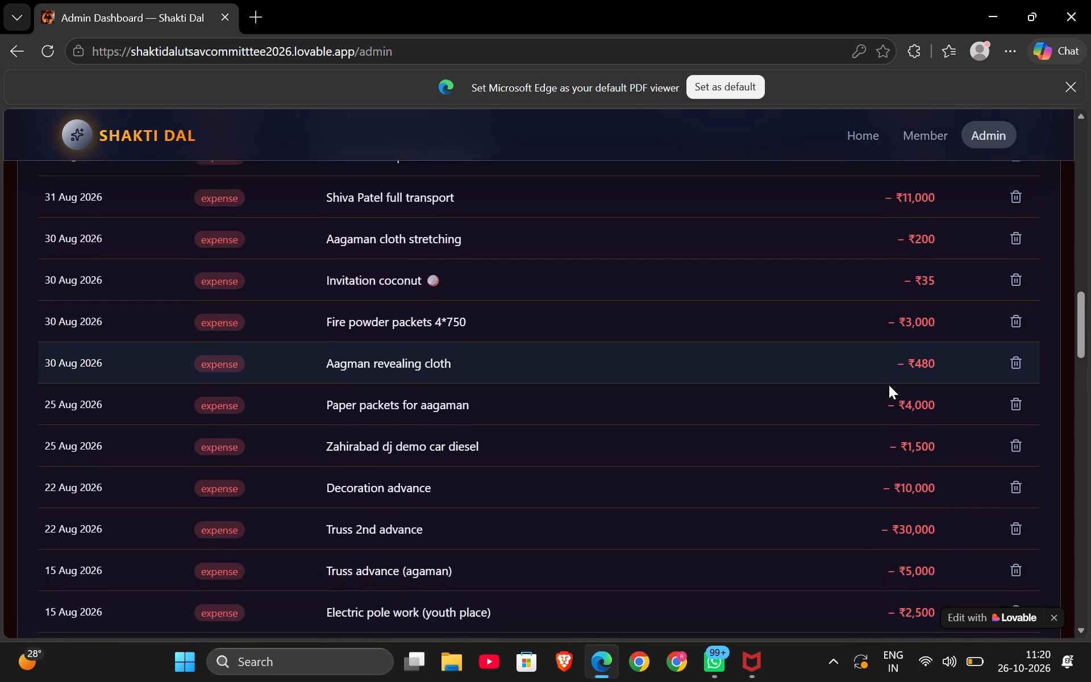
pyautogui.scroll(-2, 889, 385)
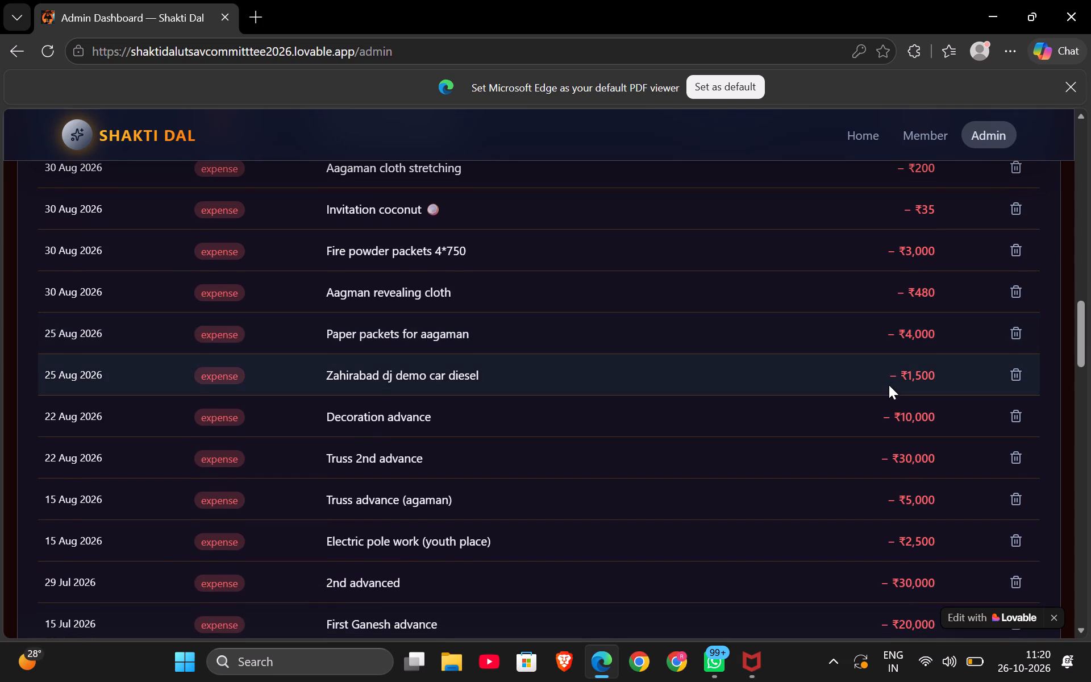
pyautogui.scroll(-1, 889, 385)
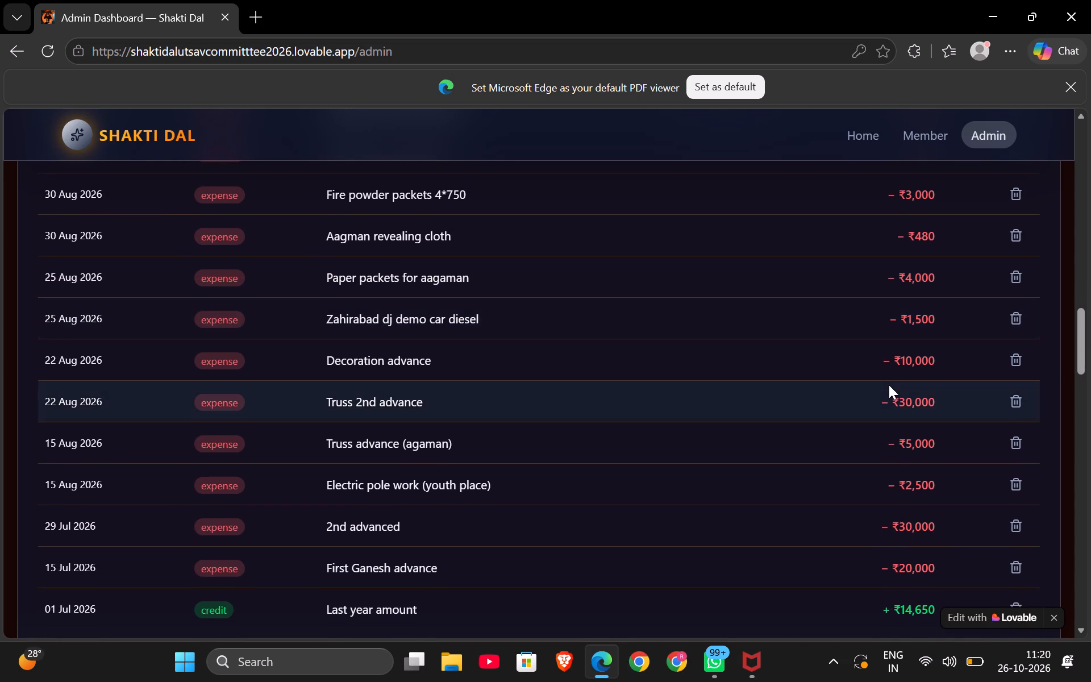
pyautogui.scroll(-1, 888, 367)
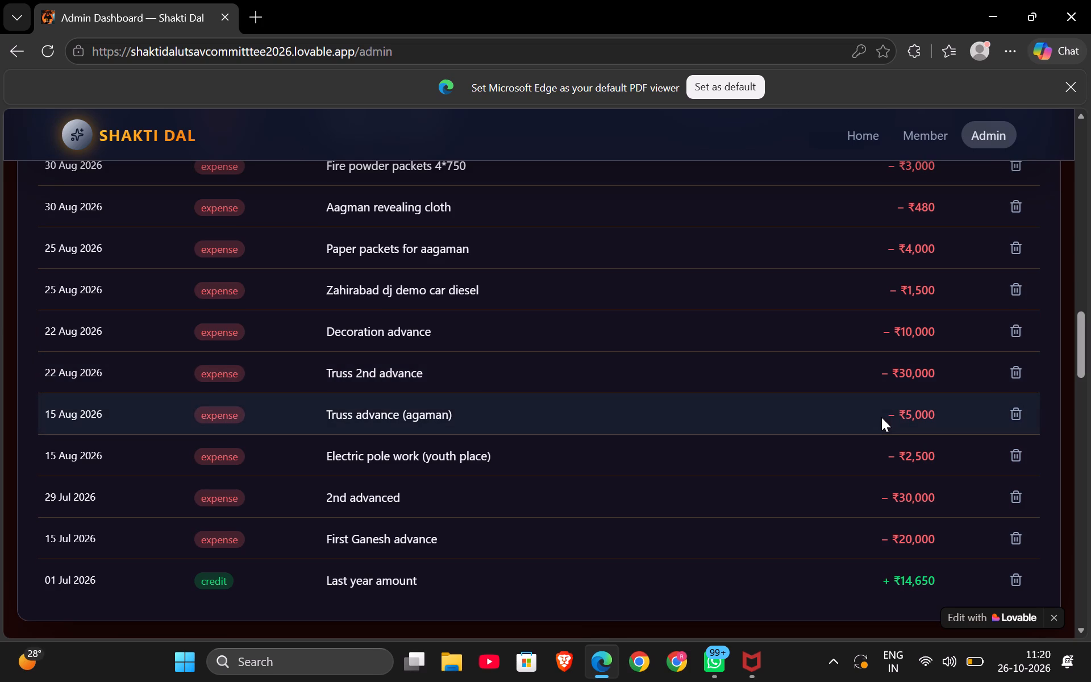
pyautogui.scroll(-1, 881, 417)
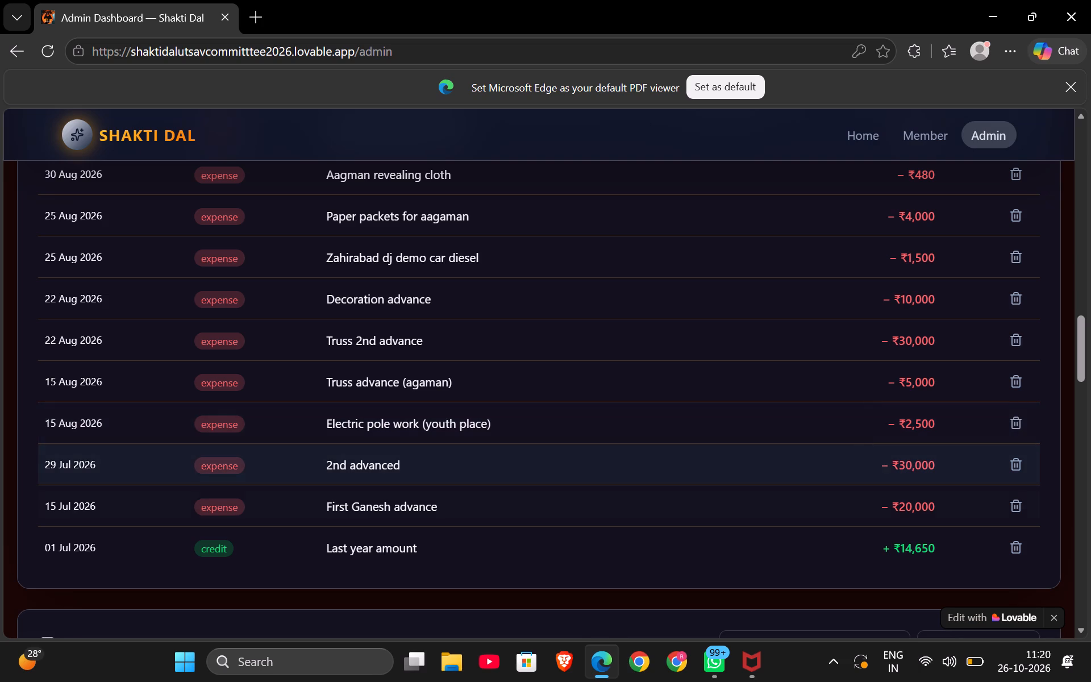
pyautogui.scroll(8, 878, 487)
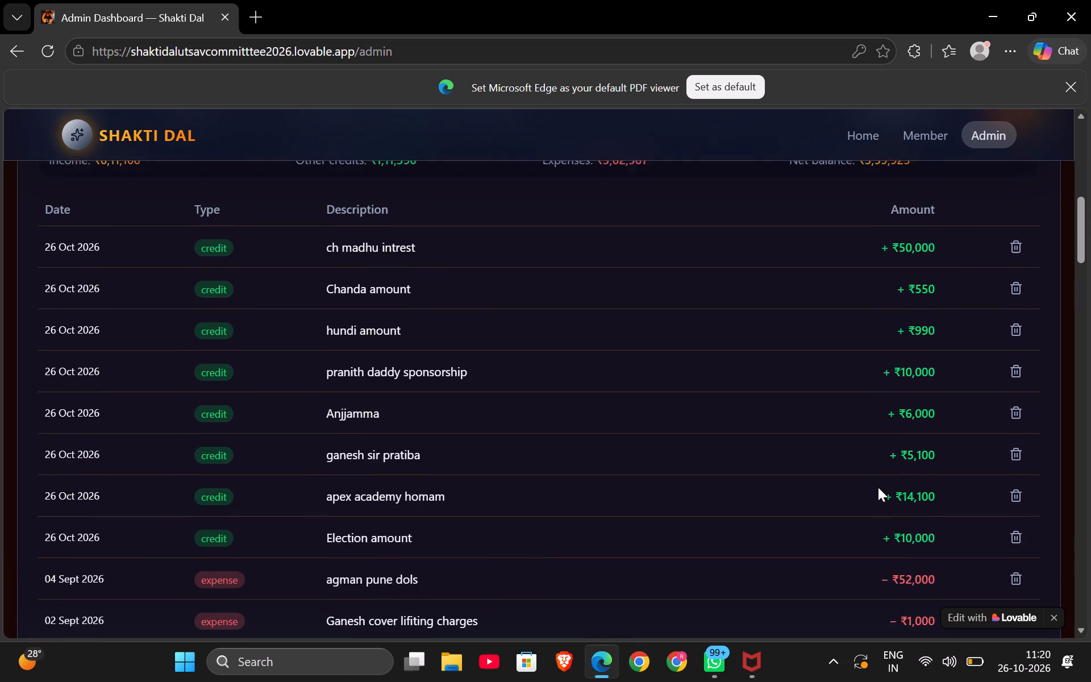
pyautogui.scroll(1, 878, 487)
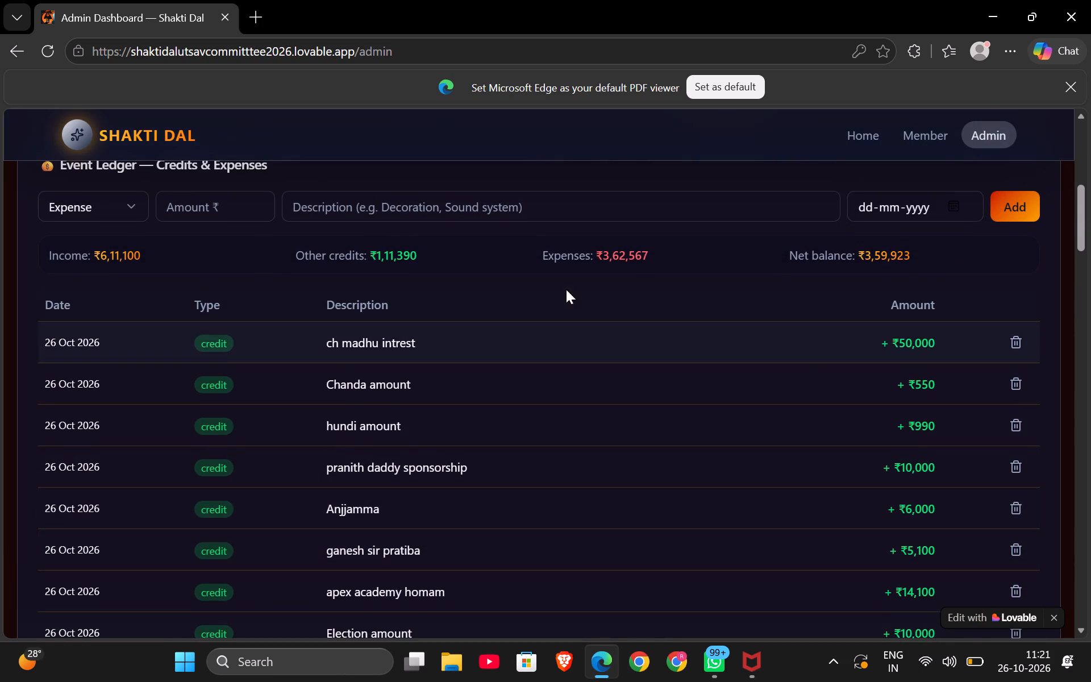
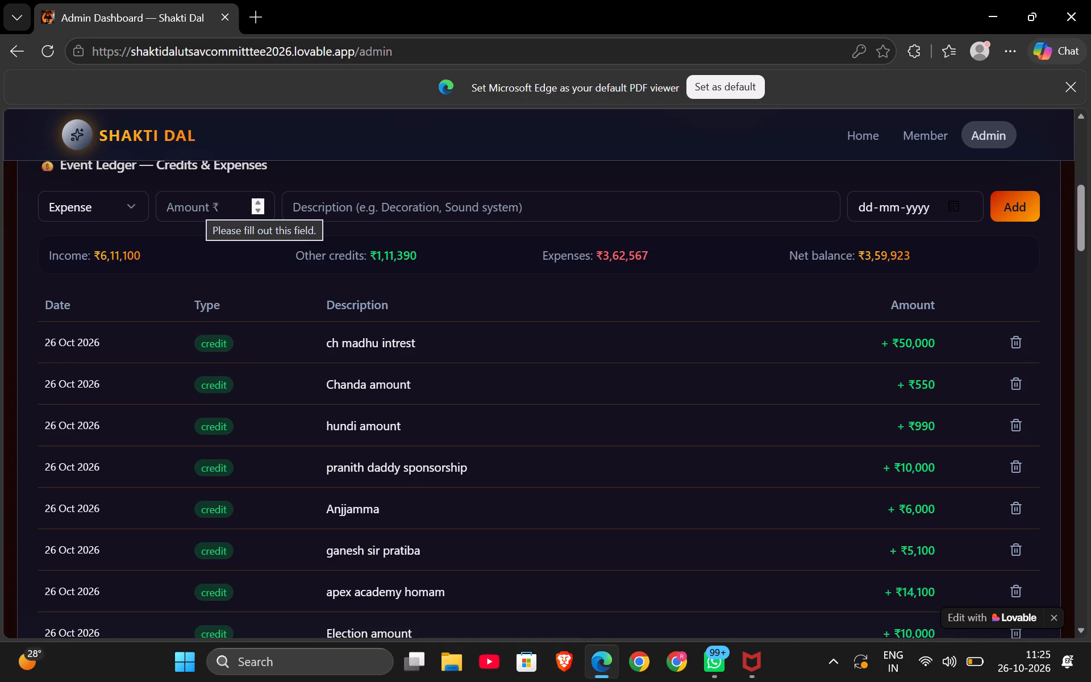
# Enter 200 as the amount of a new expense in the Event Ledger.
pyautogui.click(197, 207)
pyautogui.write('200')
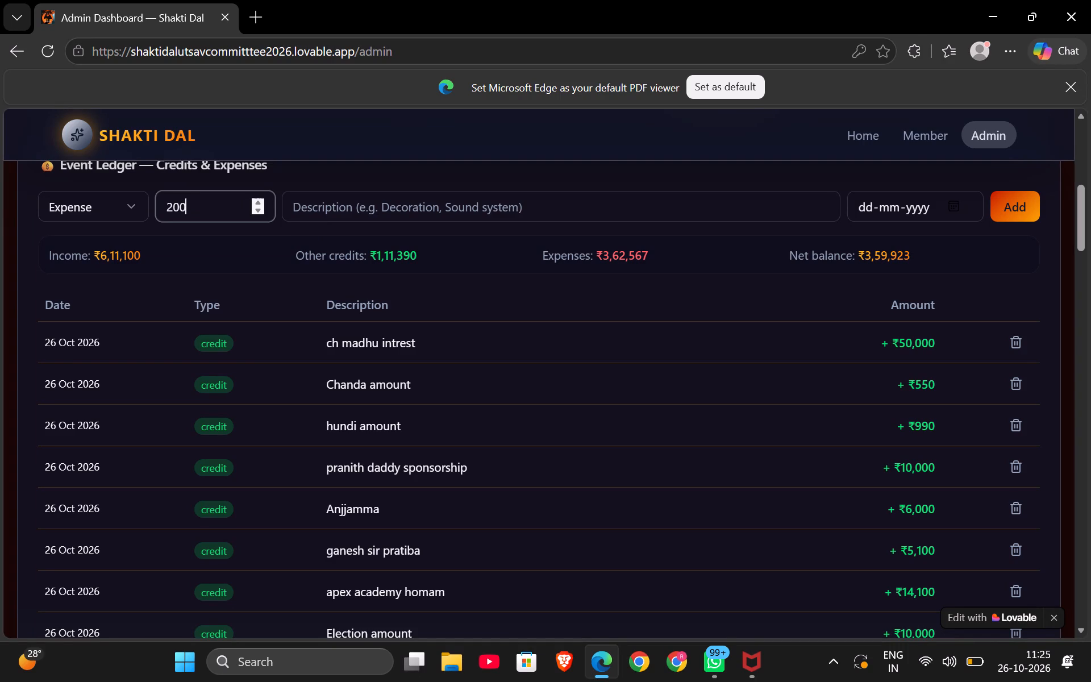
pyautogui.click(328, 204)
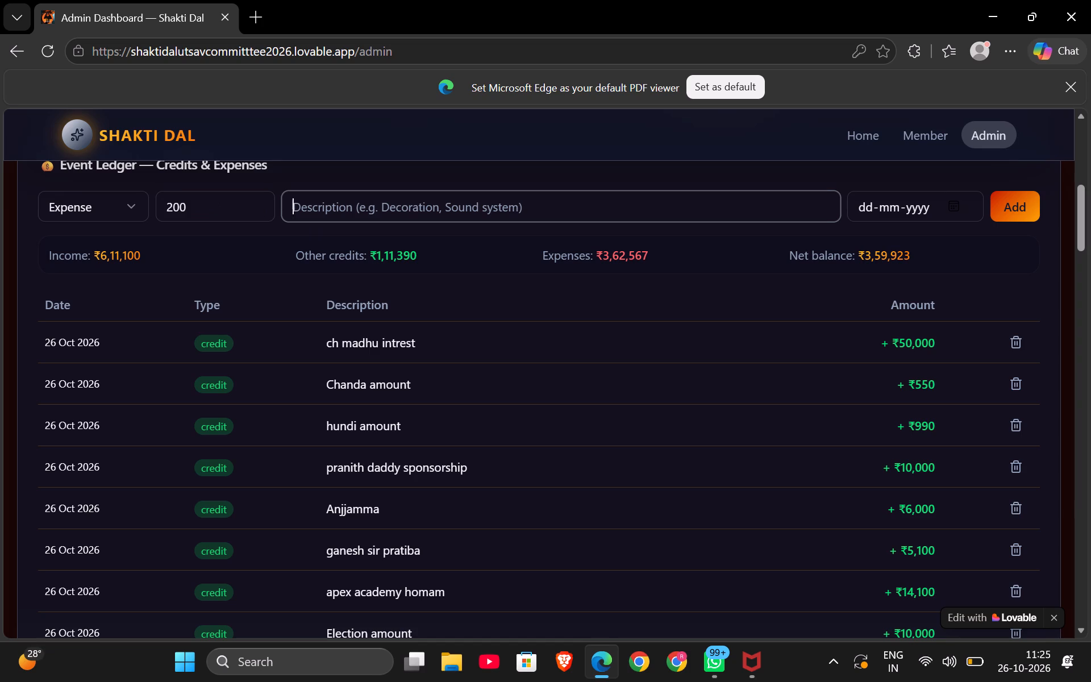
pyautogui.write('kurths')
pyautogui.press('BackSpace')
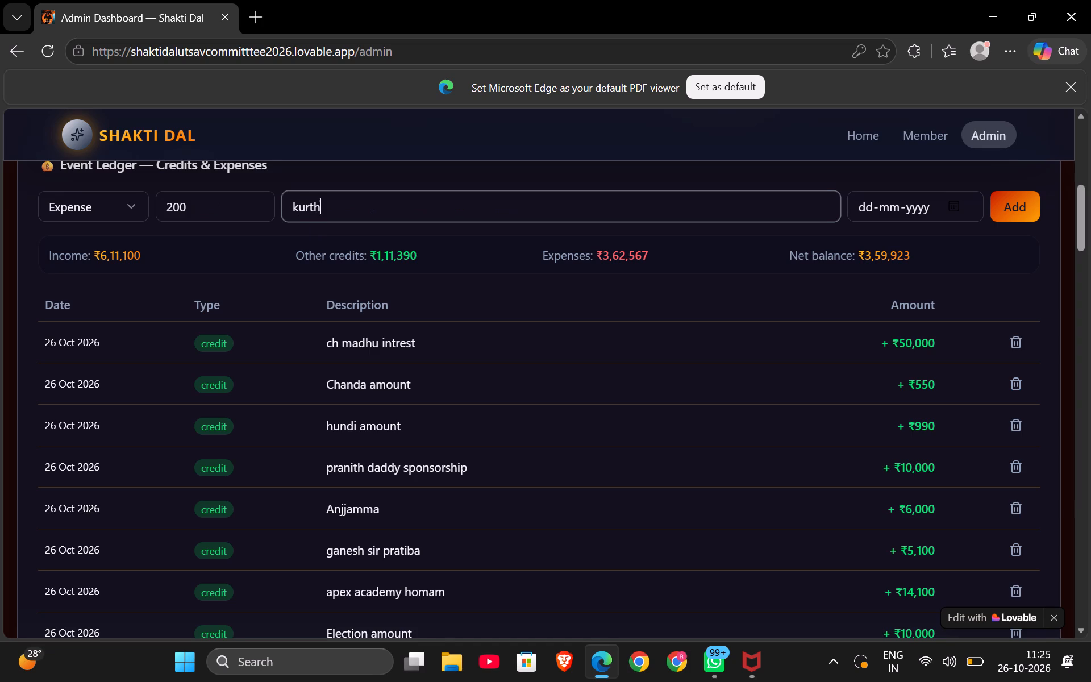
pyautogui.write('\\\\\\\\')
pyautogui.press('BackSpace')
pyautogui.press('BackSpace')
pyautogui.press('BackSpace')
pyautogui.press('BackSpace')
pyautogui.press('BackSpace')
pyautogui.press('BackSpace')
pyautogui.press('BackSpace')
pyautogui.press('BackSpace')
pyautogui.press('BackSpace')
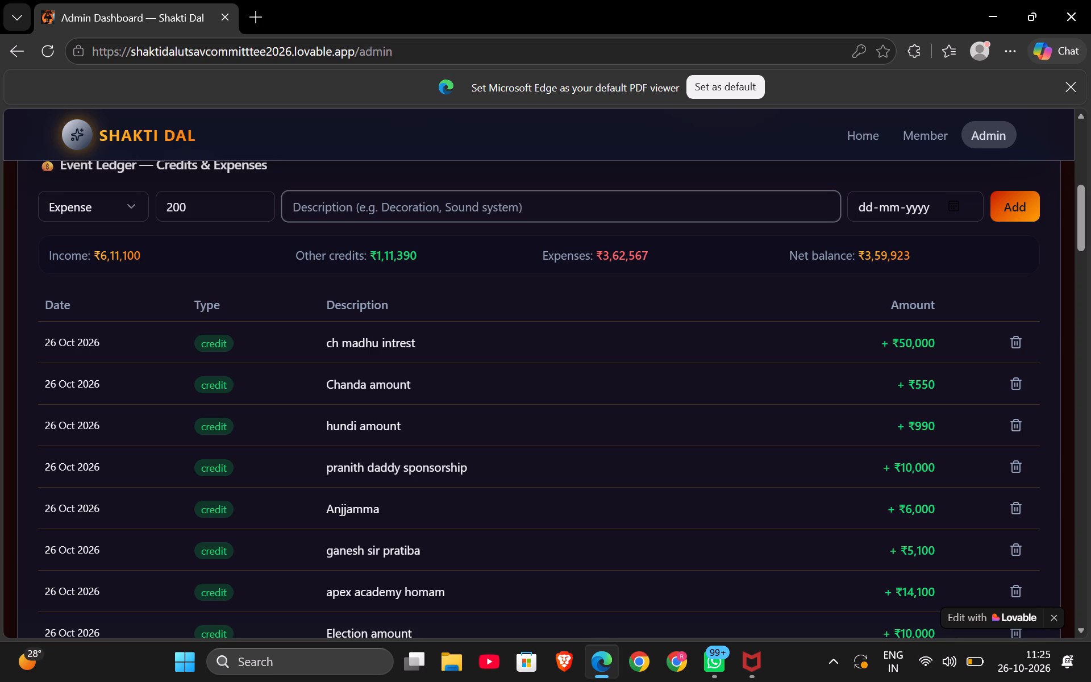
# Describe the expense as "pagidi petrol", date it 01-09-2026 and add it to the ledger.
pyautogui.write('pa')
pyautogui.write('gidi')
pyautogui.press('space')
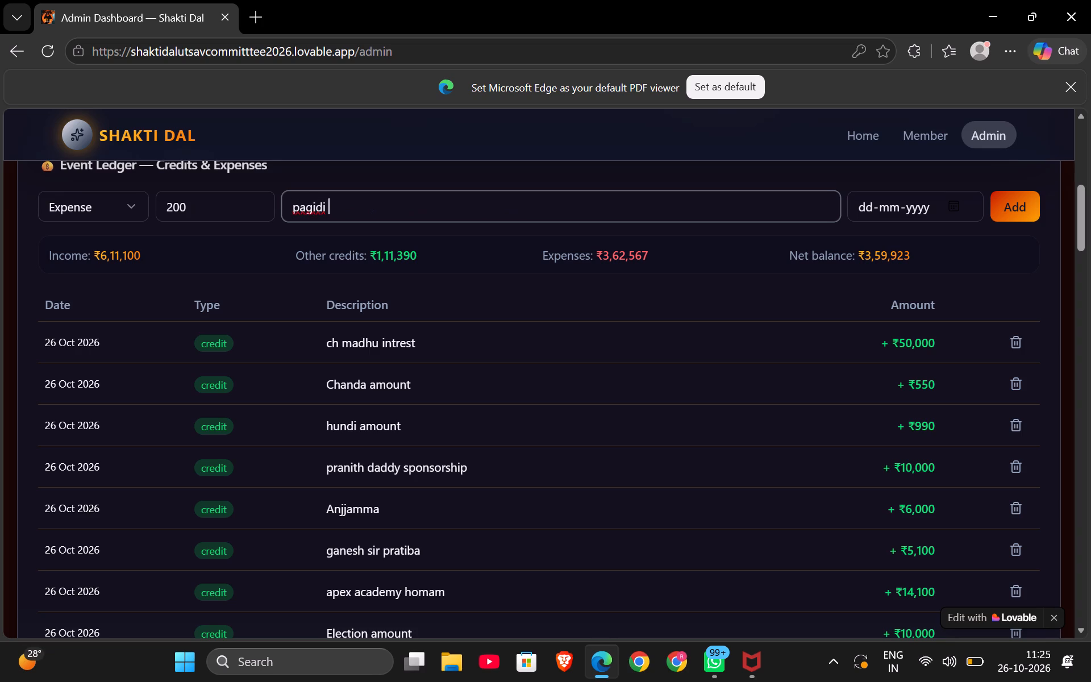
pyautogui.write('petrol')
pyautogui.click(888, 201)
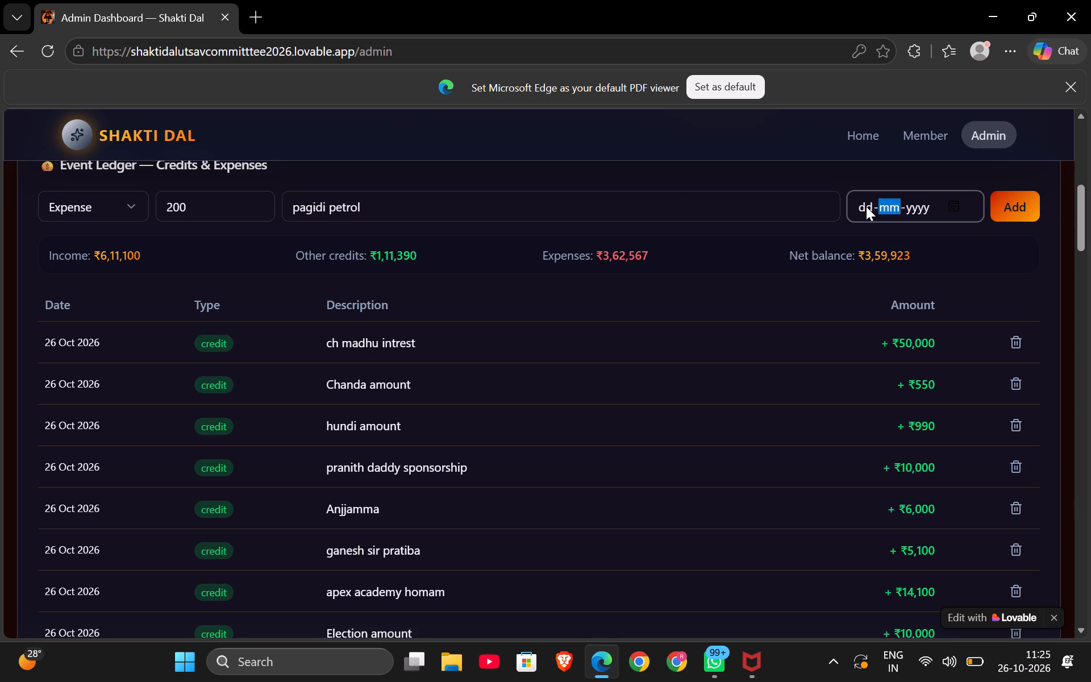
pyautogui.click(866, 206)
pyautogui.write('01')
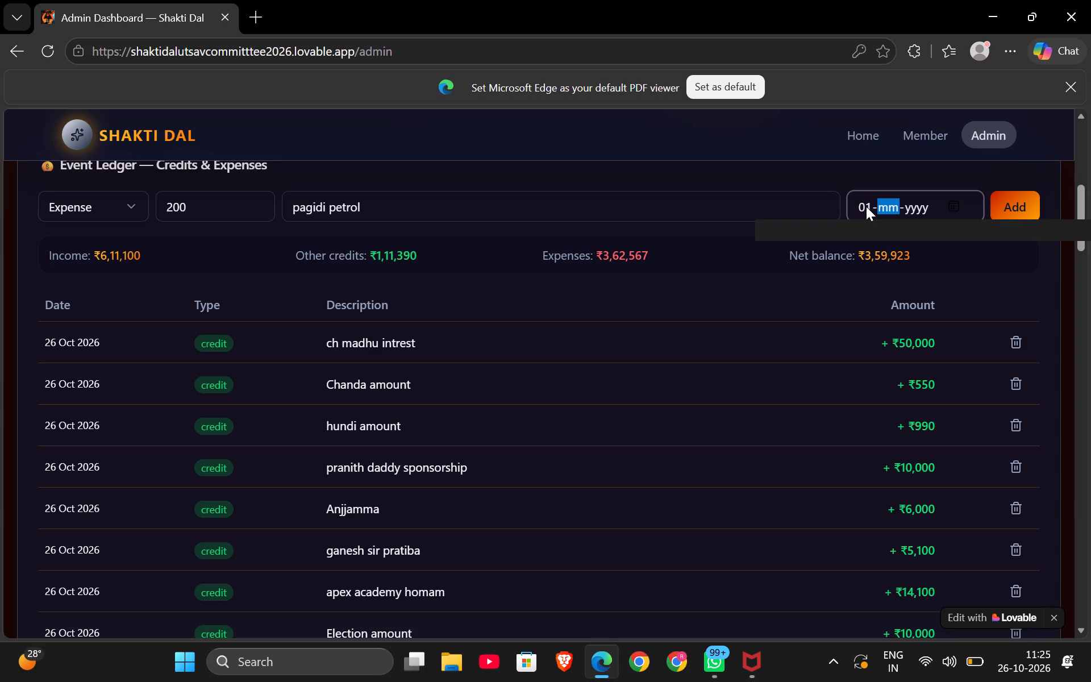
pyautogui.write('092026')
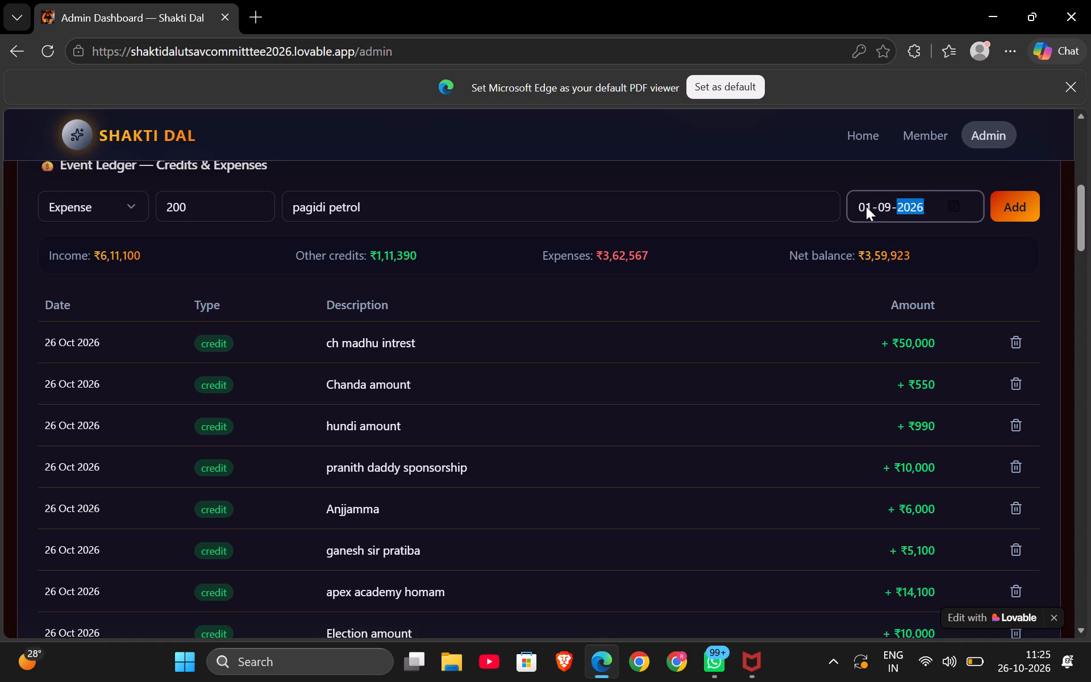
pyautogui.click(1023, 201)
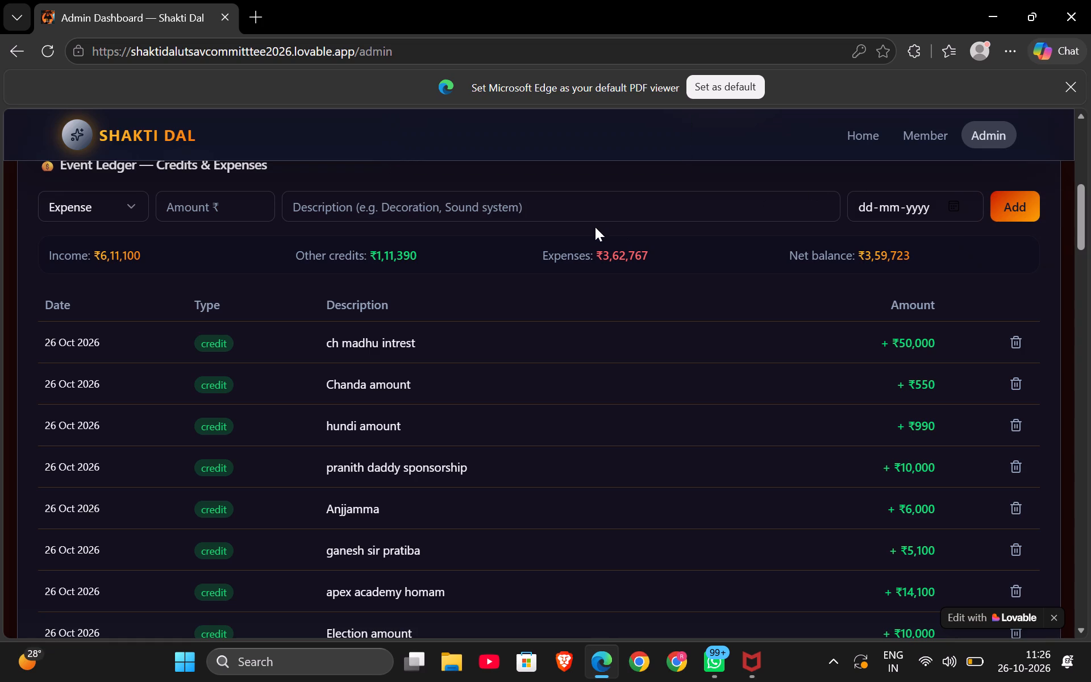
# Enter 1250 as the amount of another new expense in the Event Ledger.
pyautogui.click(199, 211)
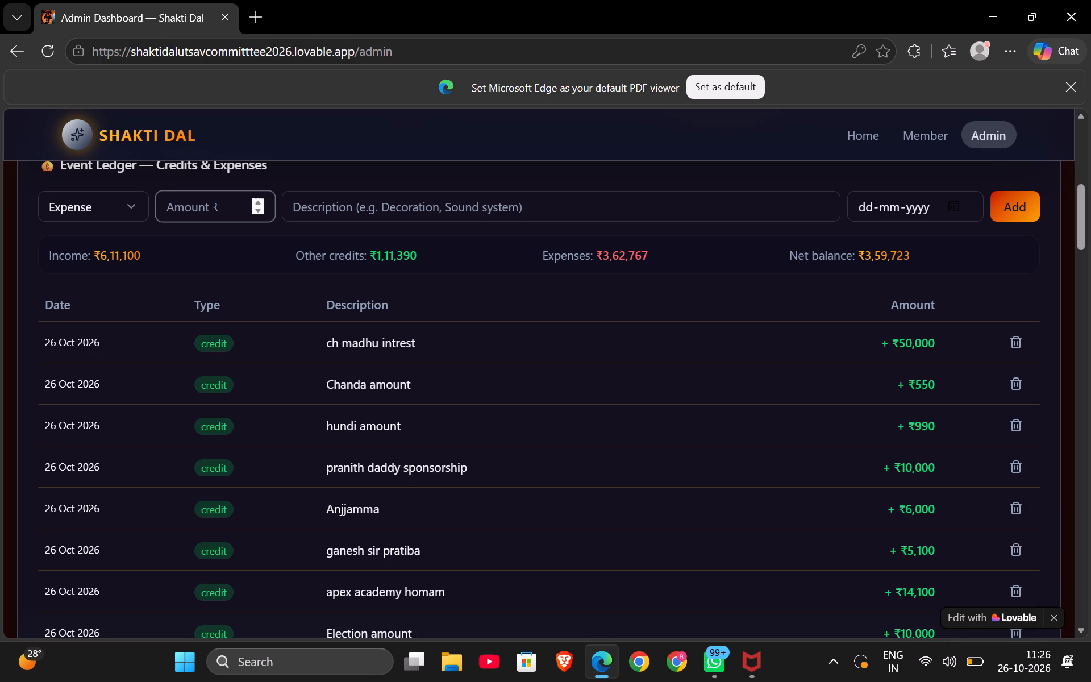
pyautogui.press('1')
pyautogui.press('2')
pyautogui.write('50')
# Describe the new expense as "crackers 25 shot and gun shot".
pyautogui.click(345, 204)
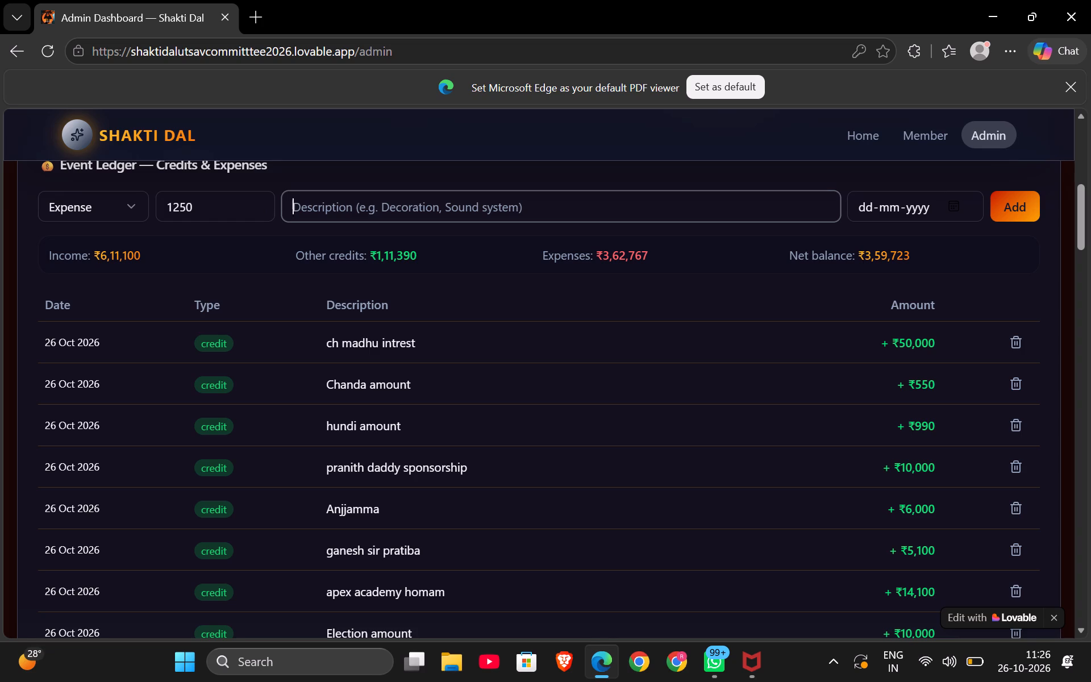
pyautogui.write('cra')
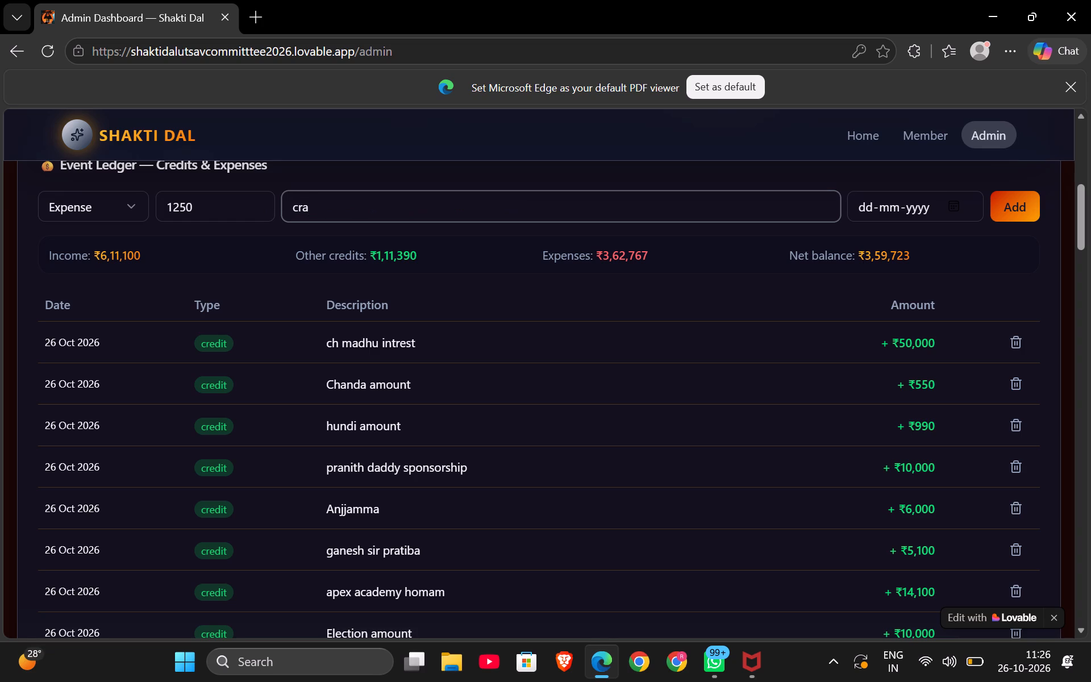
pyautogui.write('cker')
pyautogui.write('s')
pyautogui.press('space')
pyautogui.press('2')
pyautogui.press('5')
pyautogui.press('space')
pyautogui.write('shot')
pyautogui.press('space')
pyautogui.write('and')
pyautogui.press('space')
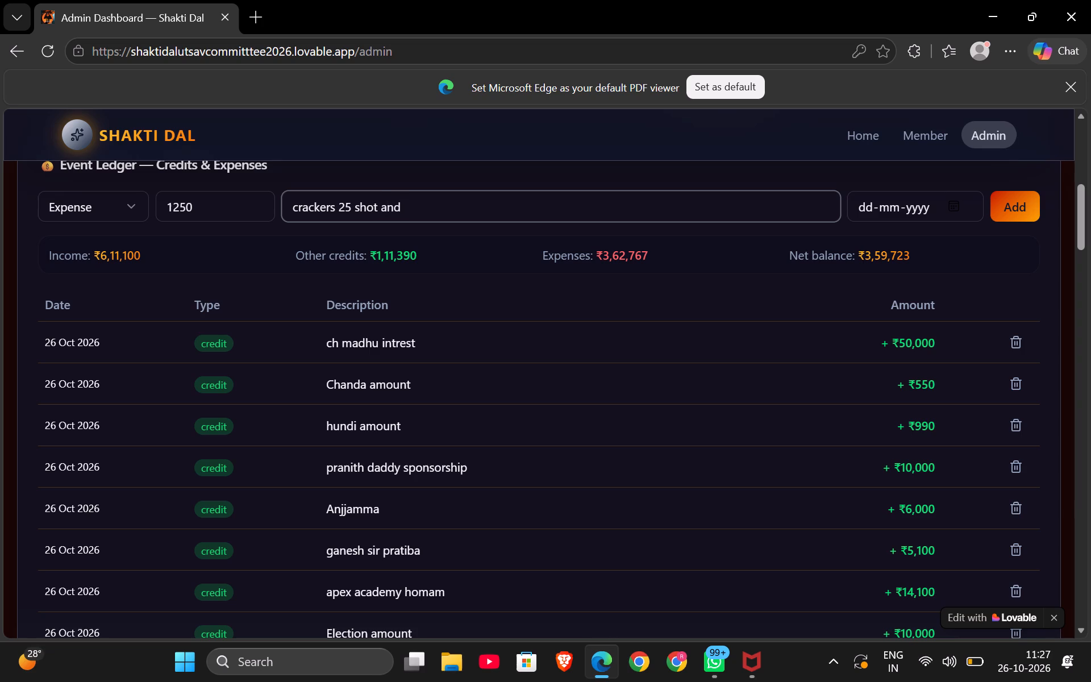
pyautogui.write('gun shot')
# Set the crackers expense amount to 2450 and add it to the ledger with the date left blank.
pyautogui.click(205, 207)
pyautogui.press('BackSpace')
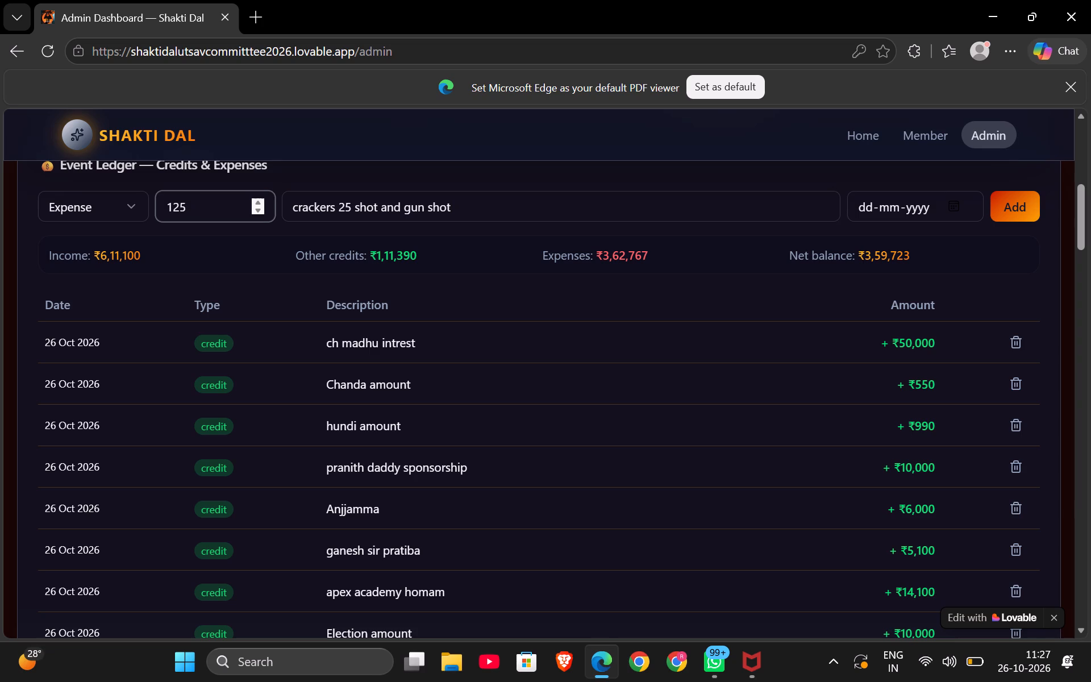
pyautogui.press('BackSpace')
pyautogui.press('BackSpace')
pyautogui.press('BackSpace')
pyautogui.write('2450')
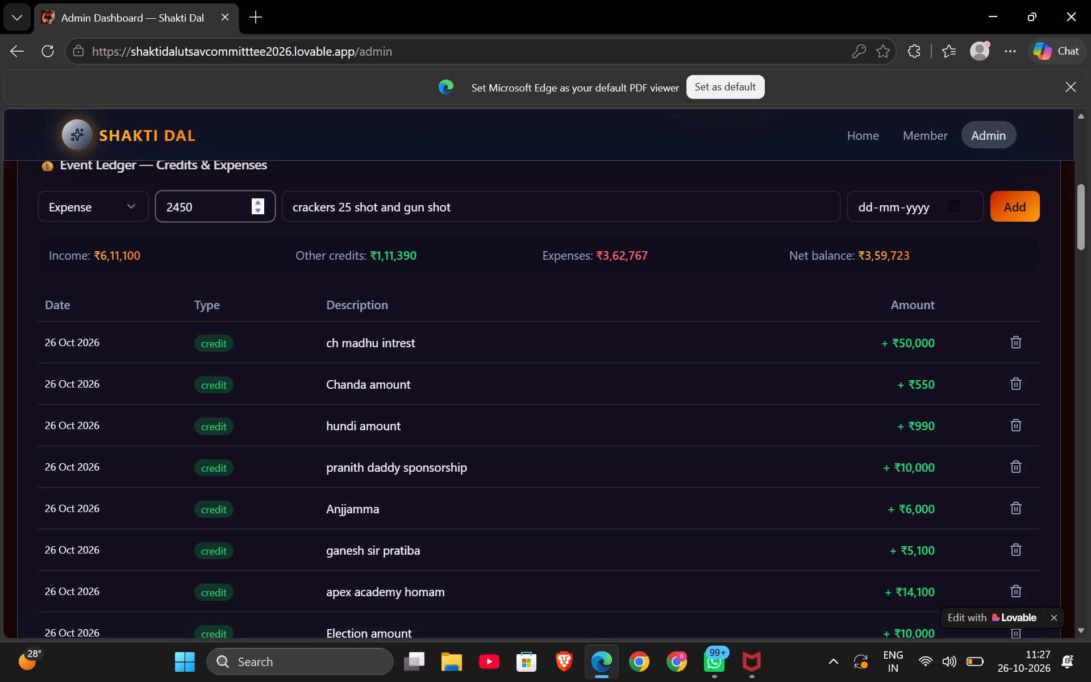
pyautogui.click(1013, 201)
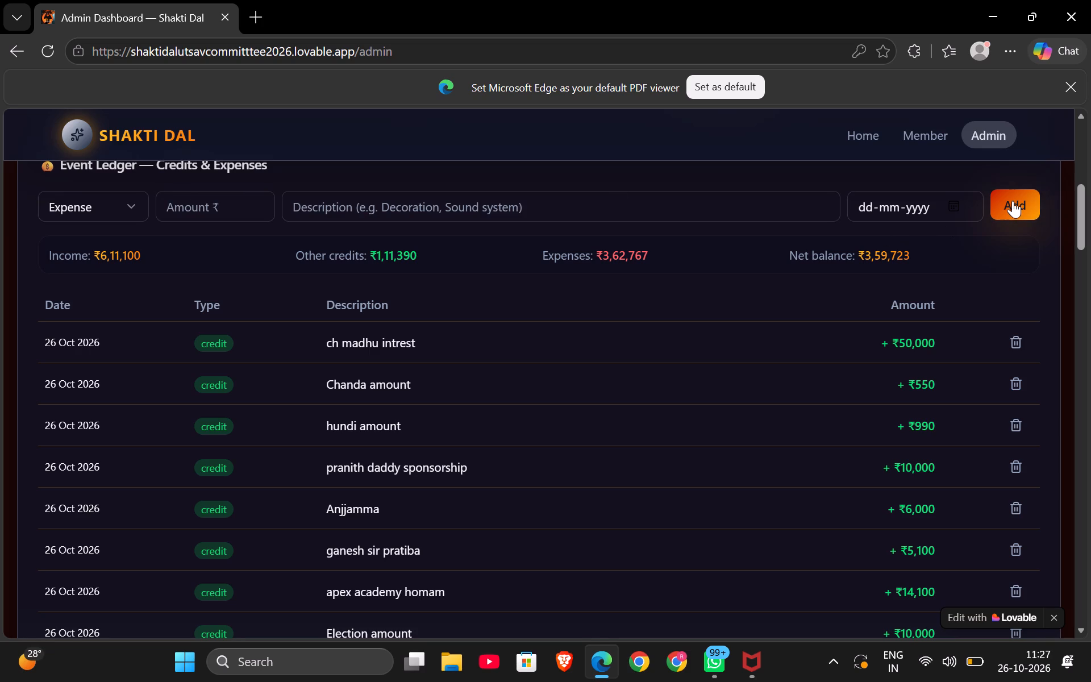
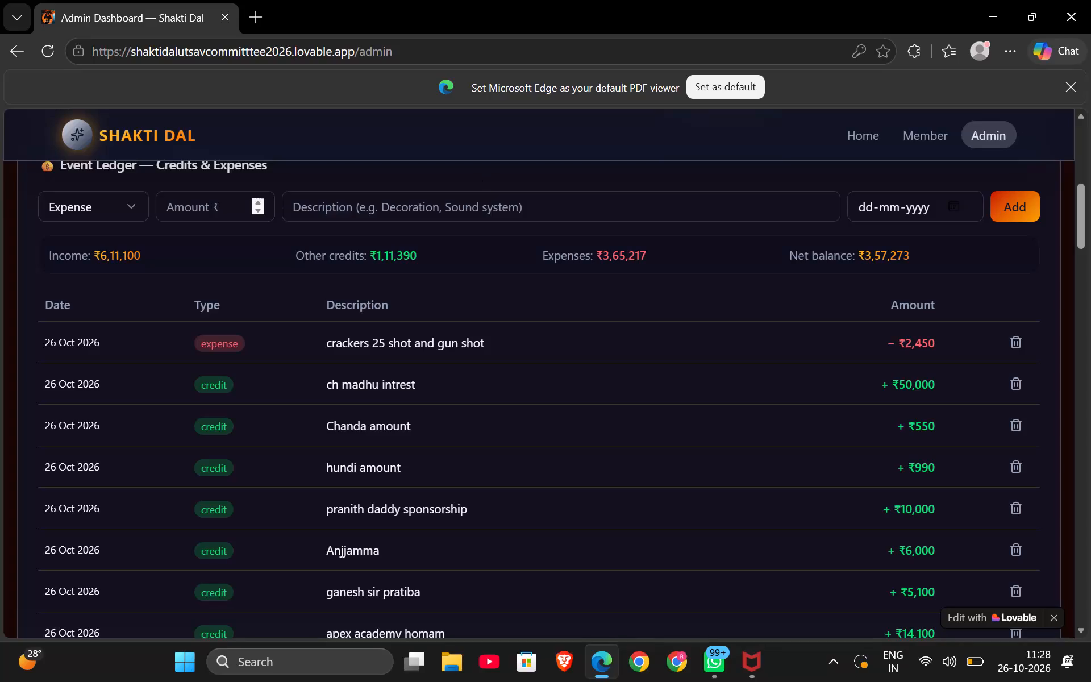
# Add a 120 expense described as "bharath anna food" to the Event Ledger, leaving the date blank.
pyautogui.click(203, 213)
pyautogui.write('120')
pyautogui.click(354, 207)
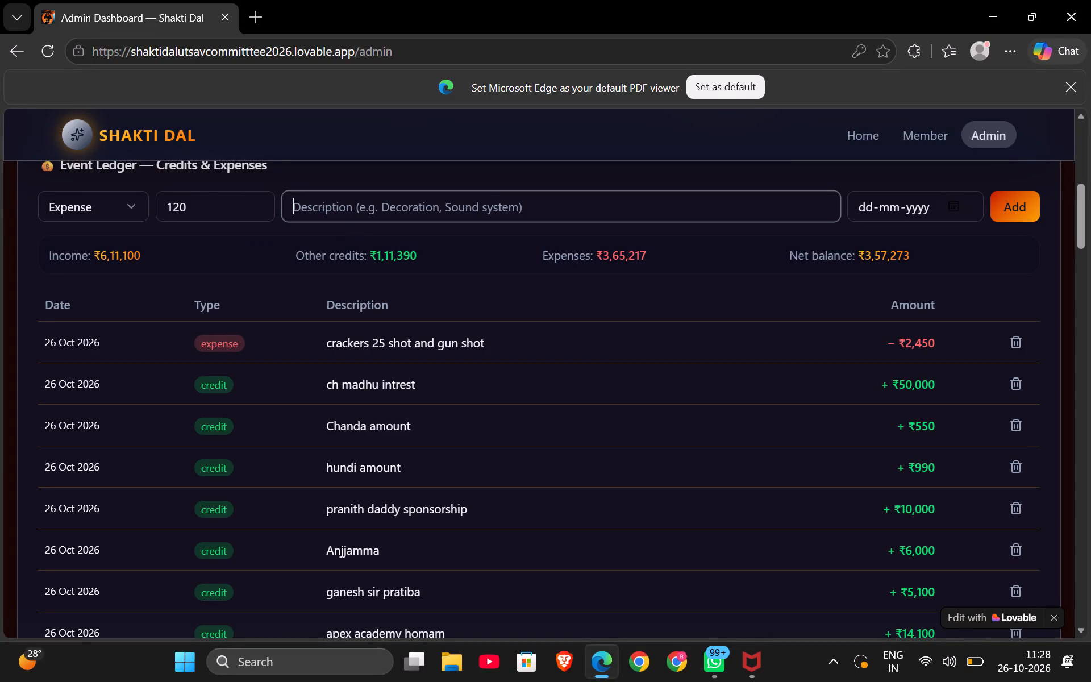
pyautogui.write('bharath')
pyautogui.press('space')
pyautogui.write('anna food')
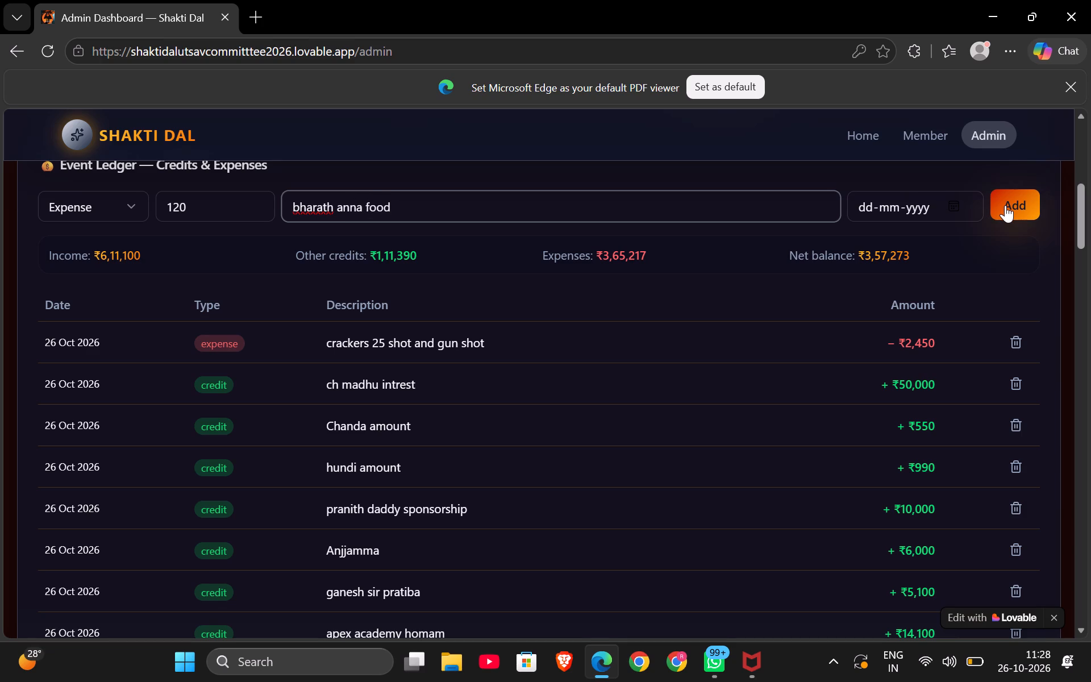
pyautogui.click(1005, 205)
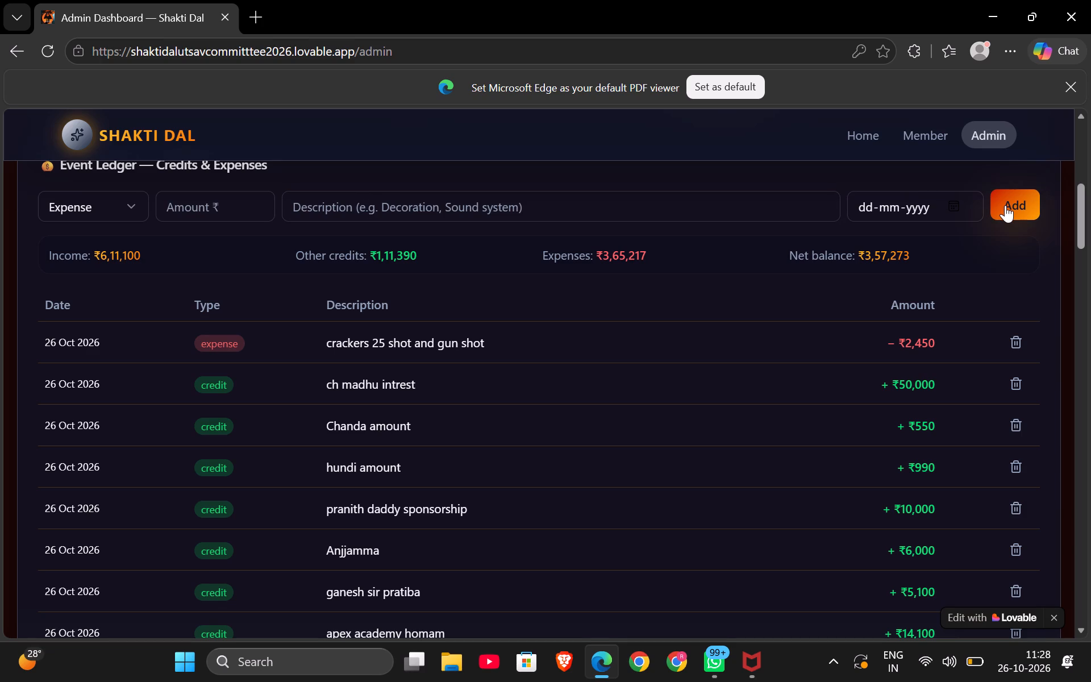
# Add a 1500 expense described as "single shot 3" to the Event Ledger, leaving the date blank.
pyautogui.scroll(-1, 1005, 205)
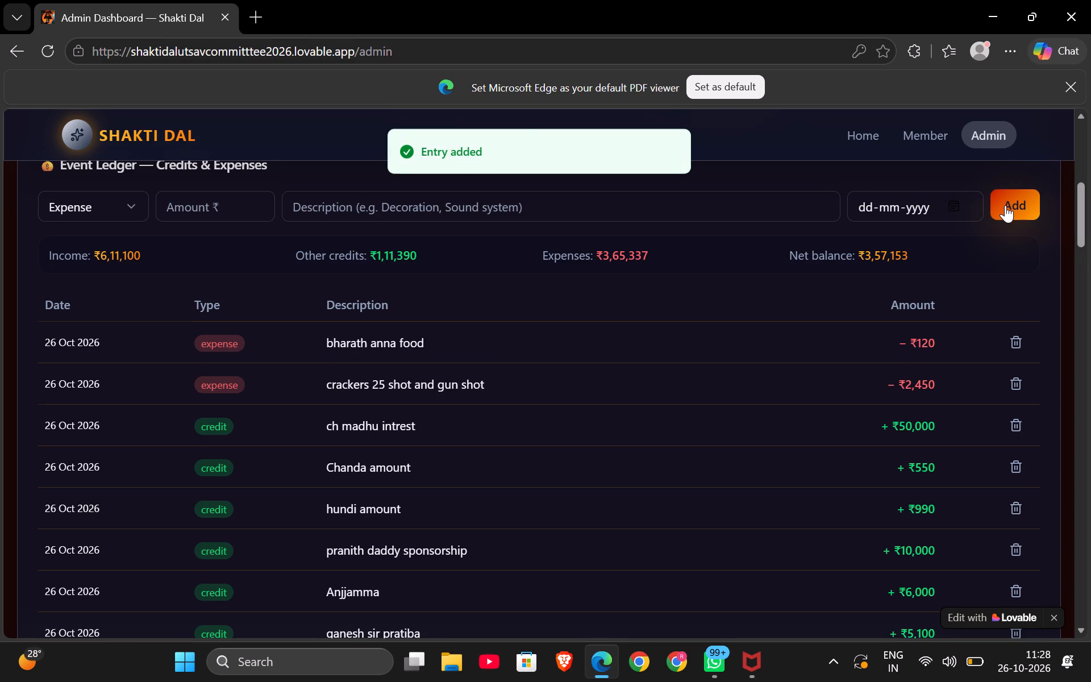
pyautogui.scroll(-5, 1005, 205)
pyautogui.scroll(5, 1005, 205)
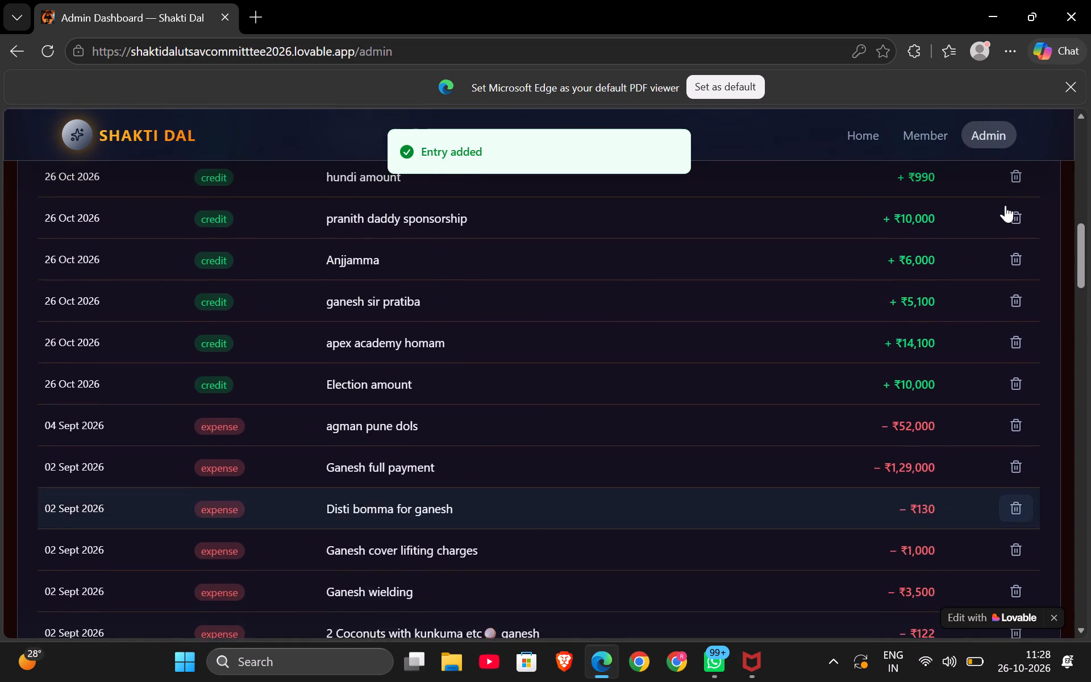
pyautogui.scroll(3, 1005, 205)
pyautogui.scroll(-2, 1005, 205)
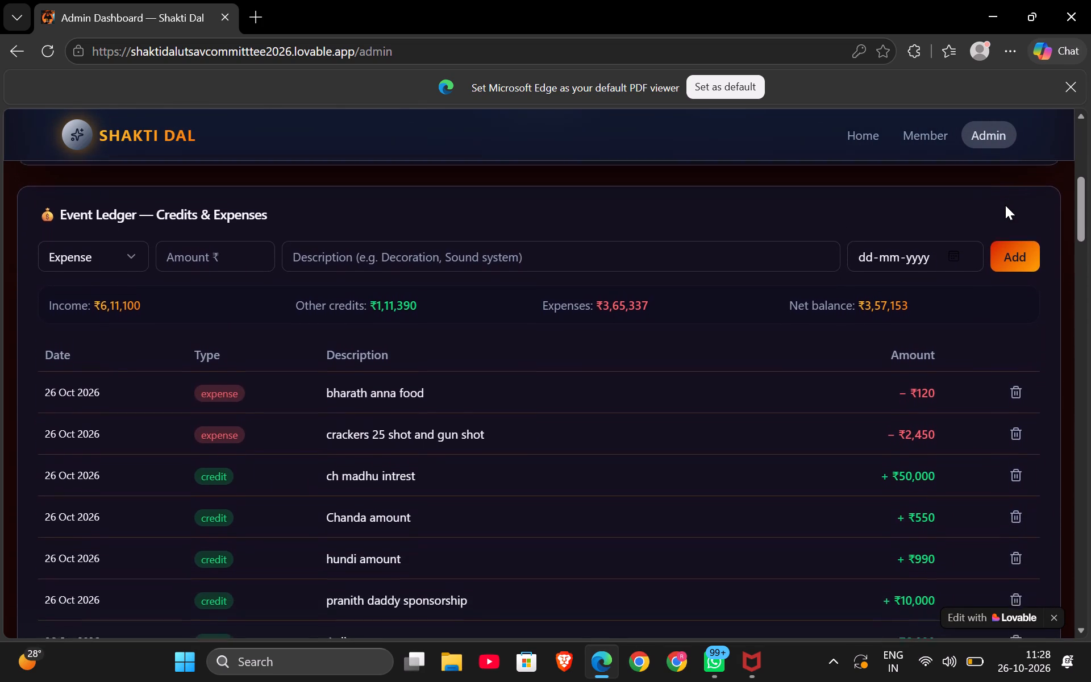
pyautogui.scroll(-2, 1005, 205)
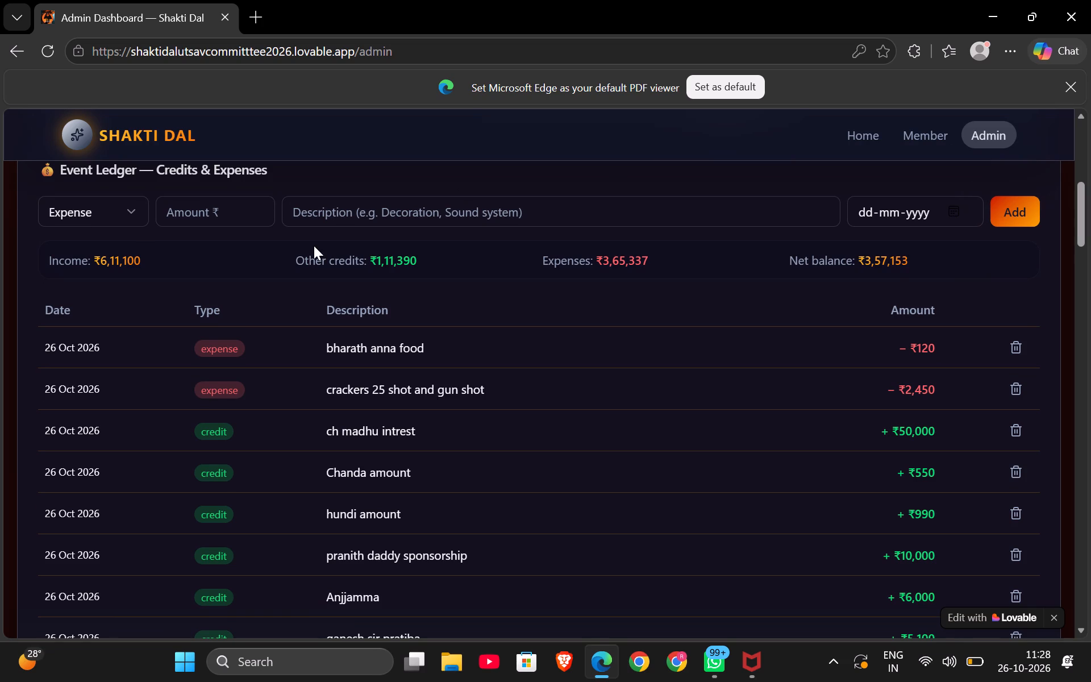
pyautogui.click(211, 210)
pyautogui.write('1500')
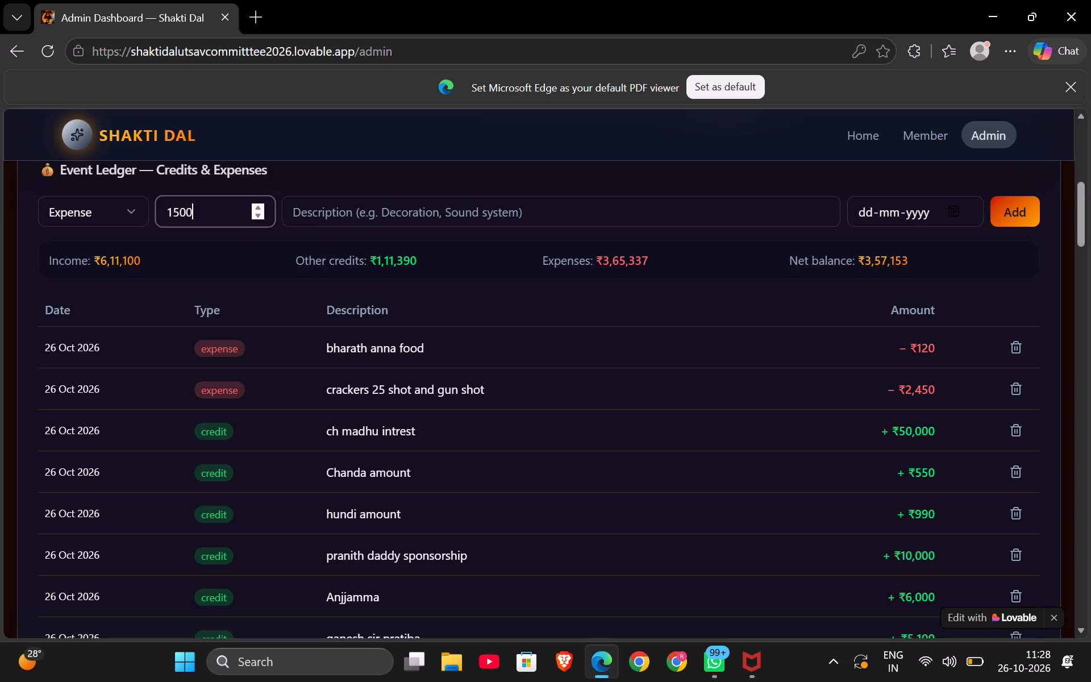
pyautogui.click(311, 211)
pyautogui.write('single shot')
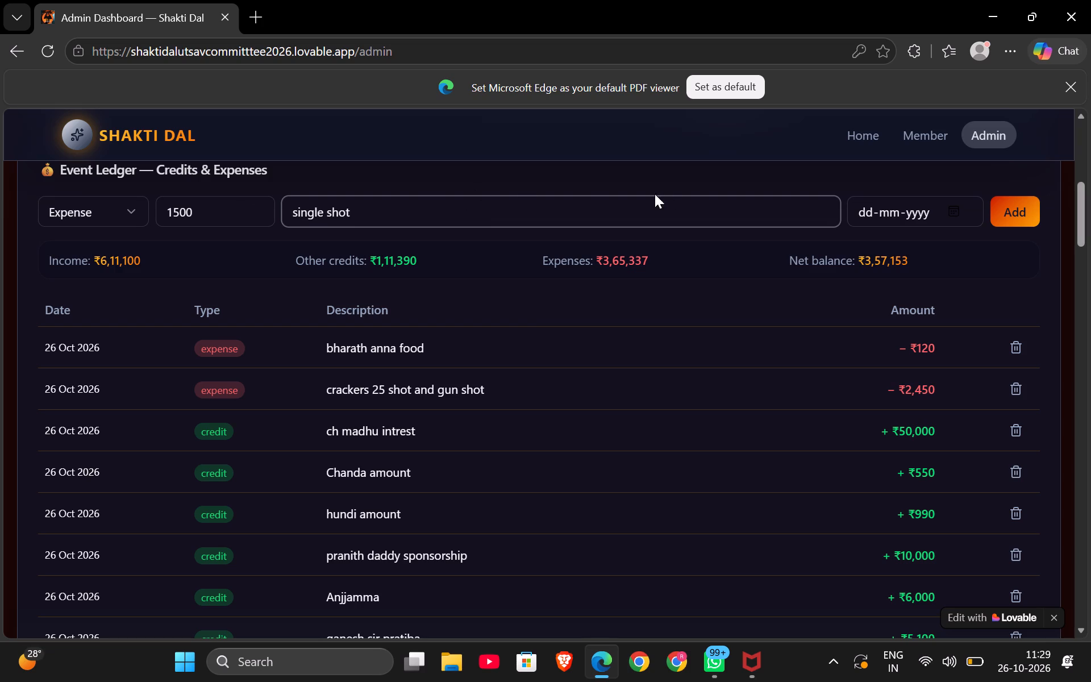
pyautogui.press('space')
pyautogui.write('3')
pyautogui.click(1016, 208)
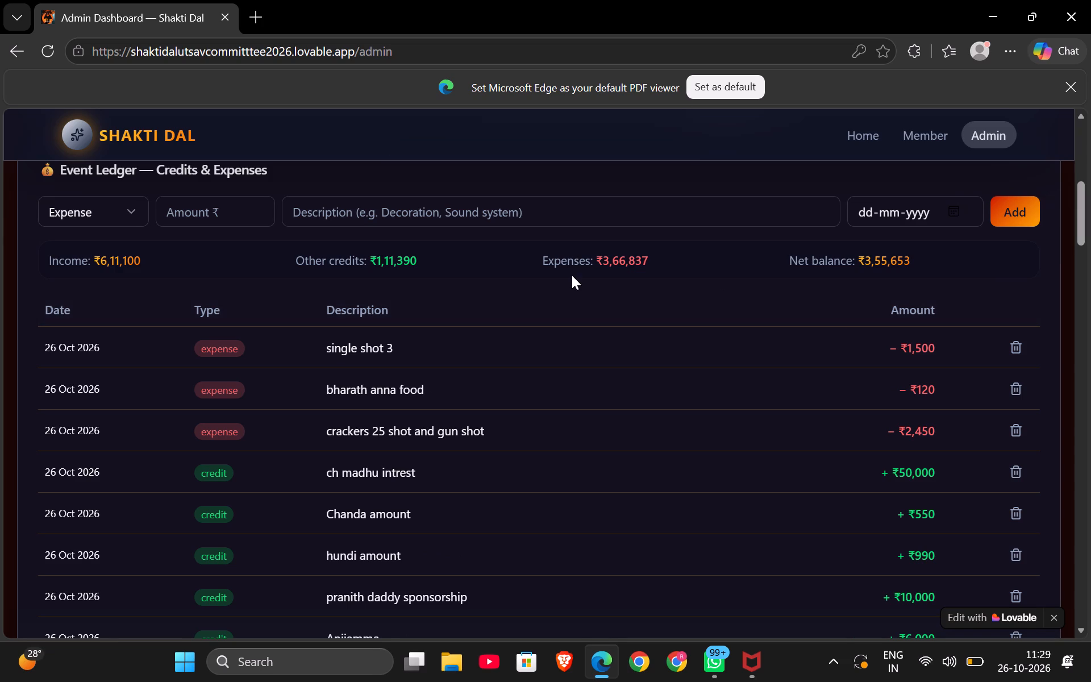
# Add a 4400 expense described as "invitation and pyros" to the Event Ledger, leaving the date blank.
pyautogui.click(195, 215)
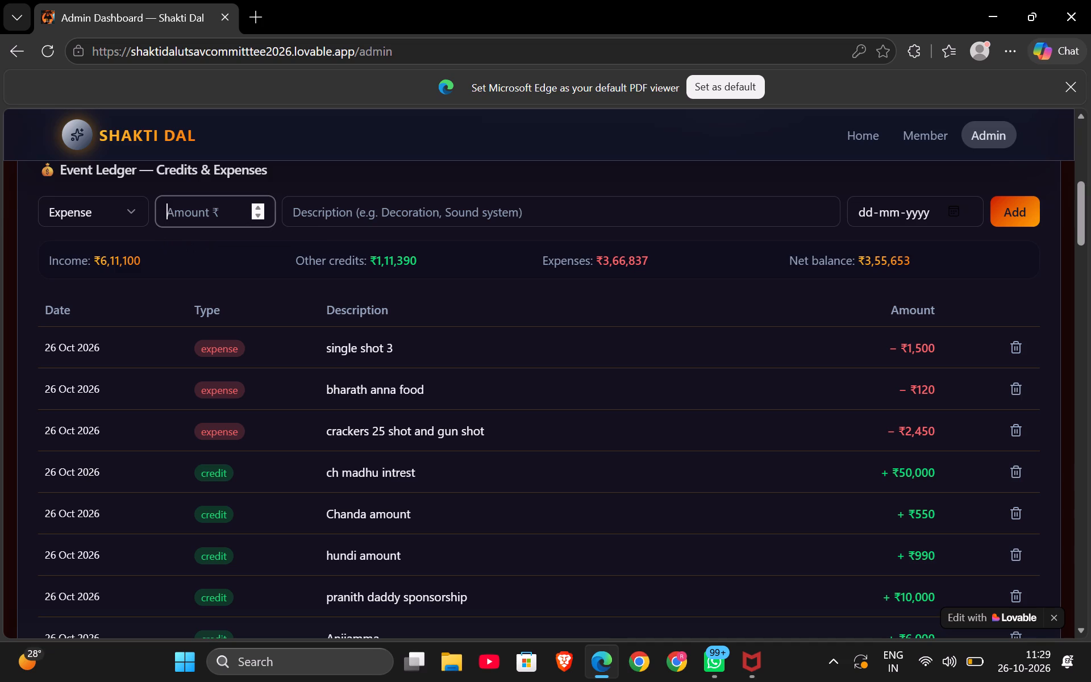
pyautogui.write('33')
pyautogui.press('BackSpace')
pyautogui.press('BackSpace')
pyautogui.write('44')
pyautogui.write('00')
pyautogui.click(345, 214)
pyautogui.write('invitation and pyro')
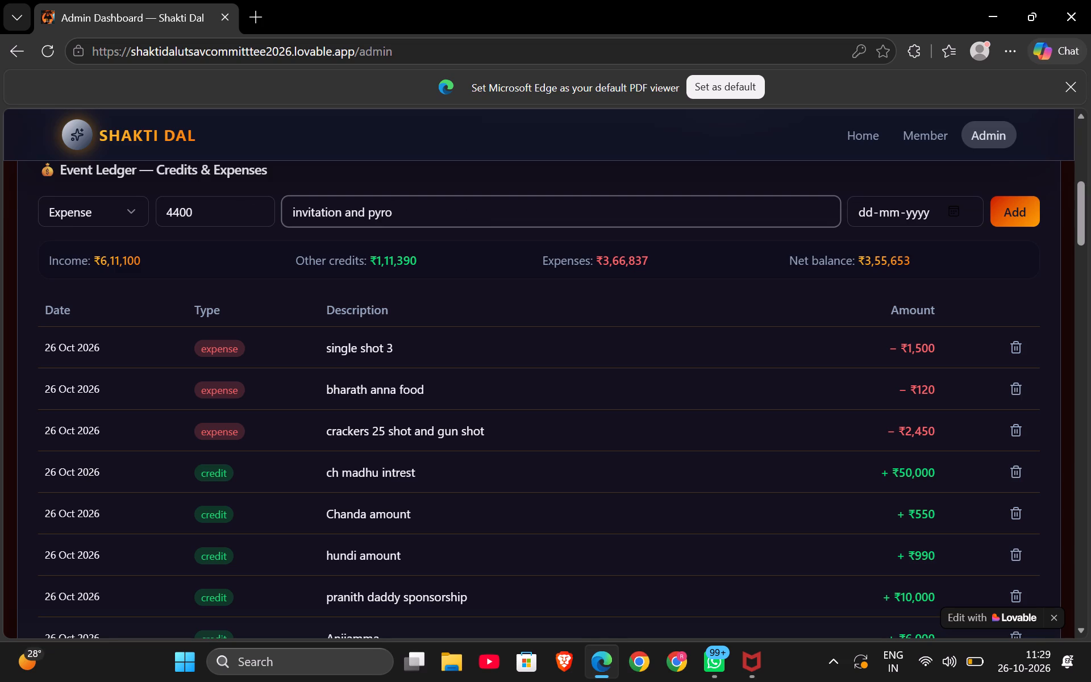
pyautogui.press('s')
pyautogui.click(1025, 207)
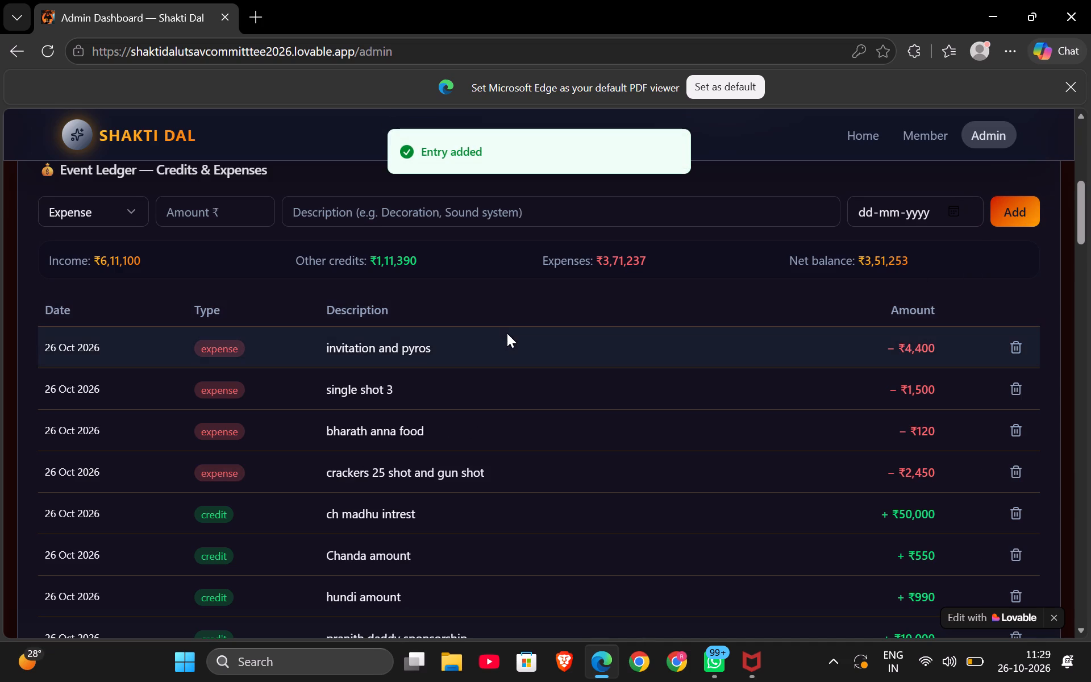
# Begin another new expense in the Event Ledger, starting with its amount.
pyautogui.click(217, 222)
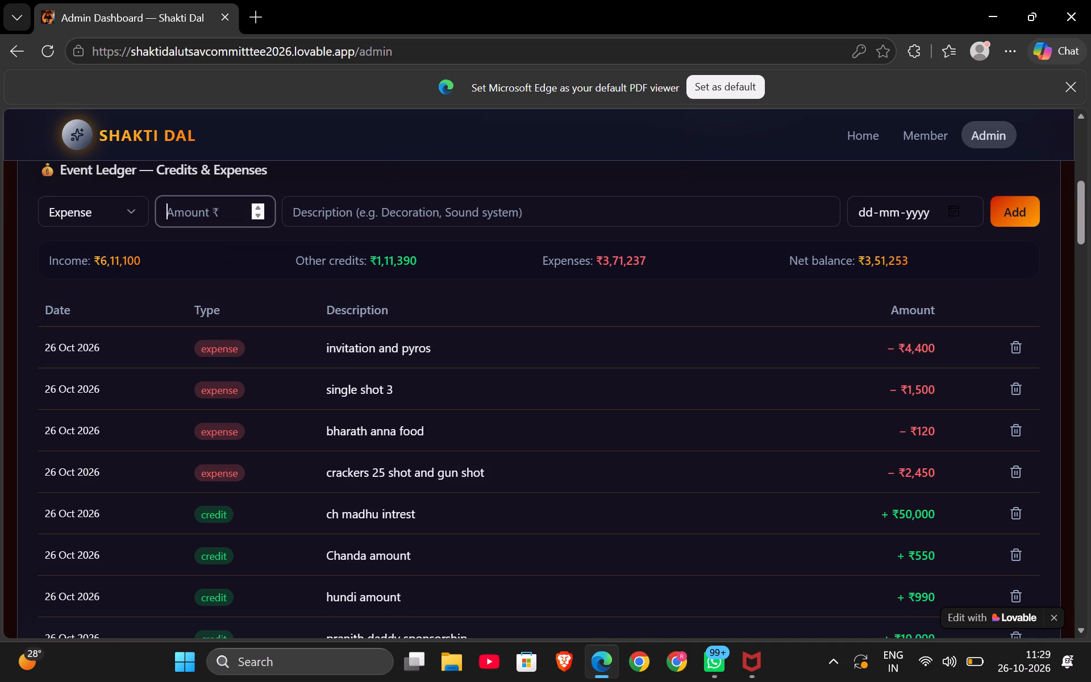
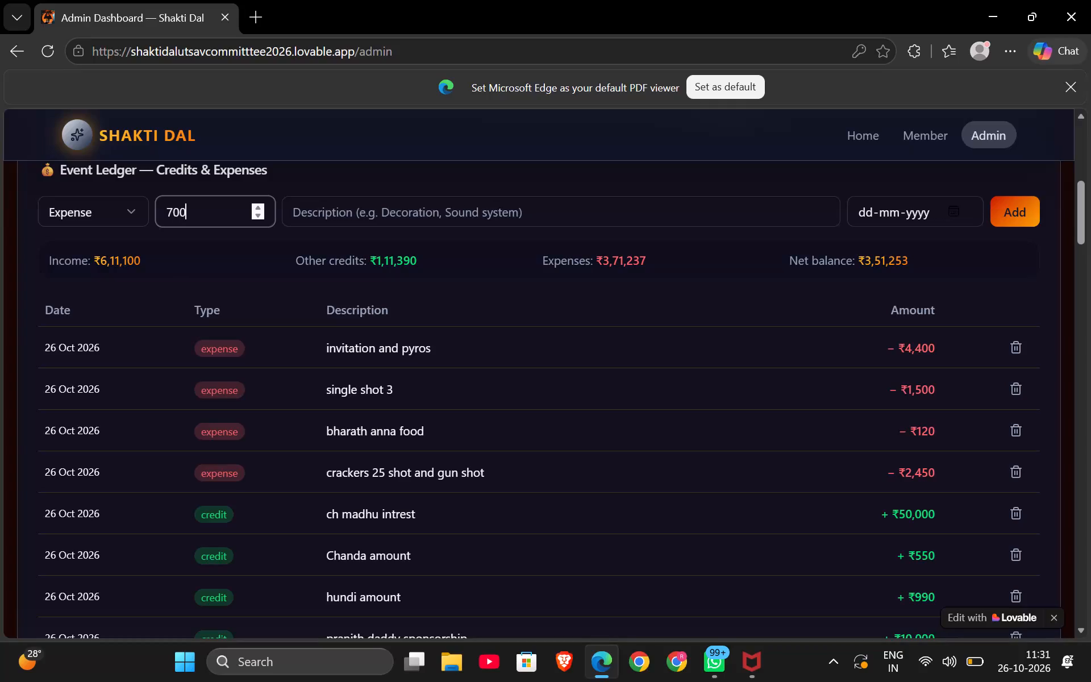
# Complete the new Event Ledger expense's amount as 7000.
pyautogui.press('0')
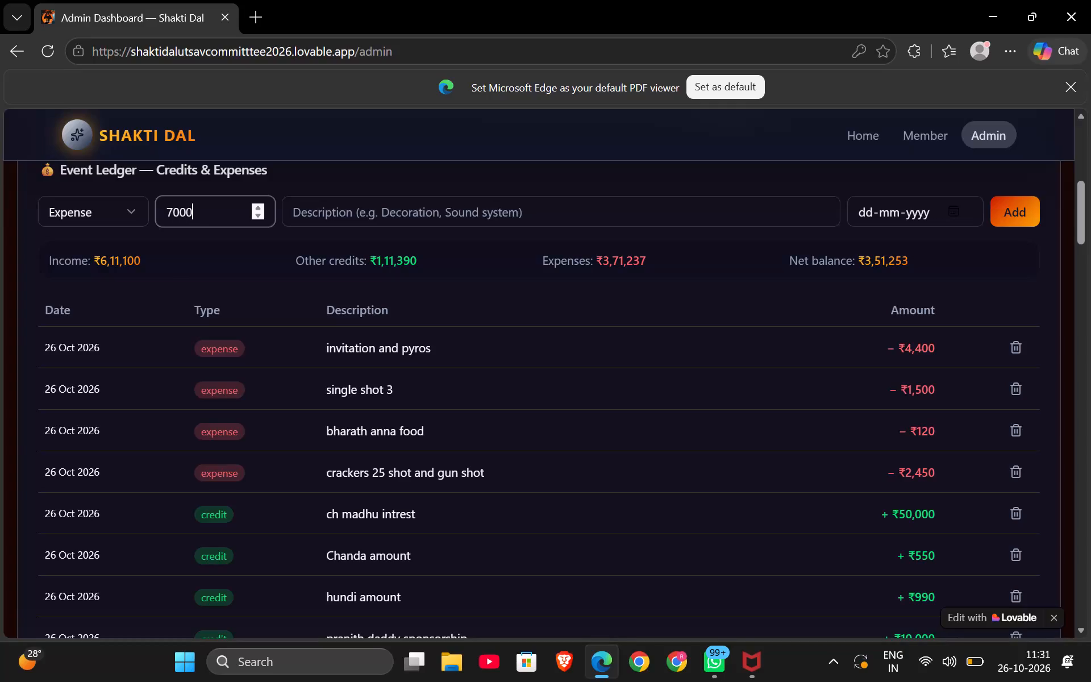
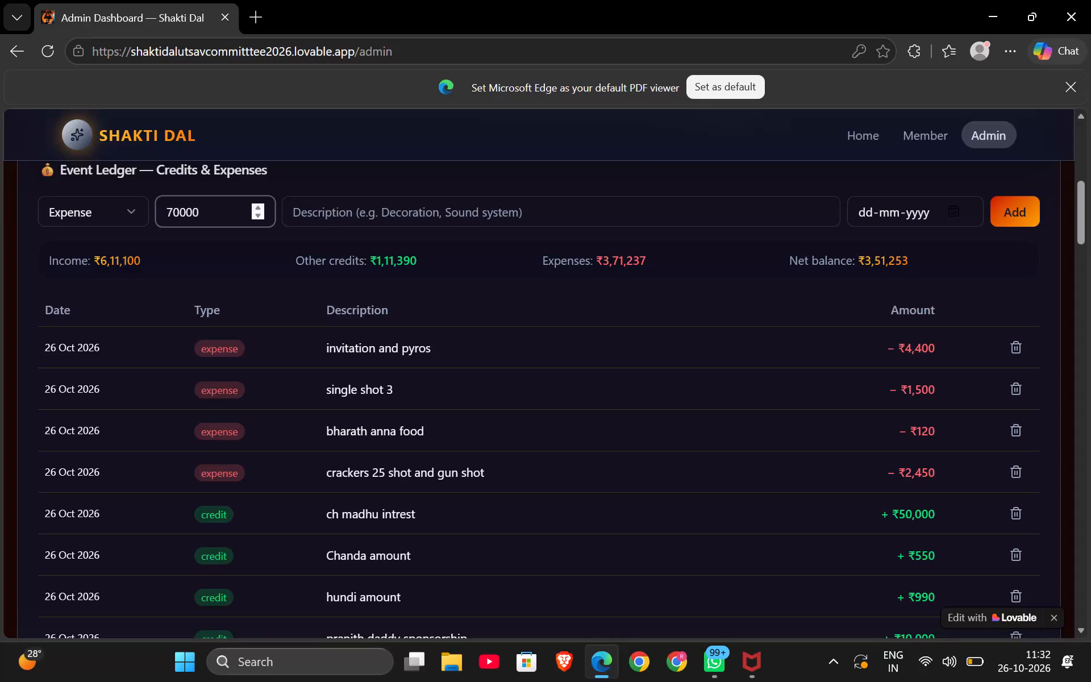
# Correct the new expense's amount to 7000, describe it as "reels drone" and add it to the Event Ledger.
pyautogui.press('BackSpace')
pyautogui.click(372, 214)
pyautogui.write('reels')
pyautogui.press('space')
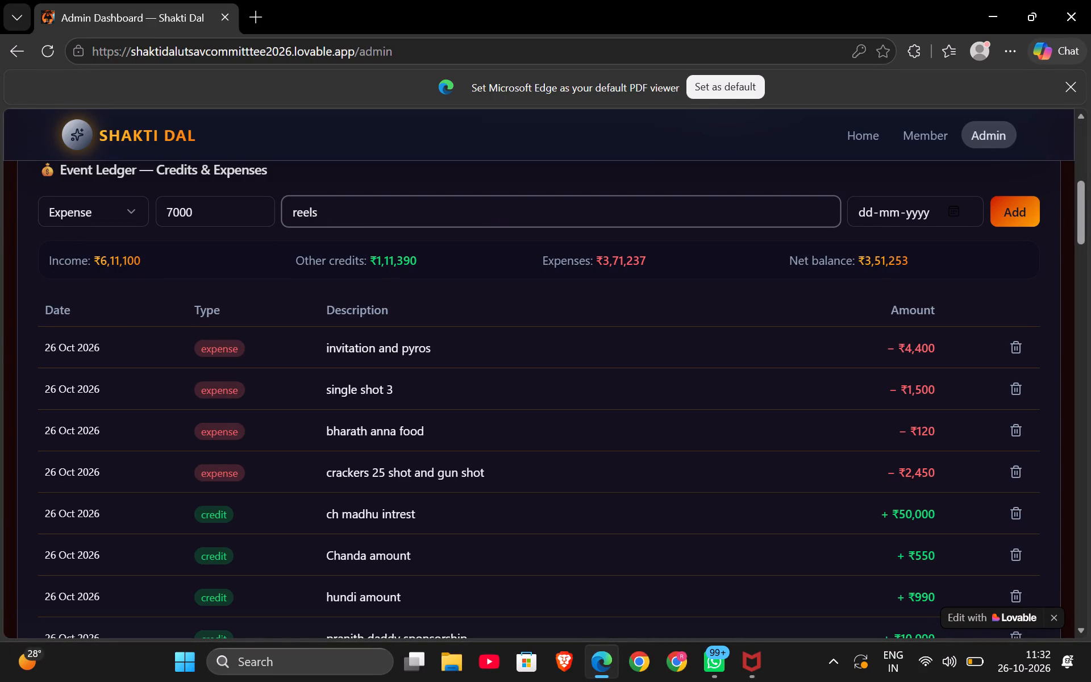
pyautogui.write('drone')
pyautogui.press('space')
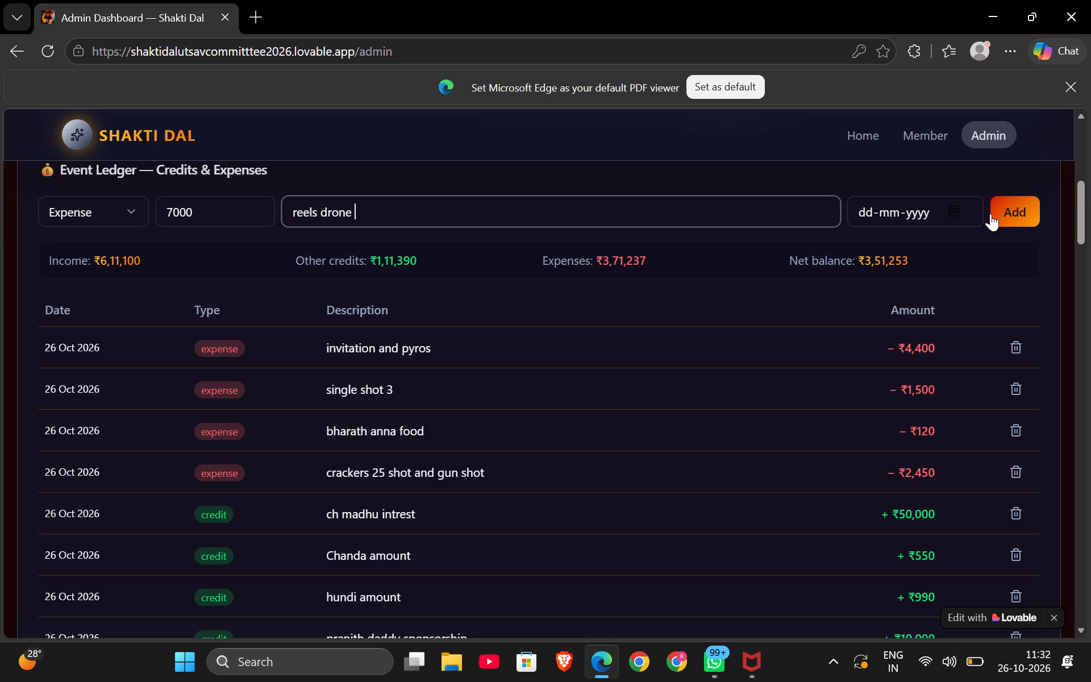
pyautogui.click(996, 213)
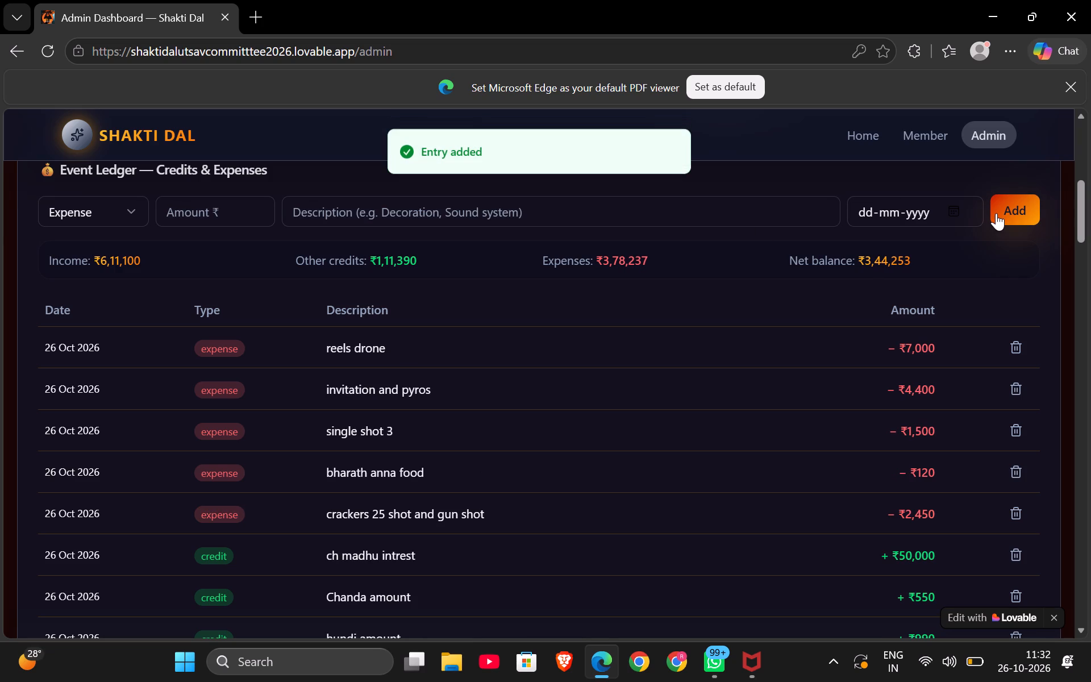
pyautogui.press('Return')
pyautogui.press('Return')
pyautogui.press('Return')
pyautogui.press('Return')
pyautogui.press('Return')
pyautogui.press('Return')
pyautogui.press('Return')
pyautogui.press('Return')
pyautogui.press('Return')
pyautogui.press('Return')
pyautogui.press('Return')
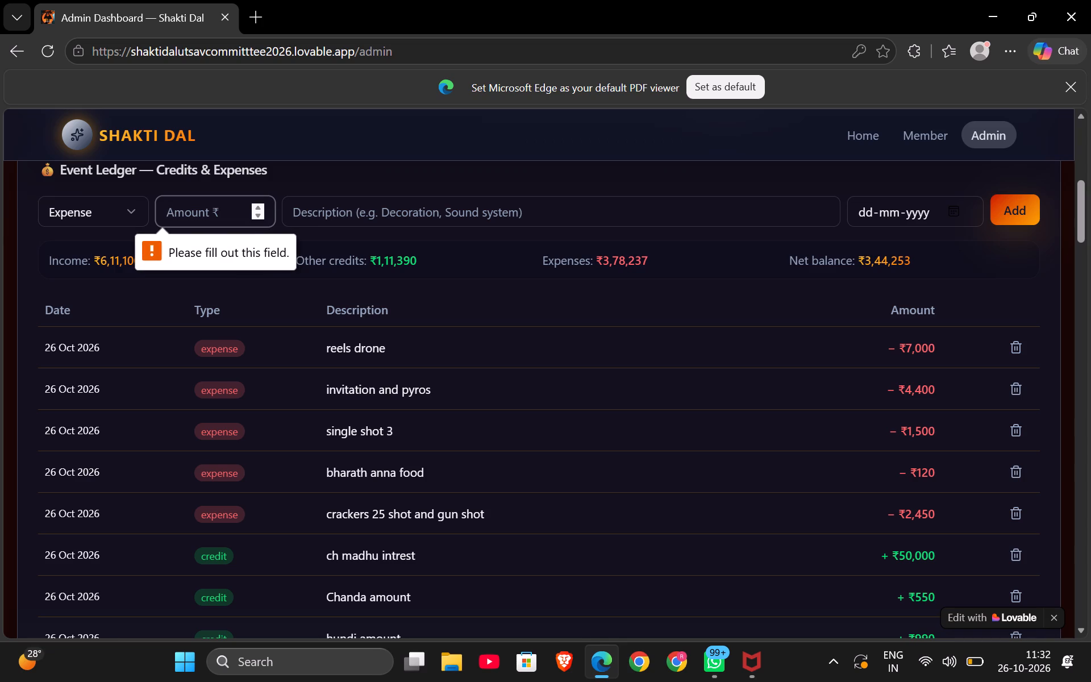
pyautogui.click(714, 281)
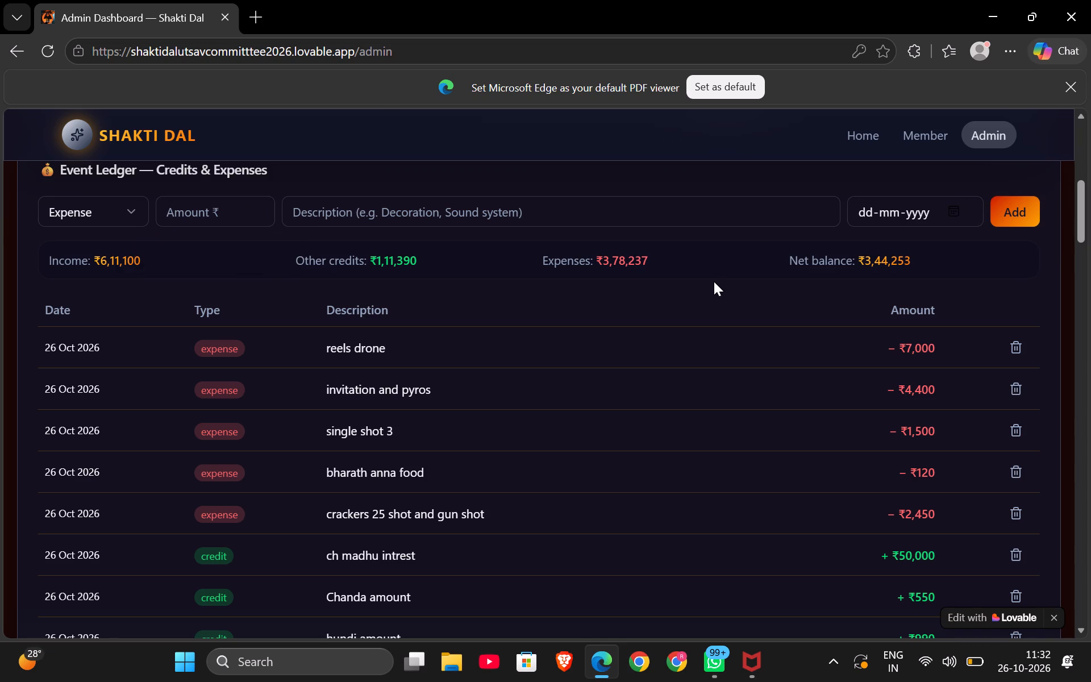
# Add an Event Ledger expense of 560 with the description "truss food".
pyautogui.click(196, 211)
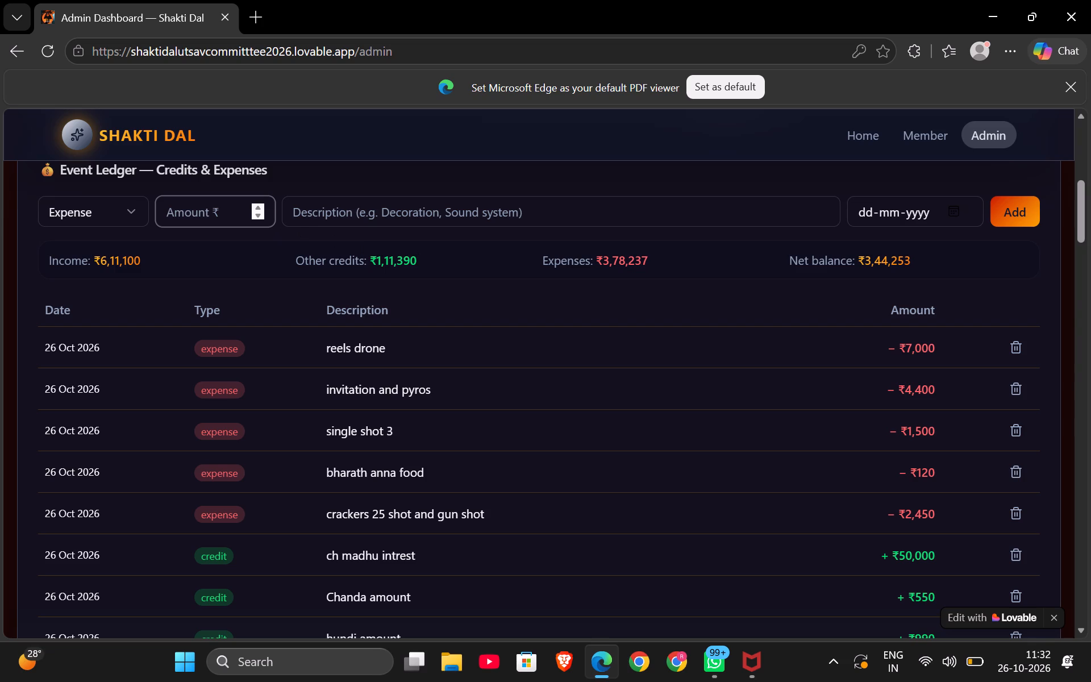
pyautogui.click(196, 211)
pyautogui.write('560')
pyautogui.click(313, 218)
pyautogui.write('tu')
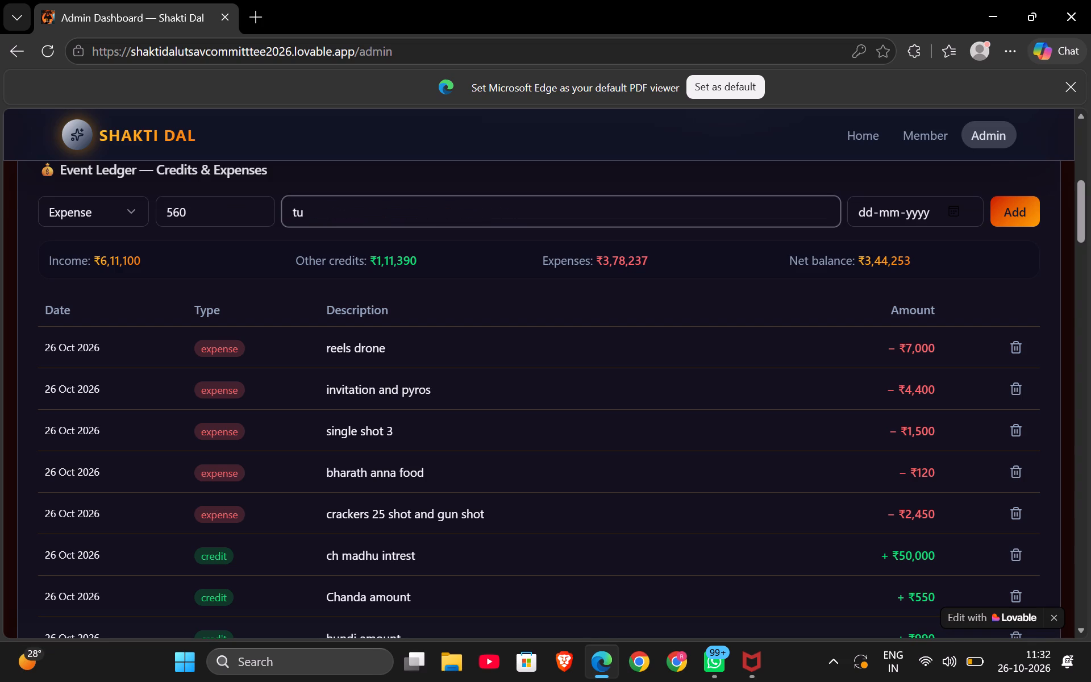
pyautogui.press('BackSpace')
pyautogui.write('russ foo')
pyautogui.press('d')
pyautogui.click(1027, 210)
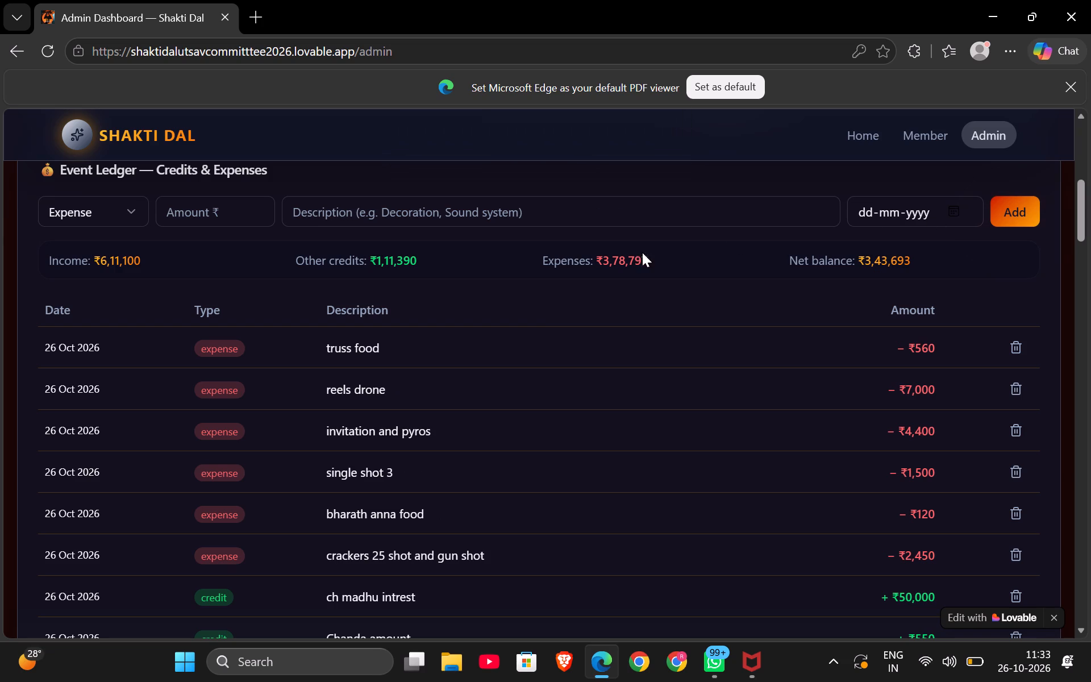
# Add an Event Ledger expense of 200 with the description "cigegartee truss".
pyautogui.click(218, 205)
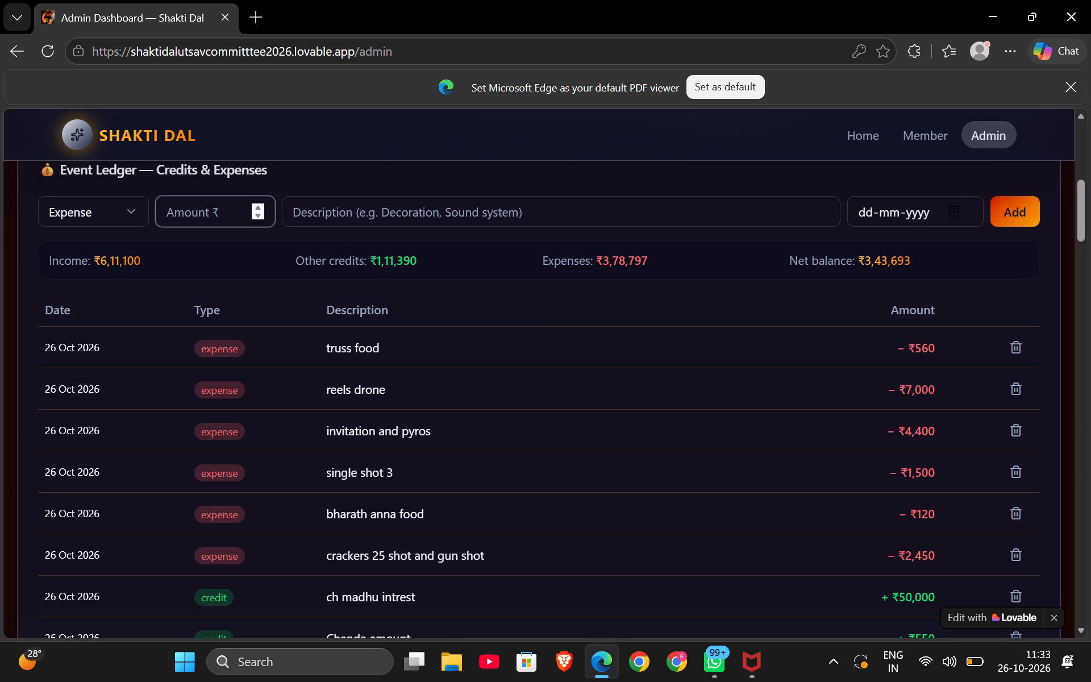
pyautogui.write('200')
pyautogui.click(298, 217)
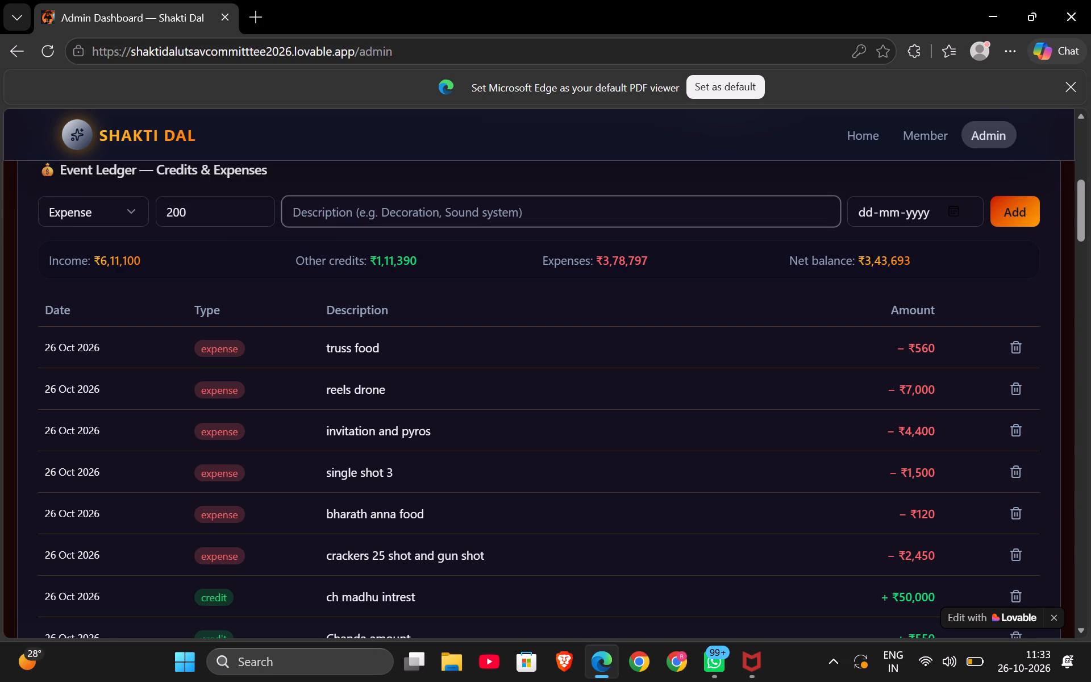
pyautogui.press('c')
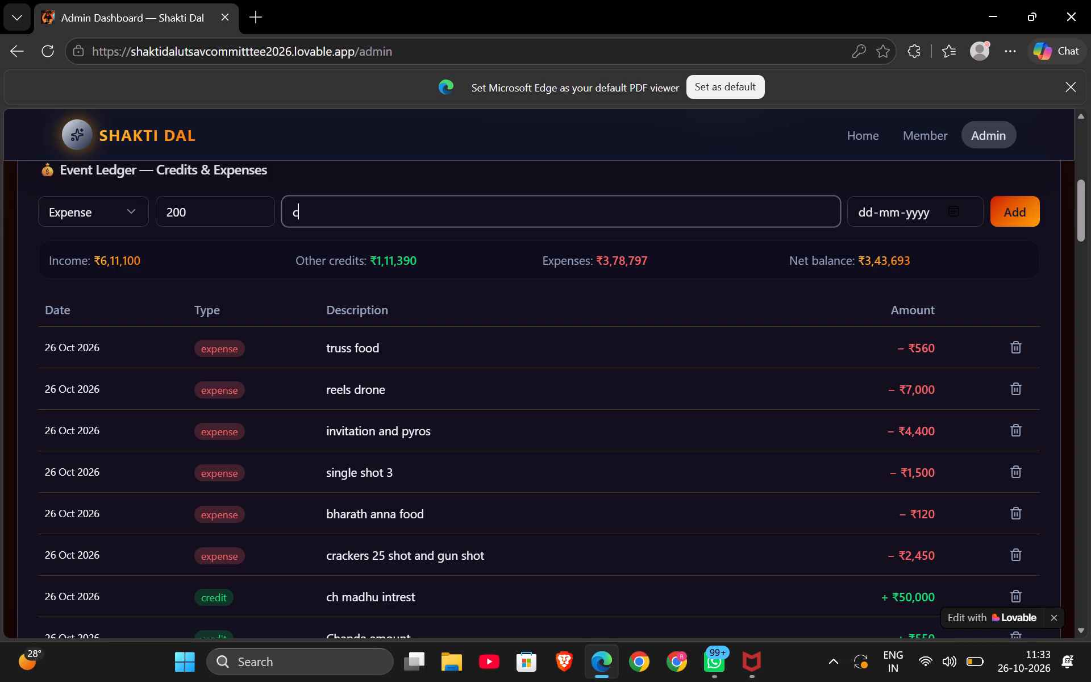
pyautogui.write('ig')
pyautogui.press('e')
pyautogui.press('g')
pyautogui.write('artee')
pyautogui.press('space')
pyautogui.write('truss')
pyautogui.click(1019, 210)
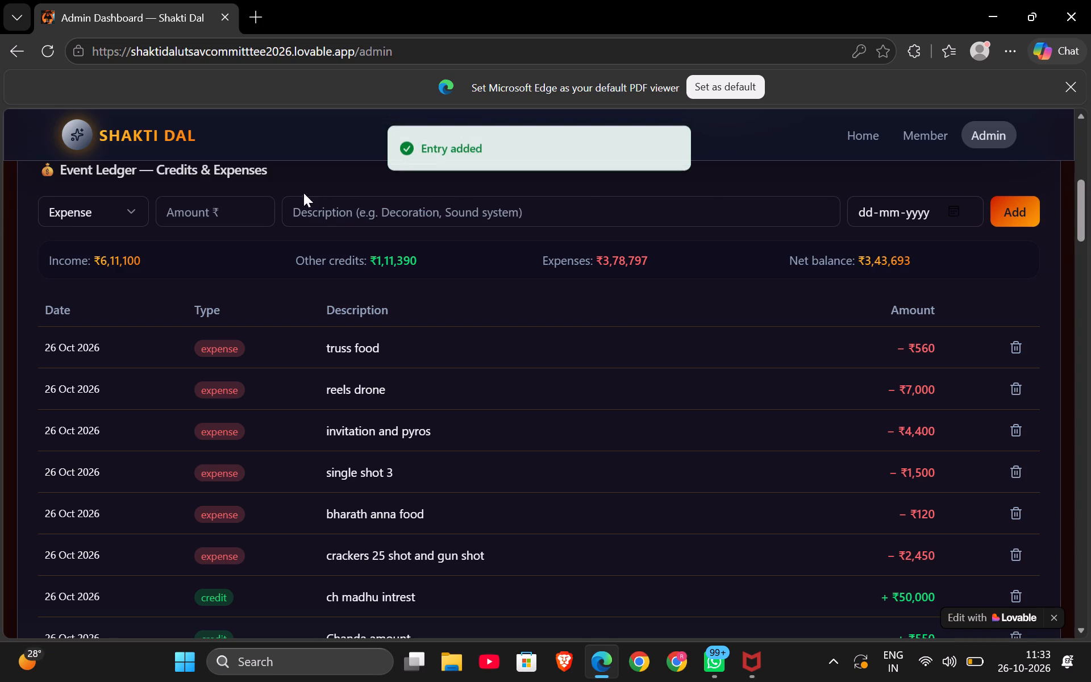
# Add an Event Ledger expense of 380 with the description "wire pyros".
pyautogui.click(204, 207)
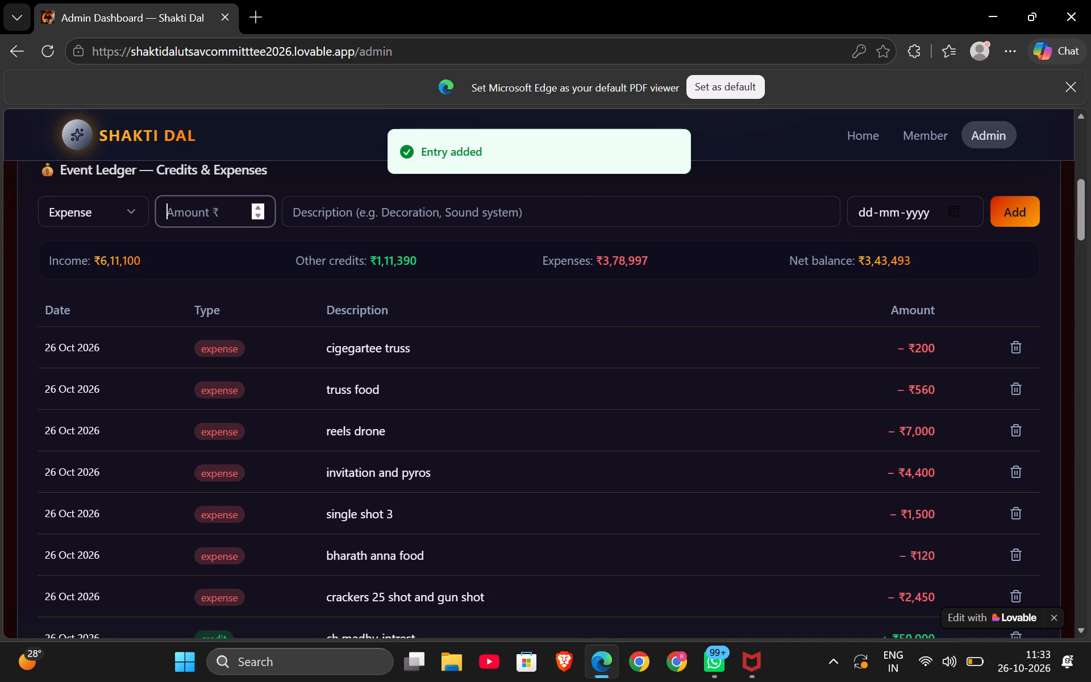
pyautogui.write('380')
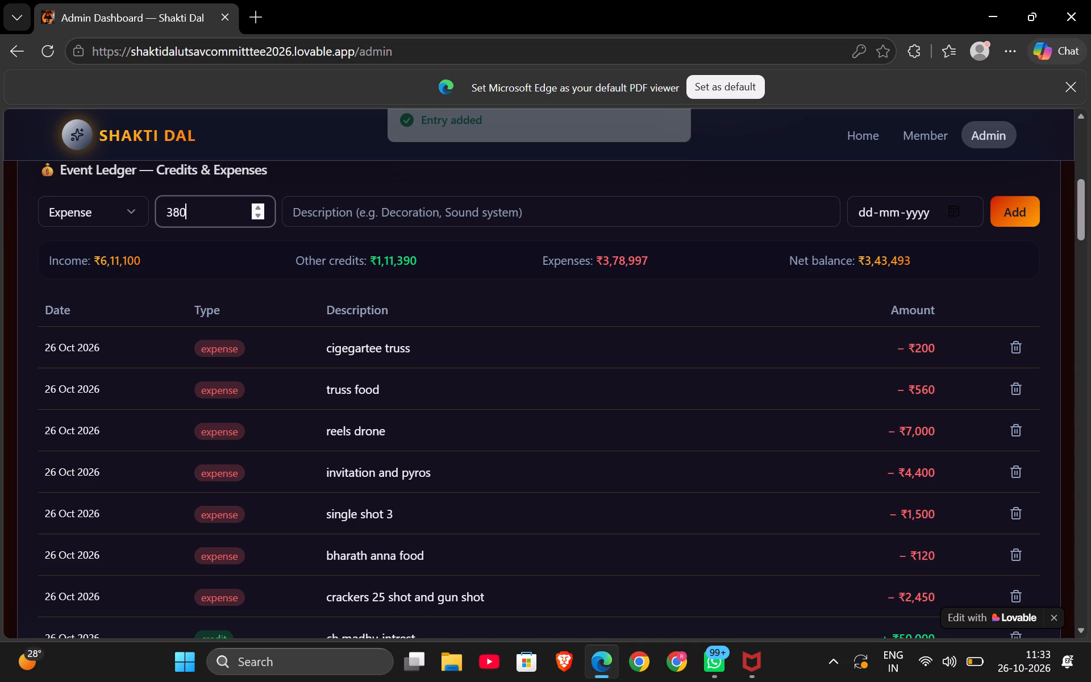
pyautogui.click(324, 209)
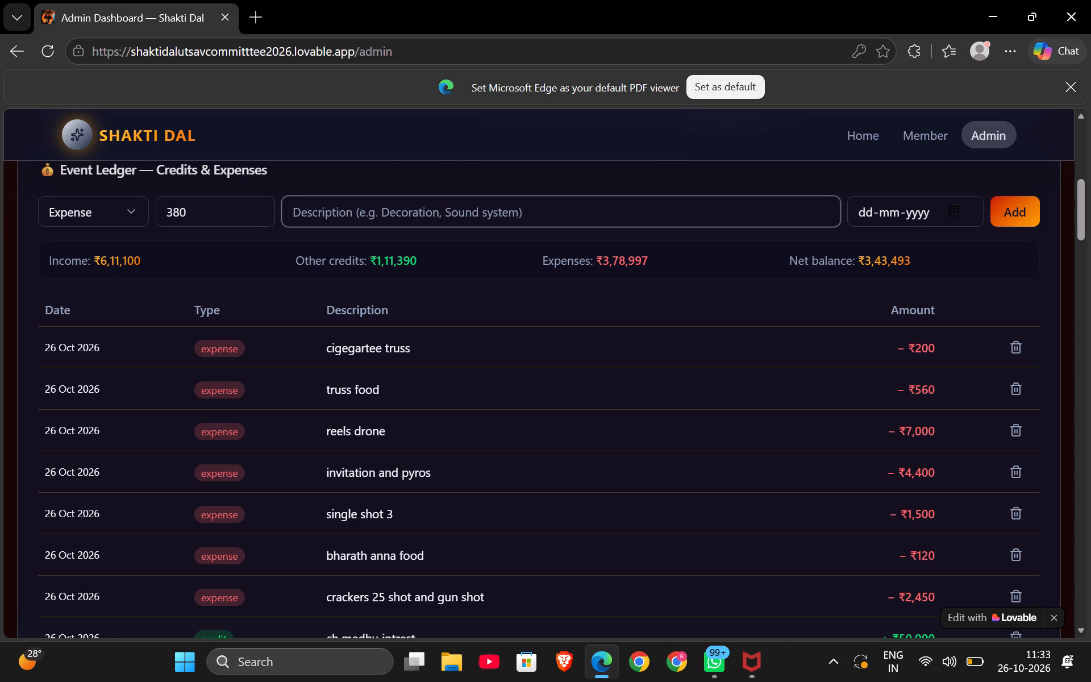
pyautogui.write('wi')
pyautogui.write('re pyros')
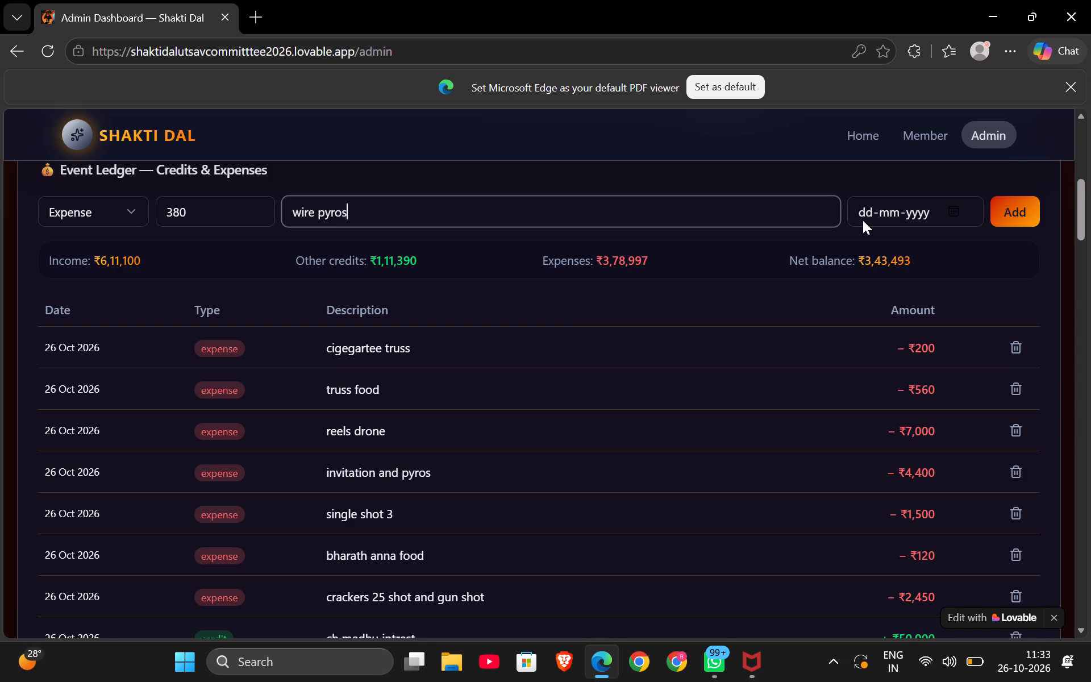
pyautogui.click(1025, 209)
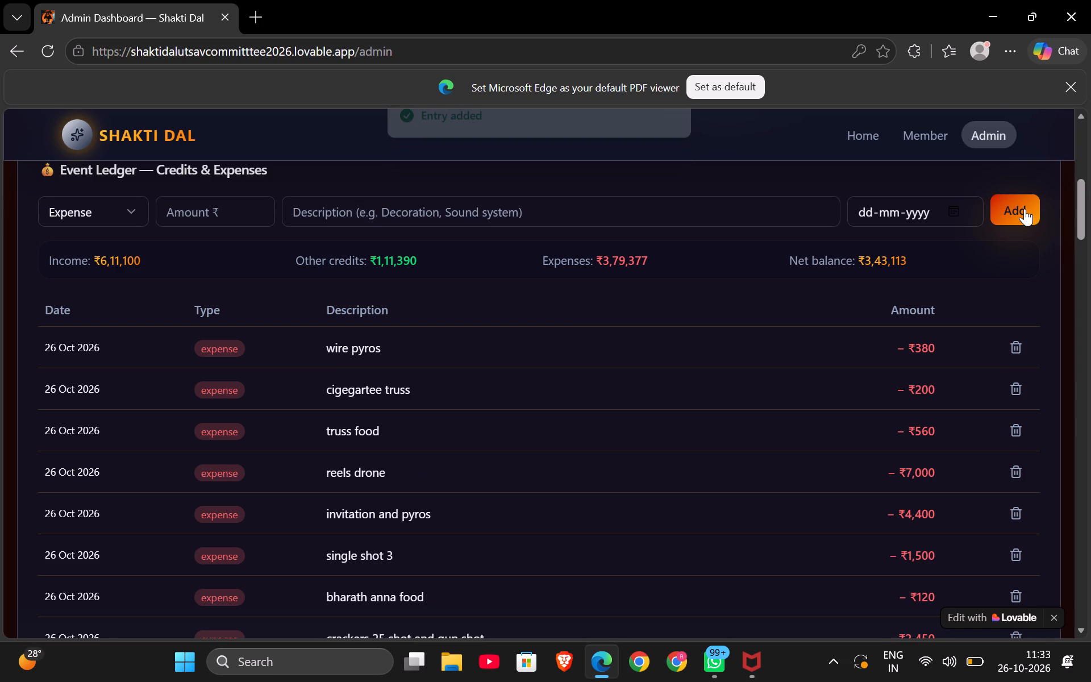
# Add an Event Ledger expense of 550 with the description "cloth kmr".
pyautogui.click(207, 217)
pyautogui.write('550')
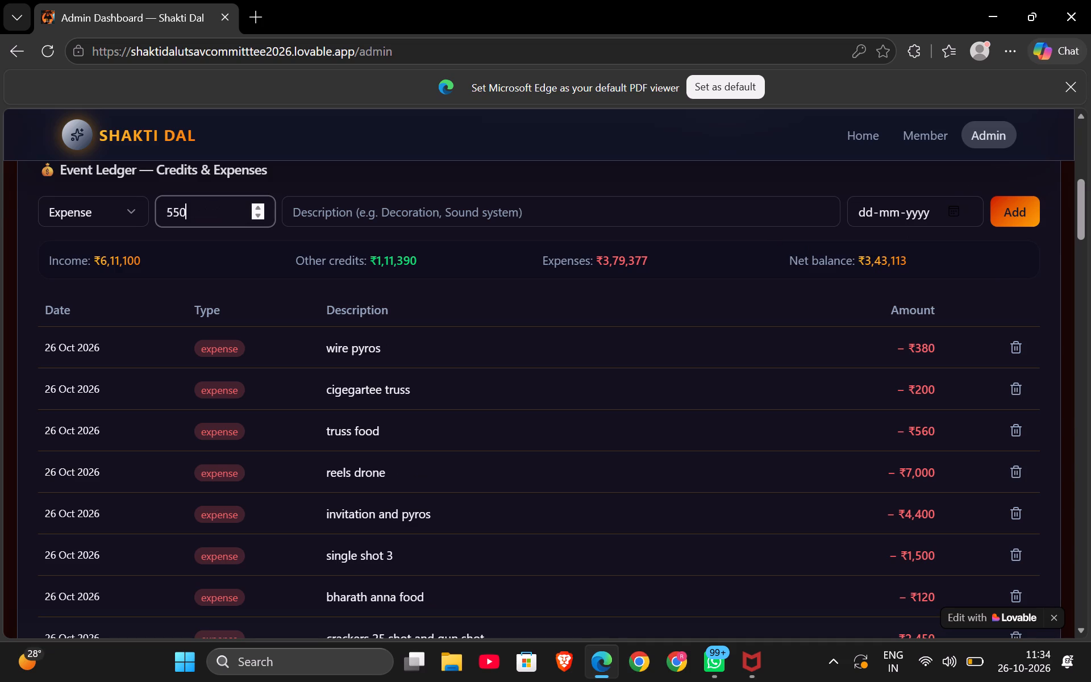
pyautogui.click(350, 213)
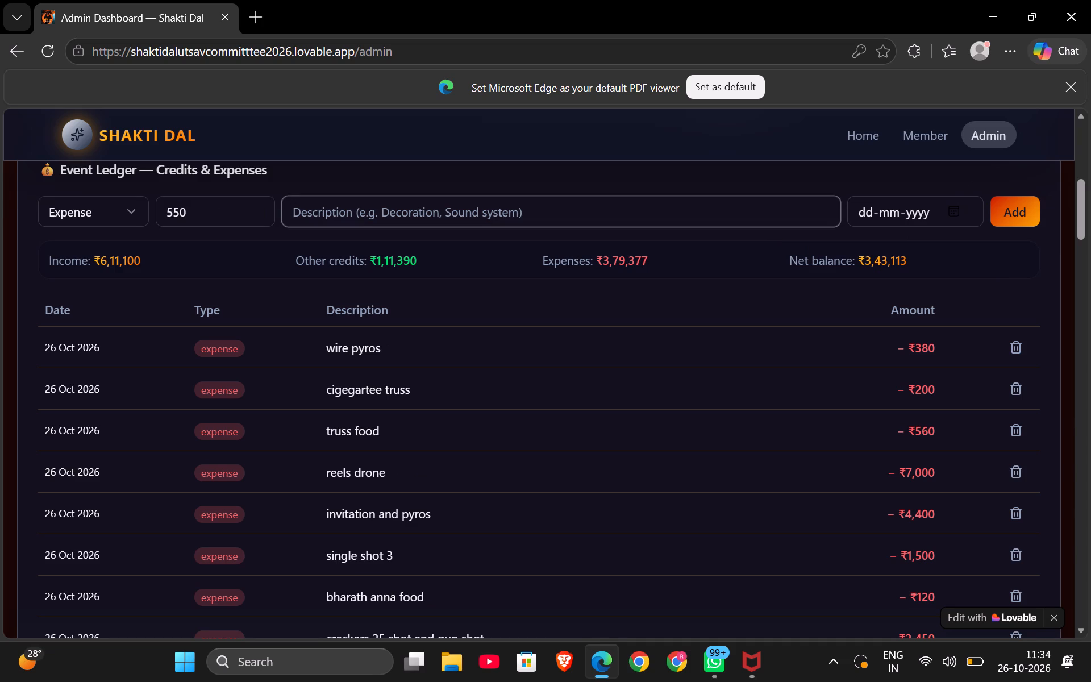
pyautogui.write('cloth kmtr')
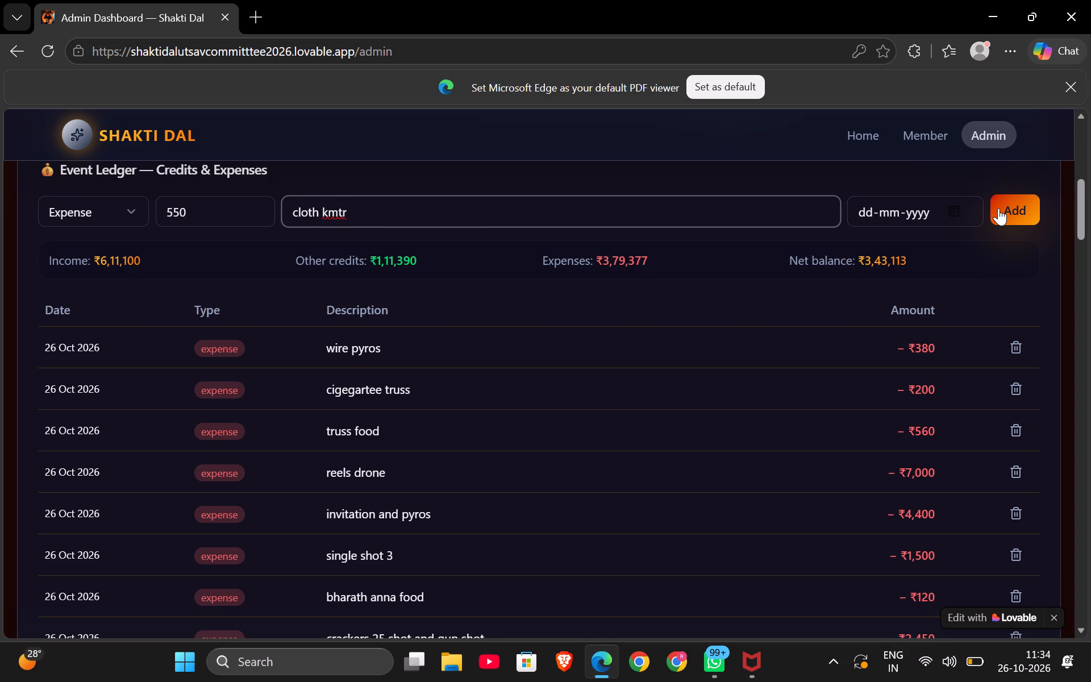
pyautogui.press('\\')
pyautogui.press('BackSpace')
pyautogui.press('BackSpace')
pyautogui.press('BackSpace')
pyautogui.press('r')
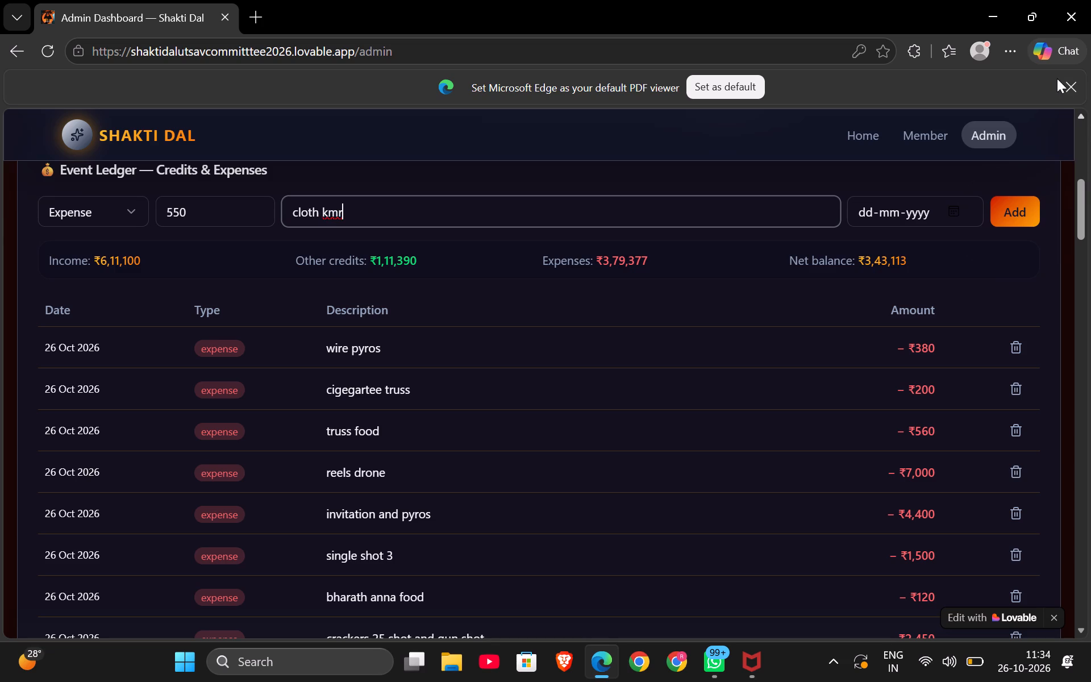
pyautogui.click(1018, 209)
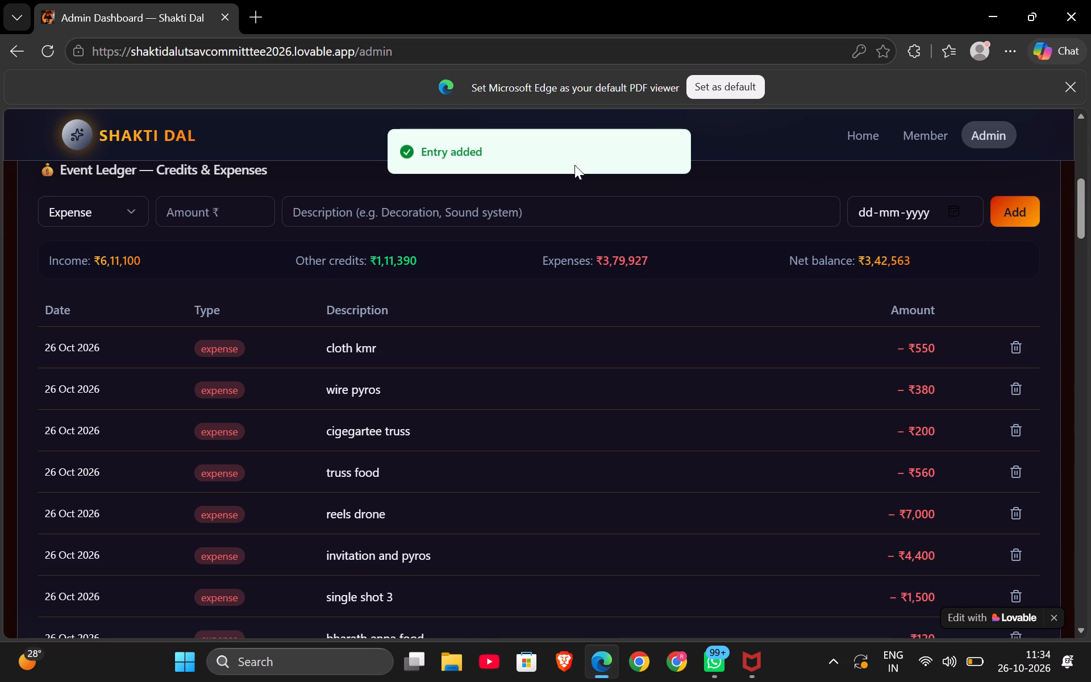
# Add an Event Ledger expense of 200 with the description "hw battery".
pyautogui.click(193, 207)
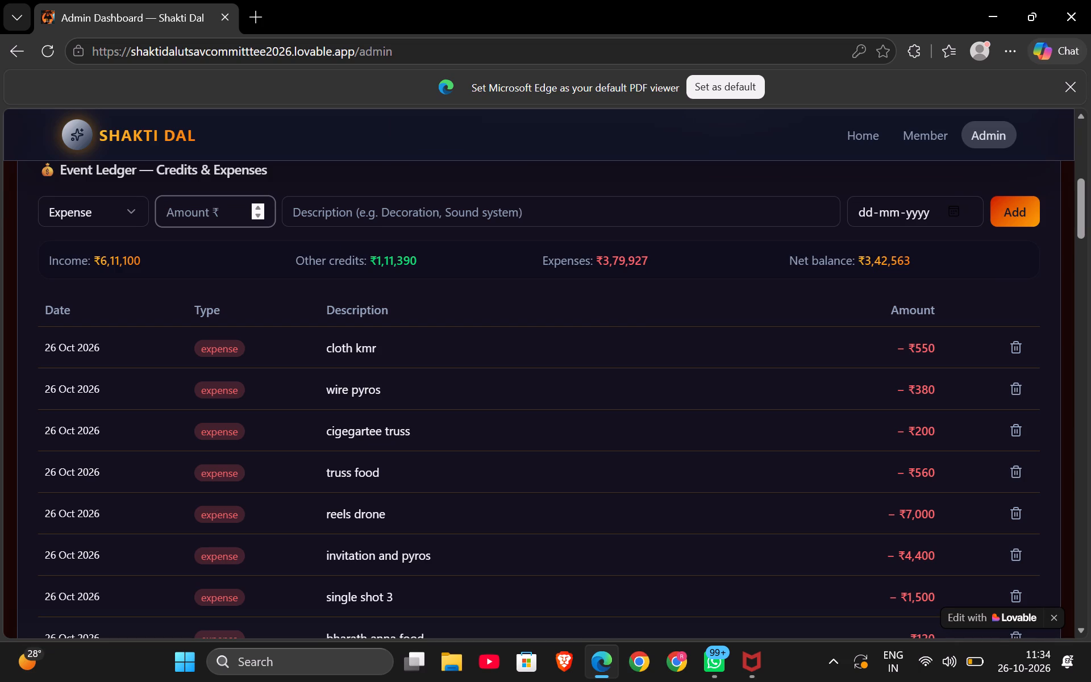
pyautogui.write('200')
pyautogui.click(302, 214)
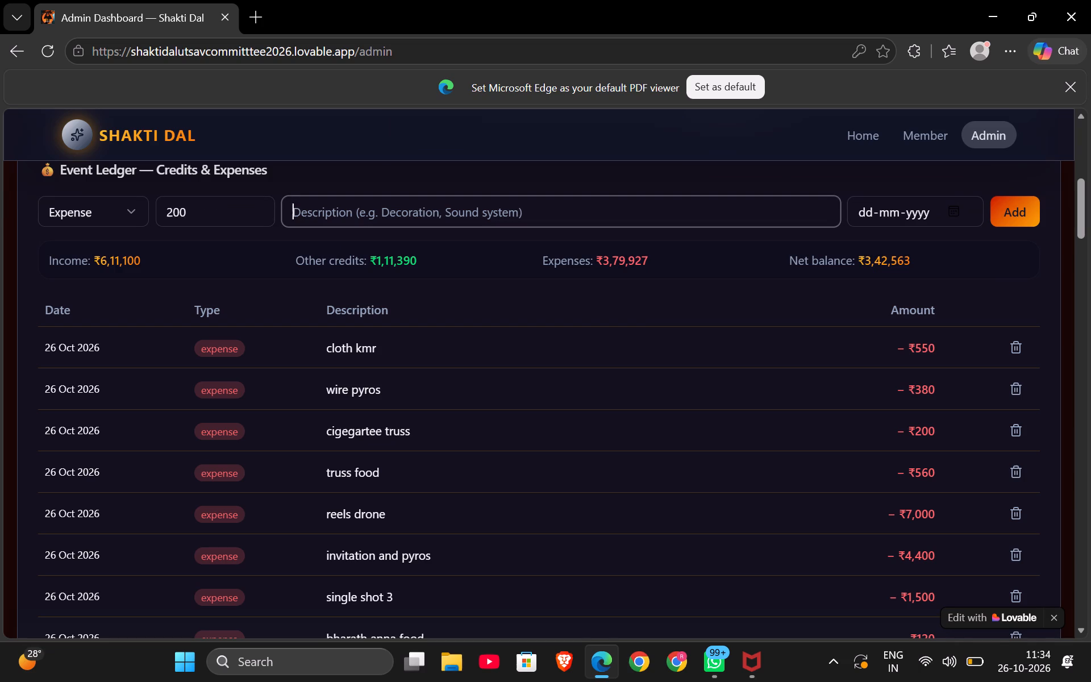
pyautogui.write('hw')
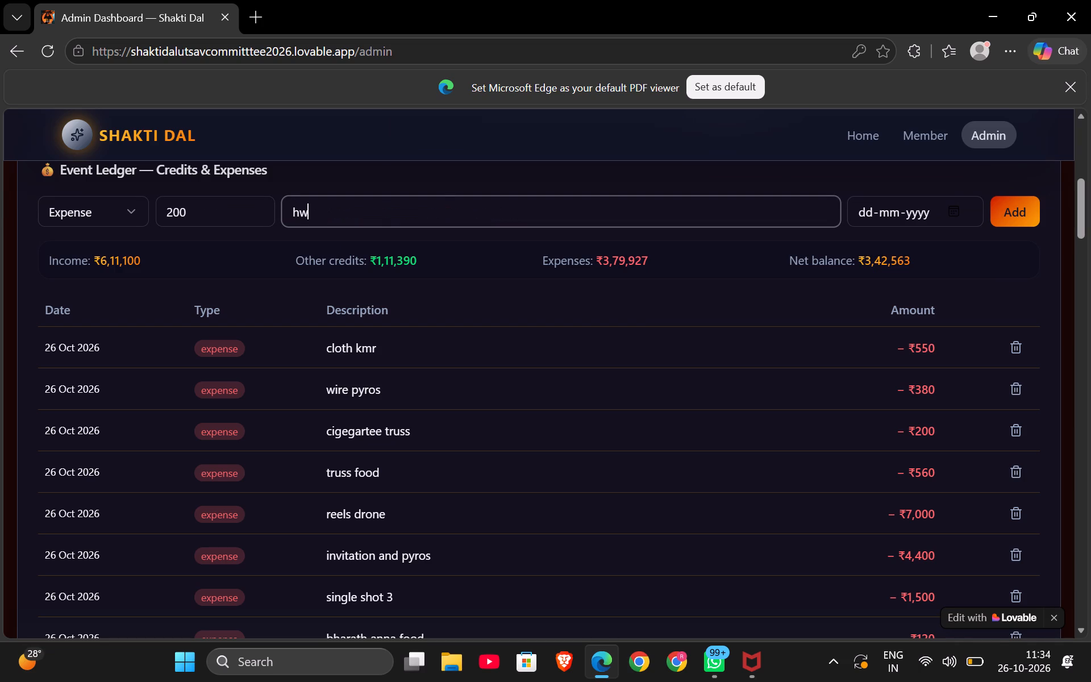
pyautogui.press('space')
pyautogui.write('battery')
pyautogui.click(1000, 206)
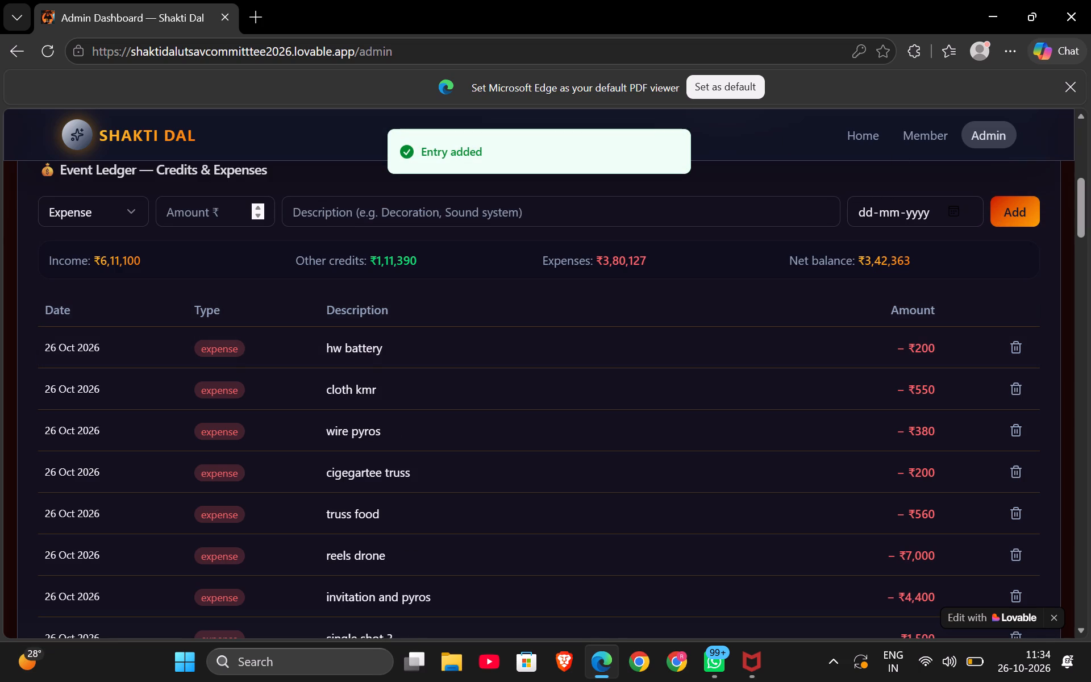
# Add an Event Ledger expense of 690 with the description "fast food truss".
pyautogui.click(217, 217)
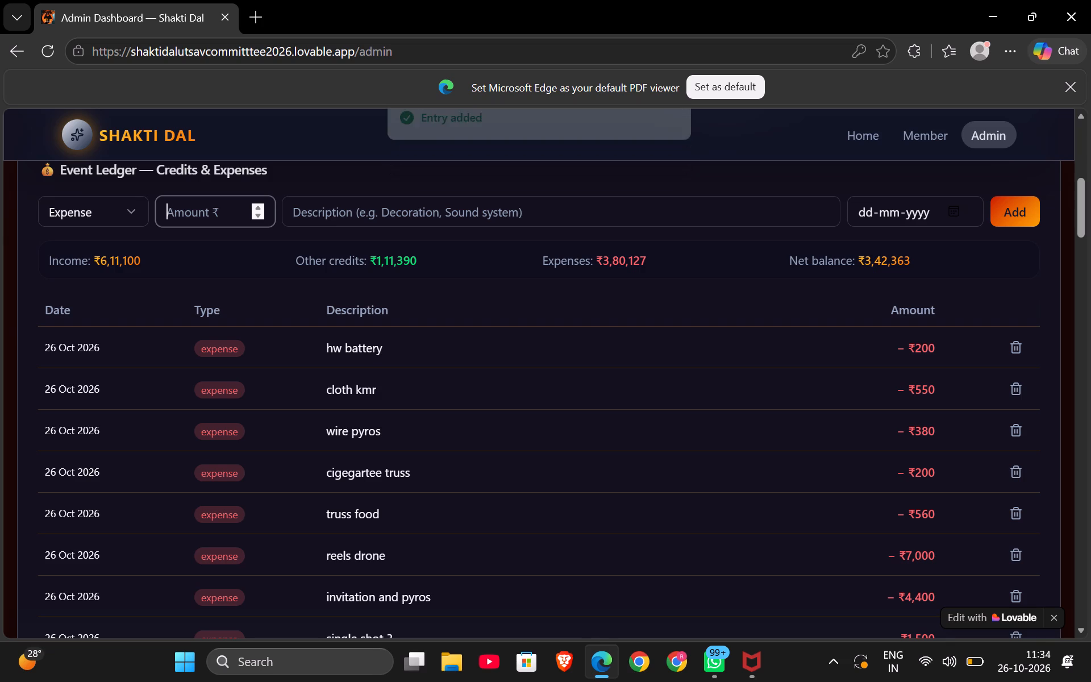
pyautogui.write('690')
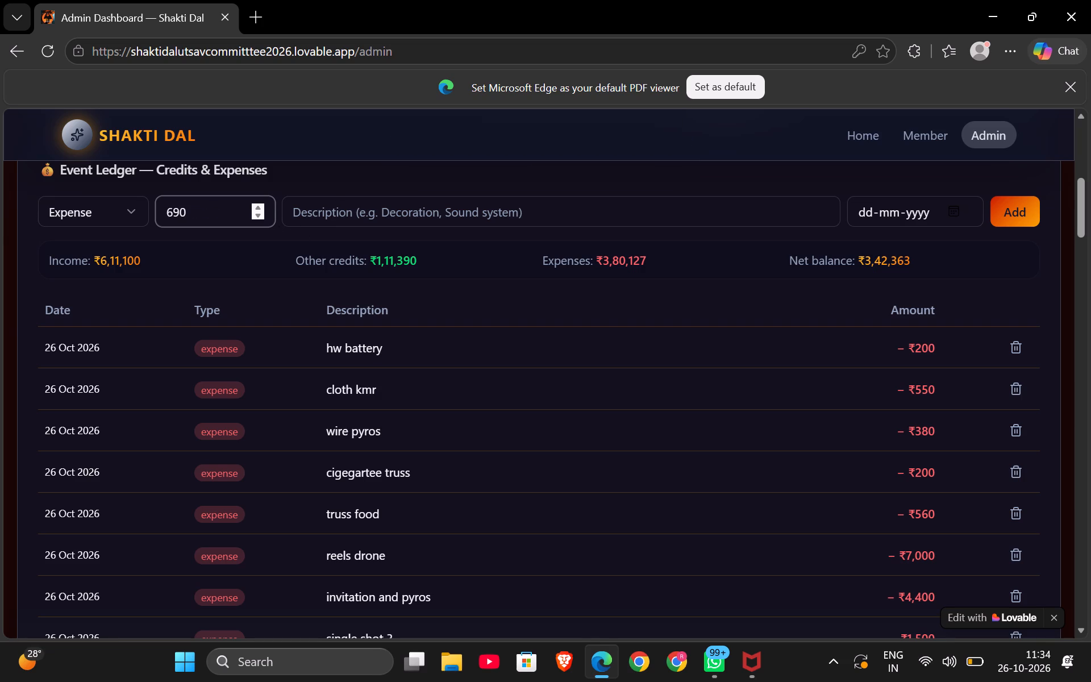
pyautogui.click(324, 212)
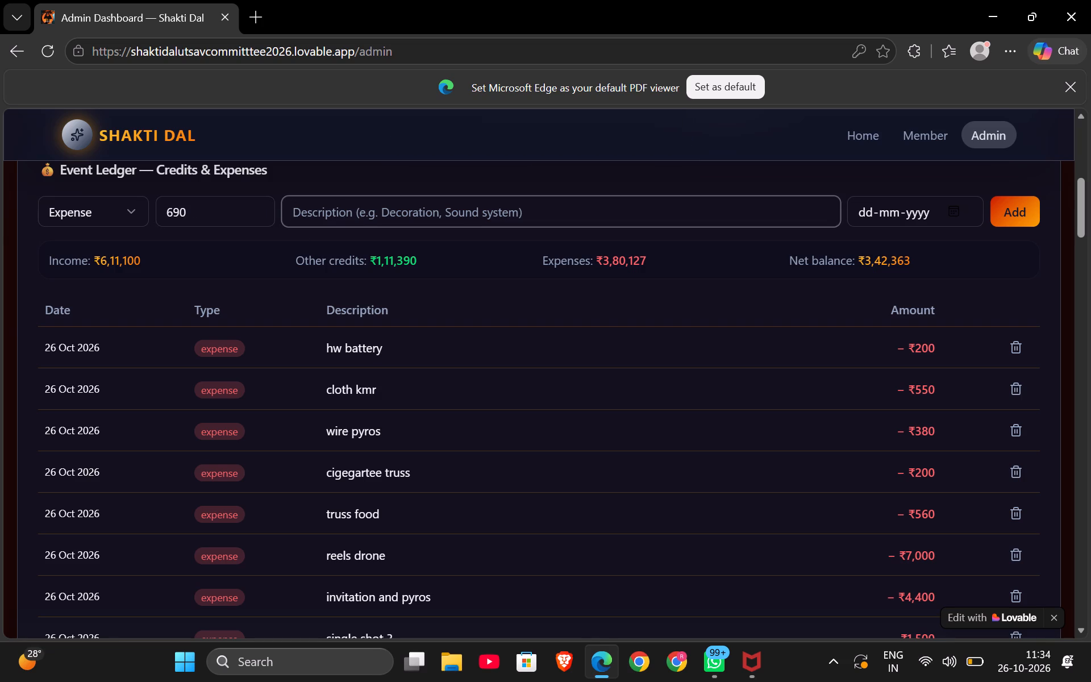
pyautogui.write('fast food')
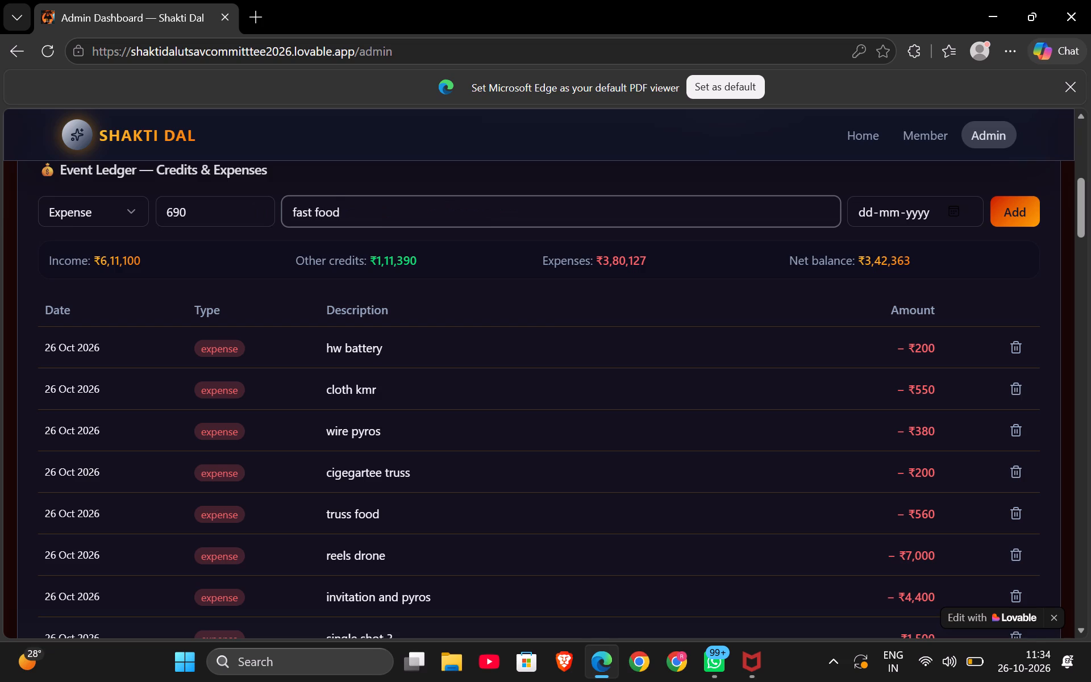
pyautogui.press('space')
pyautogui.write('truss')
pyautogui.click(1028, 210)
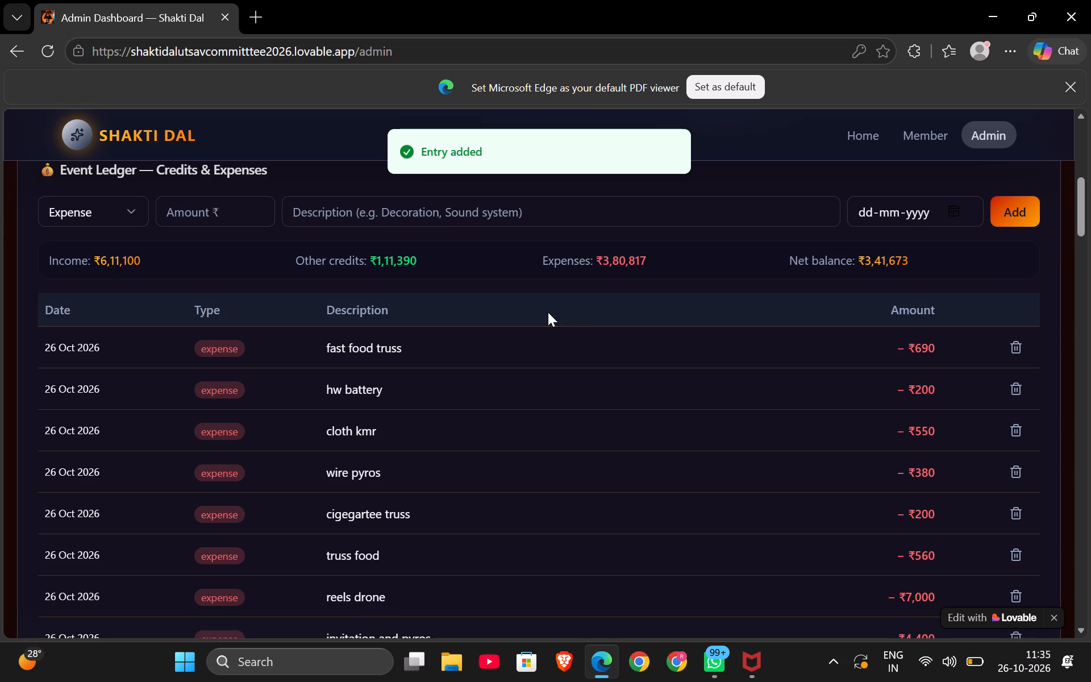
# Add an Event Ledger expense of 100 with the description "teas truss".
pyautogui.click(181, 217)
pyautogui.press('1')
pyautogui.write('00')
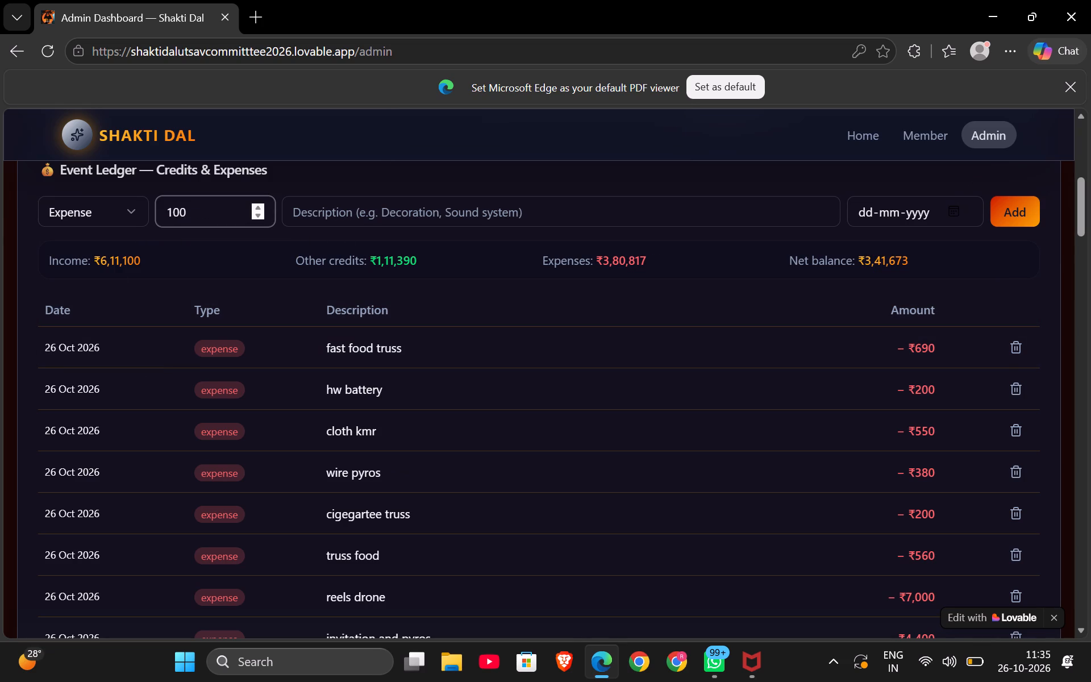
pyautogui.click(361, 212)
pyautogui.write('teas truss')
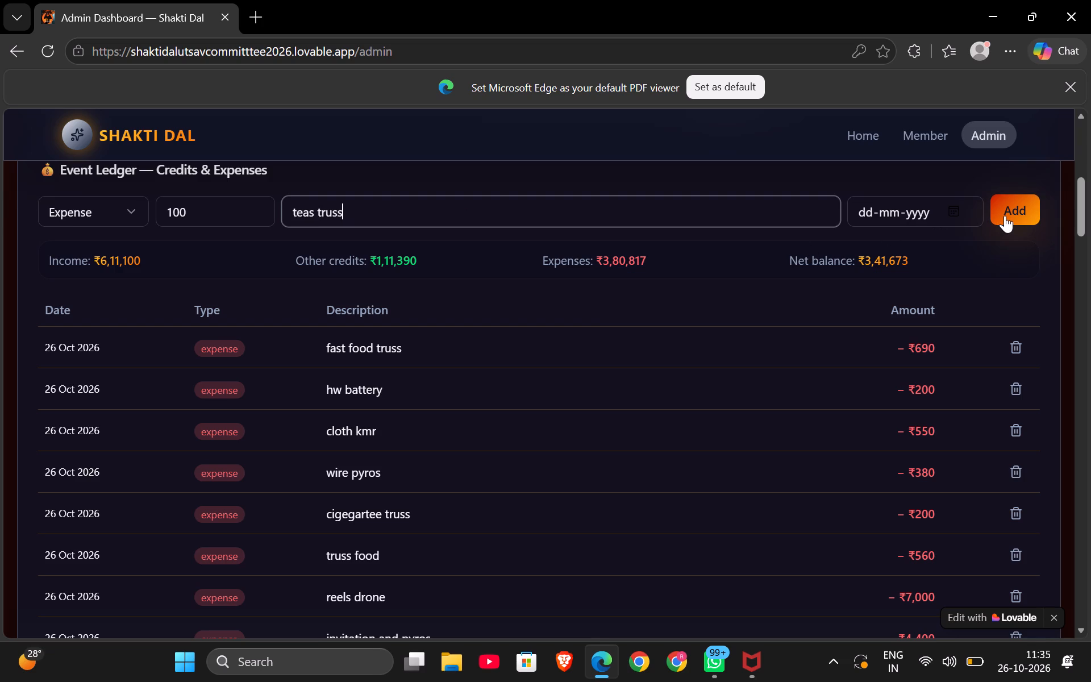
pyautogui.click(1014, 211)
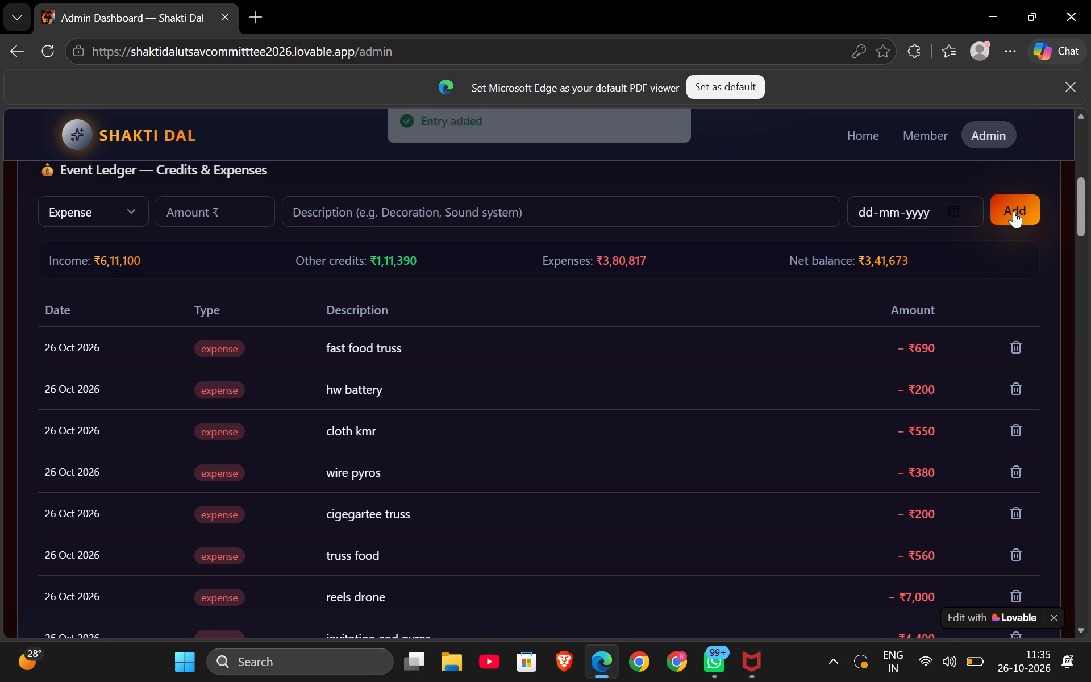
# Add an Event Ledger expense of 10000 with the description "truss", dated 04-09-2026.
pyautogui.click(203, 216)
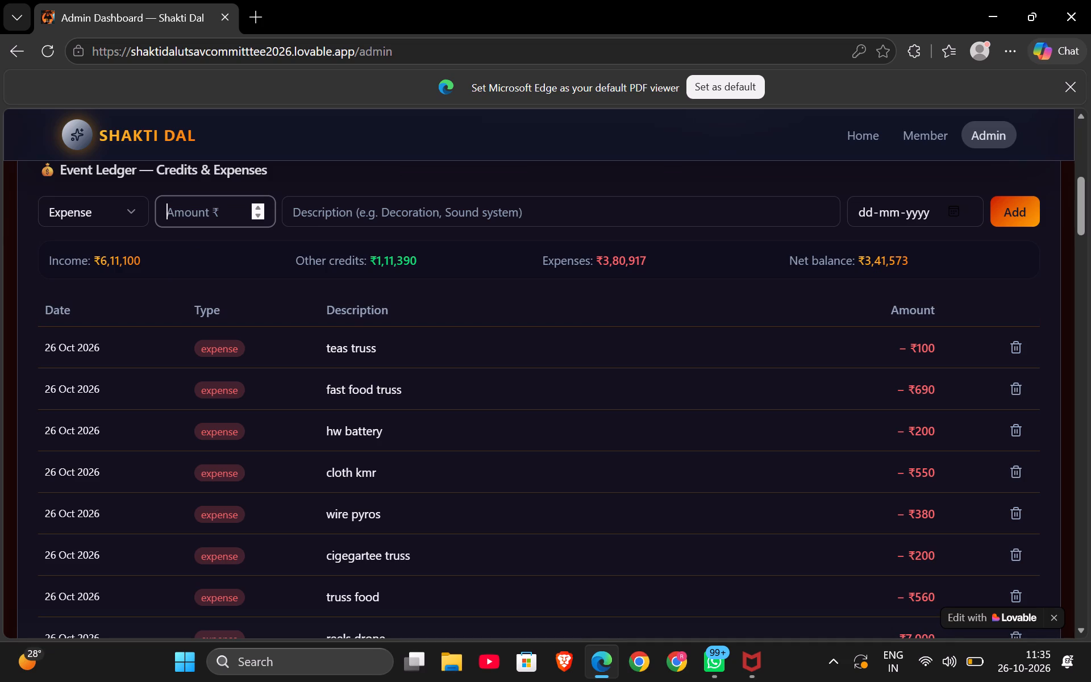
pyautogui.write('10000')
pyautogui.click(319, 203)
pyautogui.press('t')
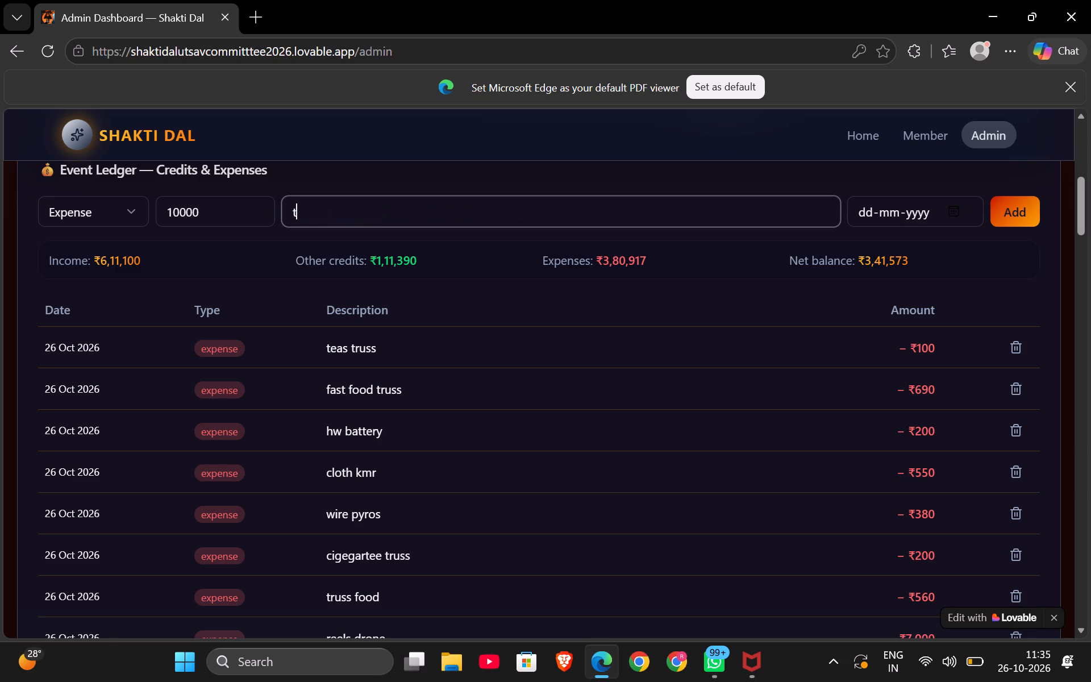
pyautogui.write('russ')
pyautogui.press('space')
pyautogui.click(869, 210)
pyautogui.press('0')
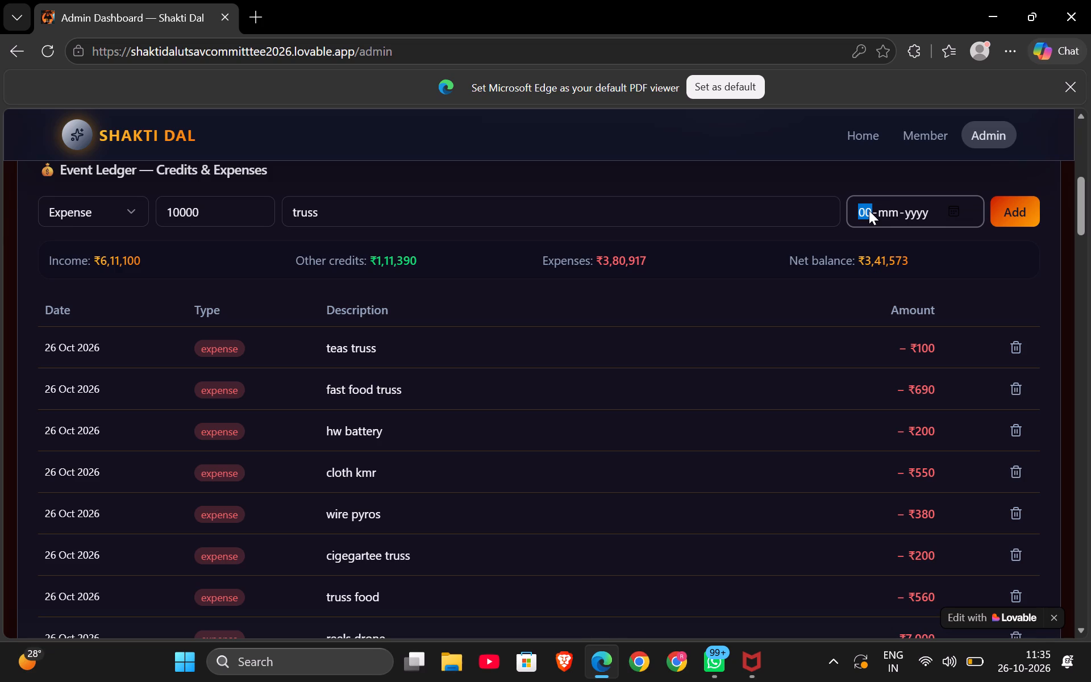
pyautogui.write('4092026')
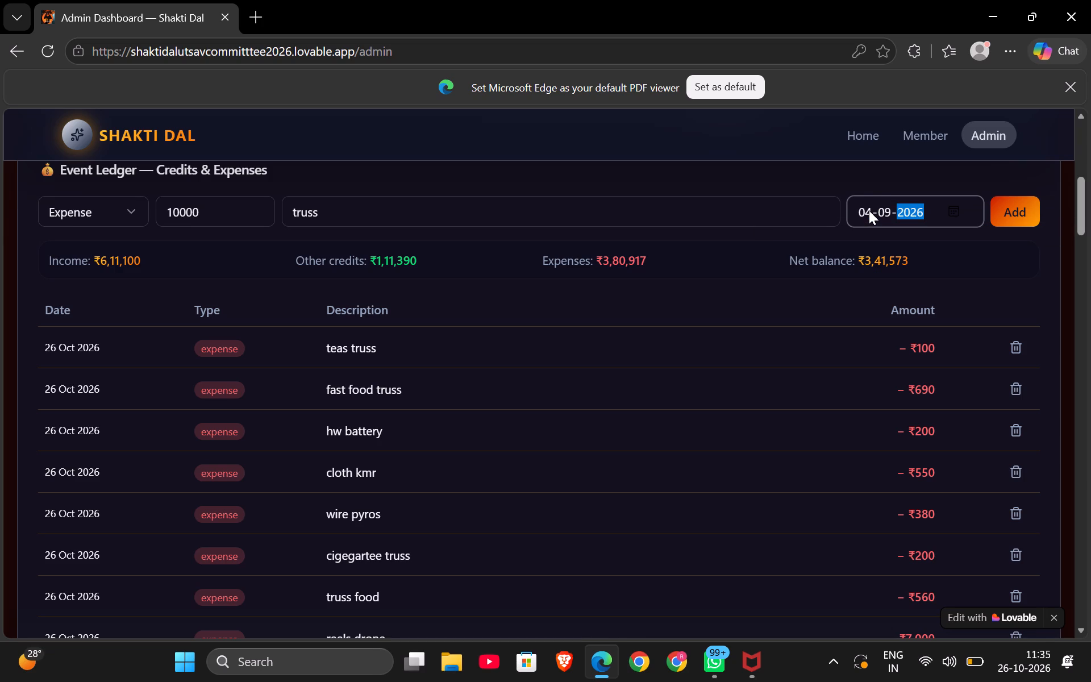
pyautogui.click(1021, 211)
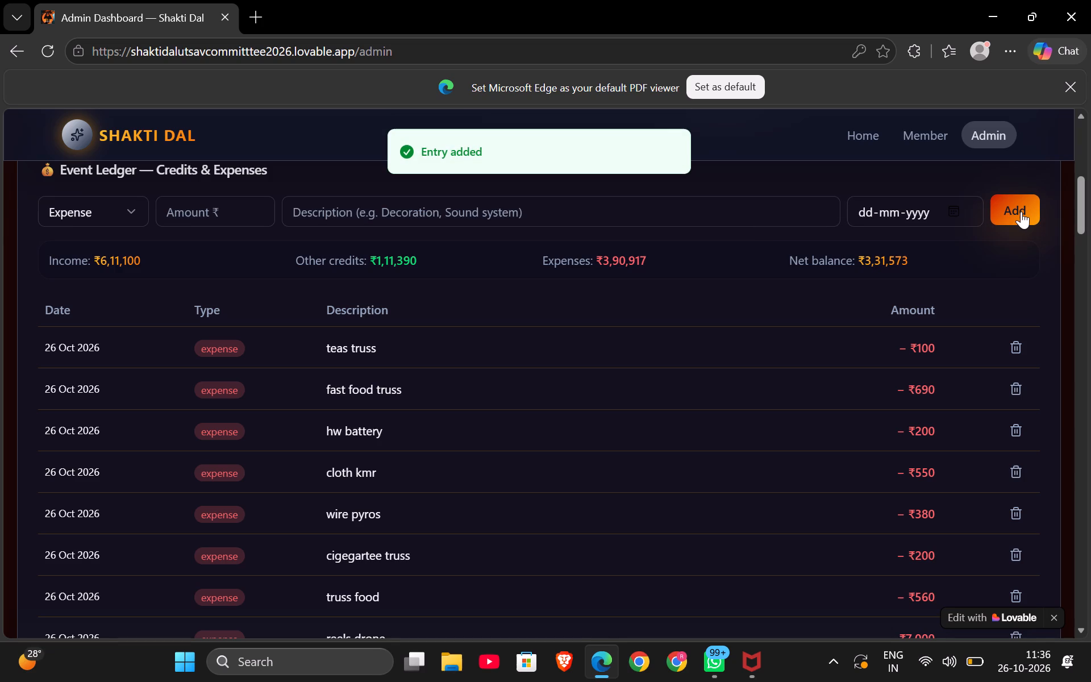
# Add an Event Ledger expense of 3700 with the description "diseal", dated 04-09-2026.
pyautogui.click(203, 209)
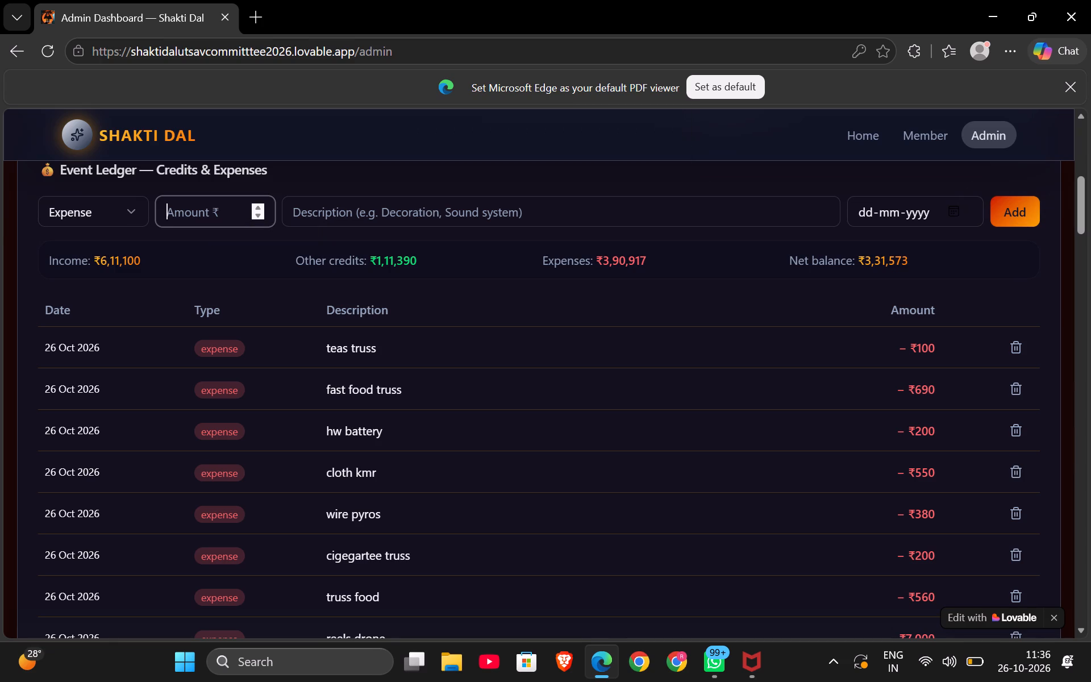
pyautogui.write('3700')
pyautogui.click(365, 217)
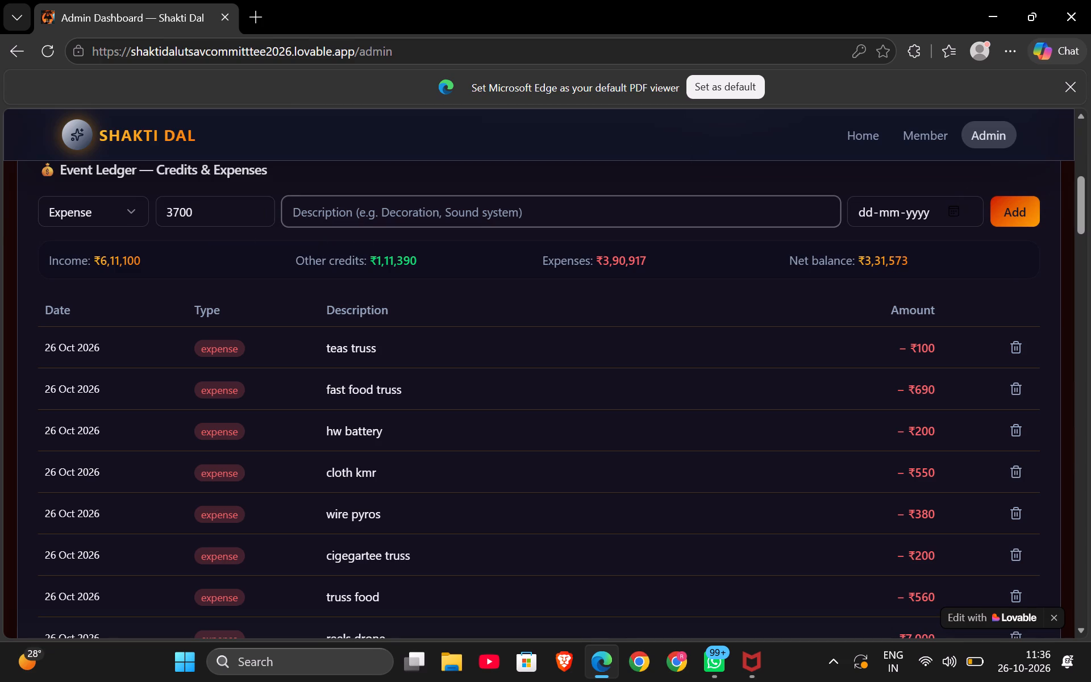
pyautogui.press('d')
pyautogui.write('esi')
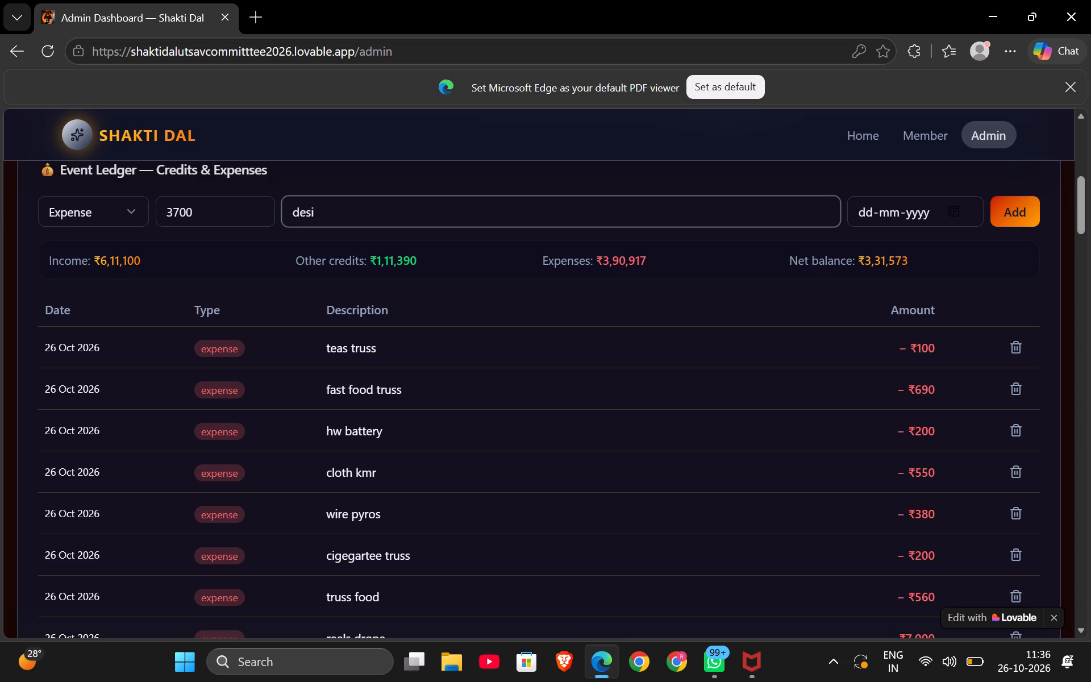
pyautogui.press('BackSpace')
pyautogui.press('BackSpace')
pyautogui.press('BackSpace')
pyautogui.write('isel')
pyautogui.press('BackSpace')
pyautogui.write('al')
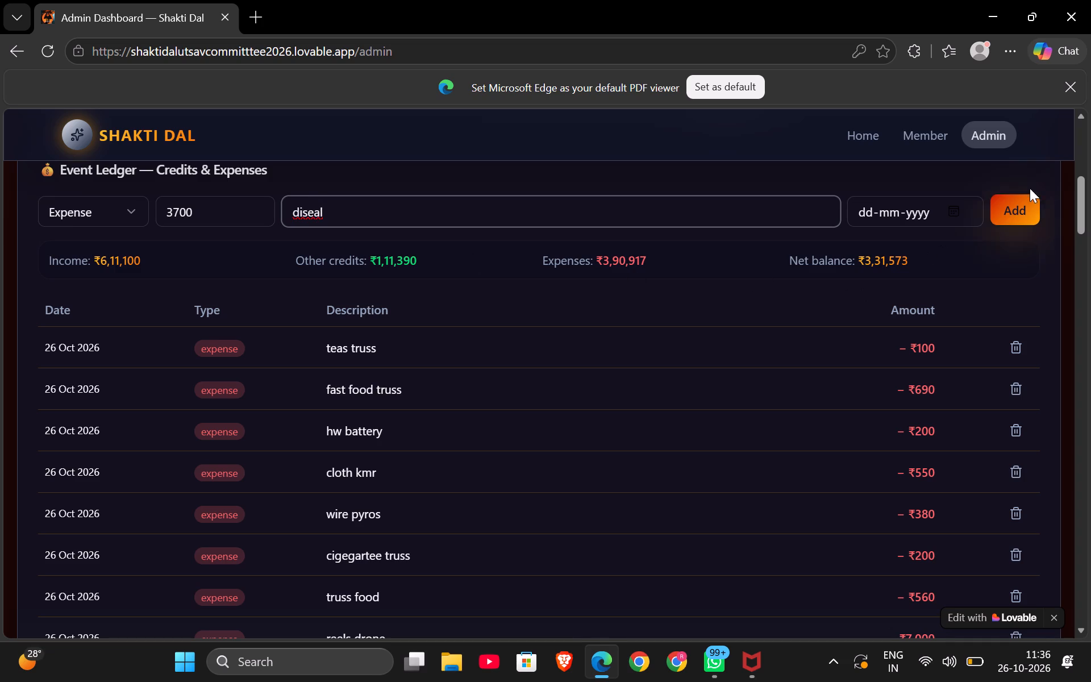
pyautogui.click(868, 210)
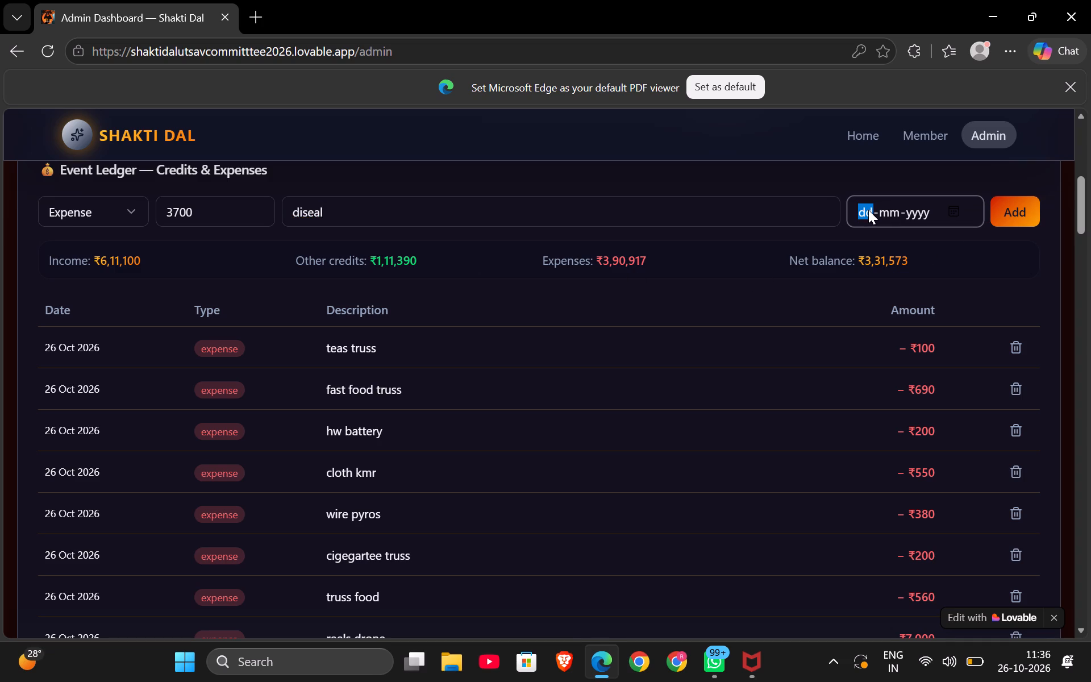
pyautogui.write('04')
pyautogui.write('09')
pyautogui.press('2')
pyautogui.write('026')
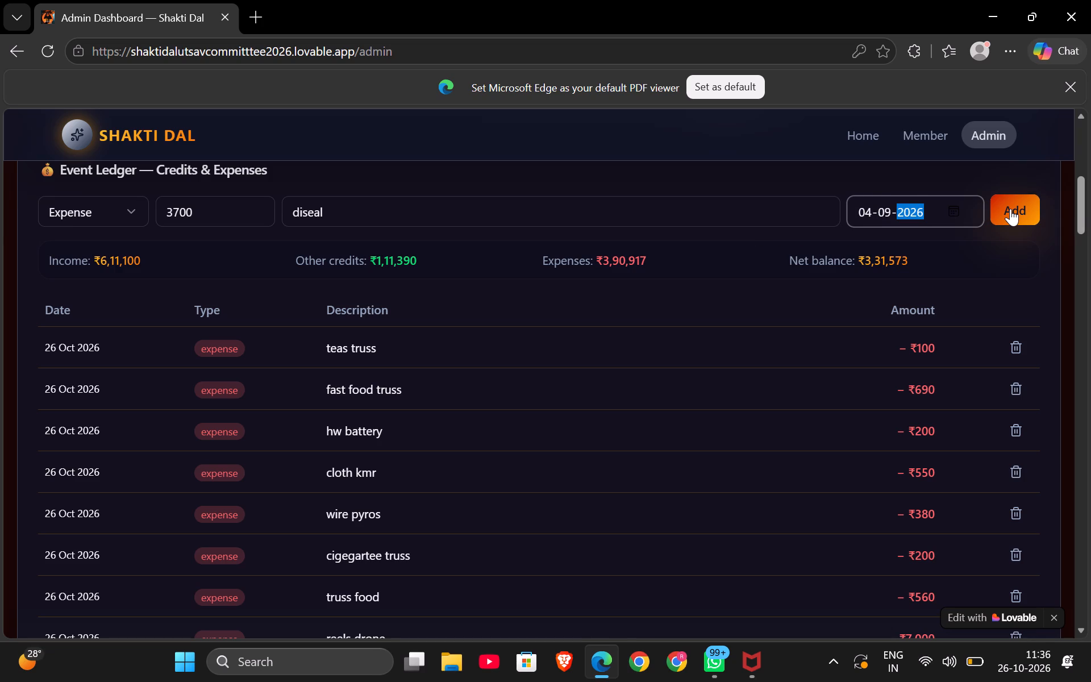
pyautogui.click(1010, 209)
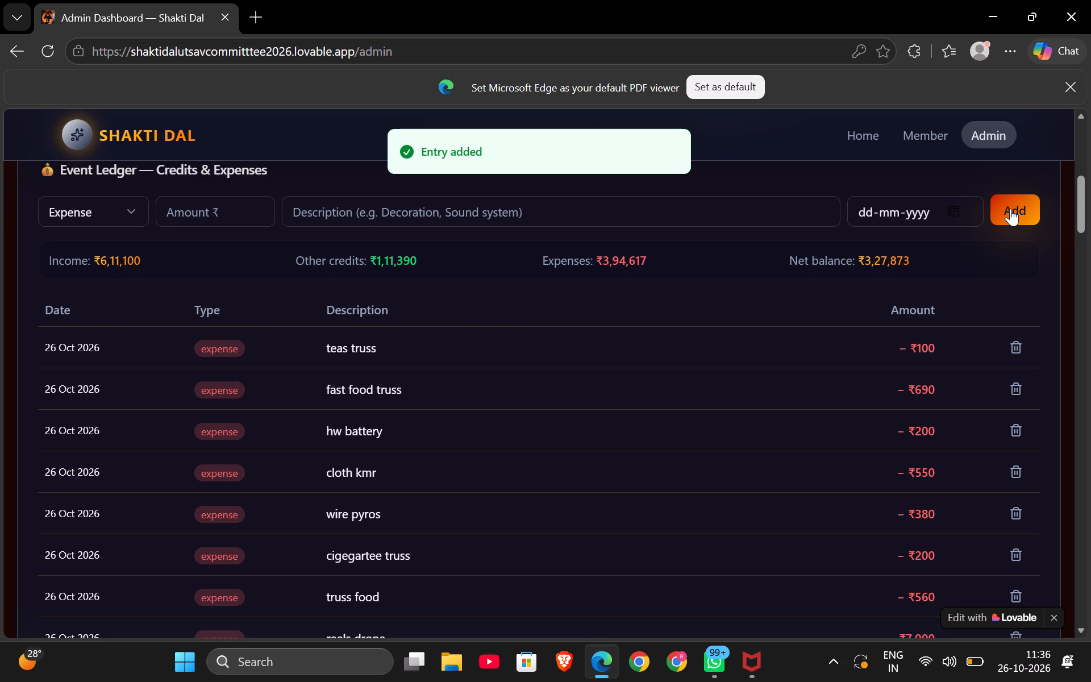
# Add an Event Ledger expense of 1840 with the description "food truss".
pyautogui.click(177, 211)
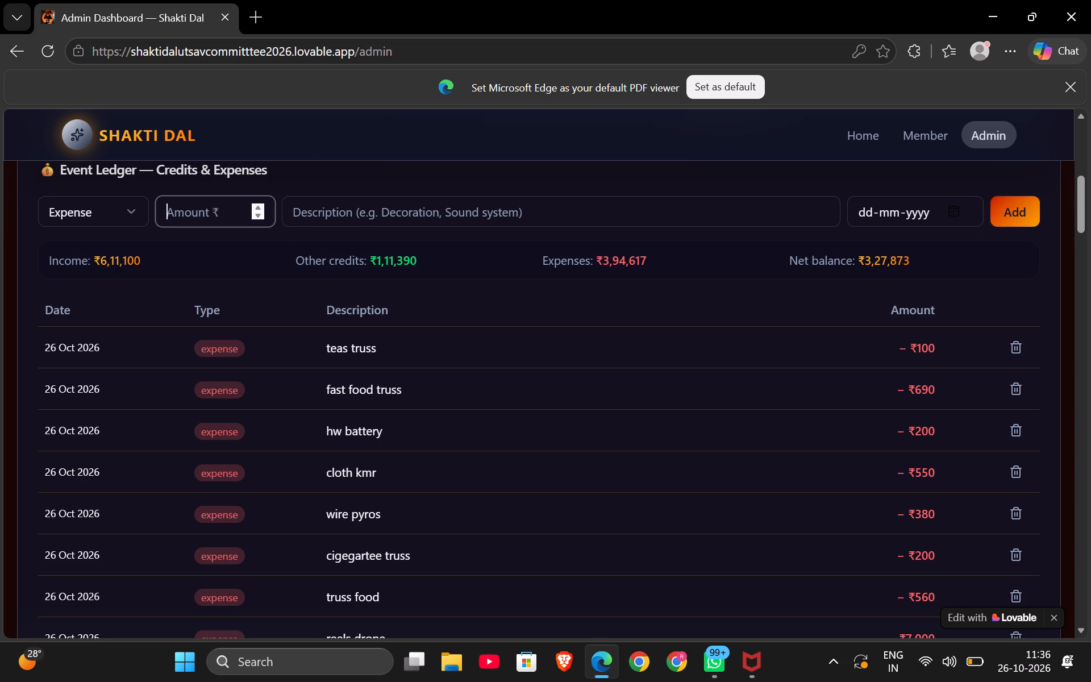
pyautogui.press('1')
pyautogui.press('8')
pyautogui.write('40')
pyautogui.click(324, 216)
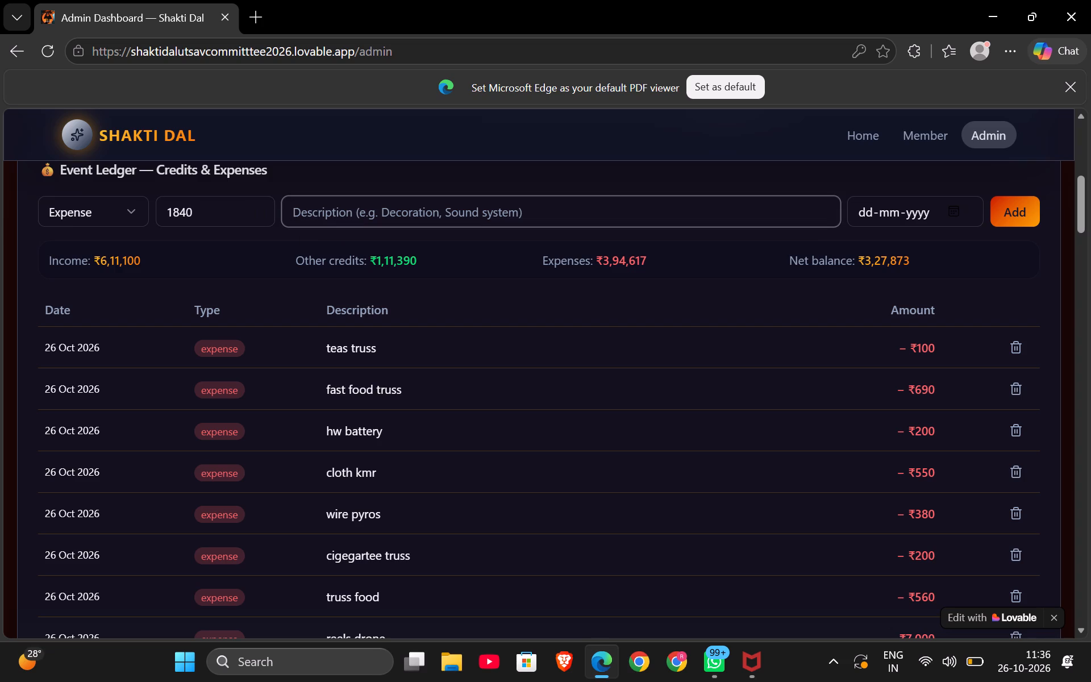
pyautogui.write('food')
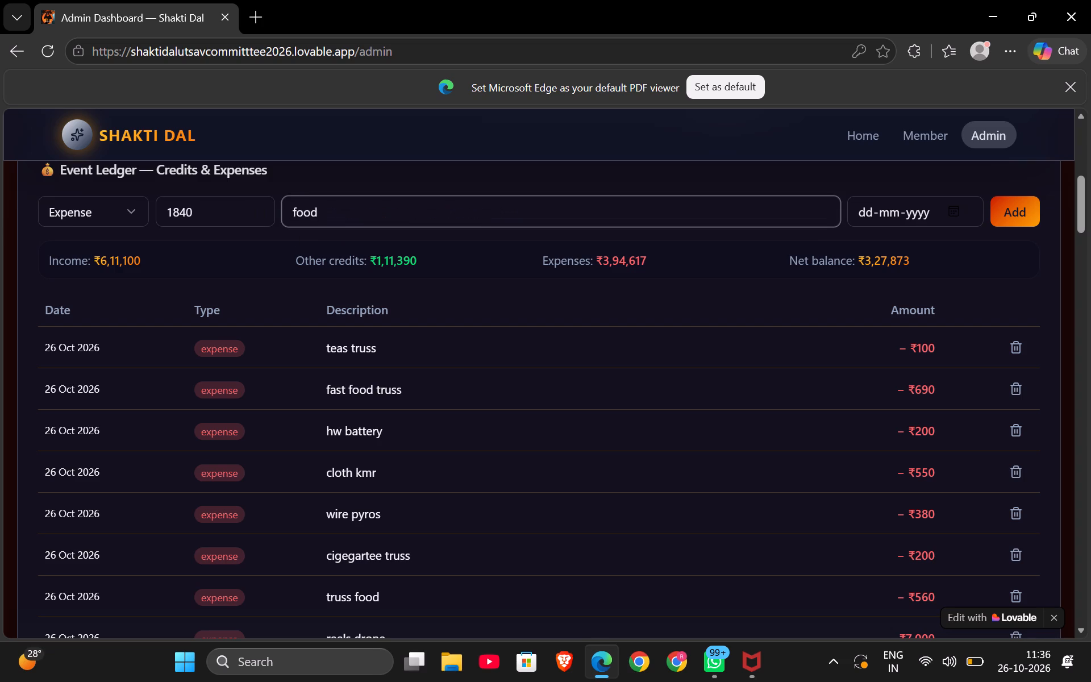
pyautogui.press('space')
pyautogui.write('truss')
pyautogui.click(1017, 202)
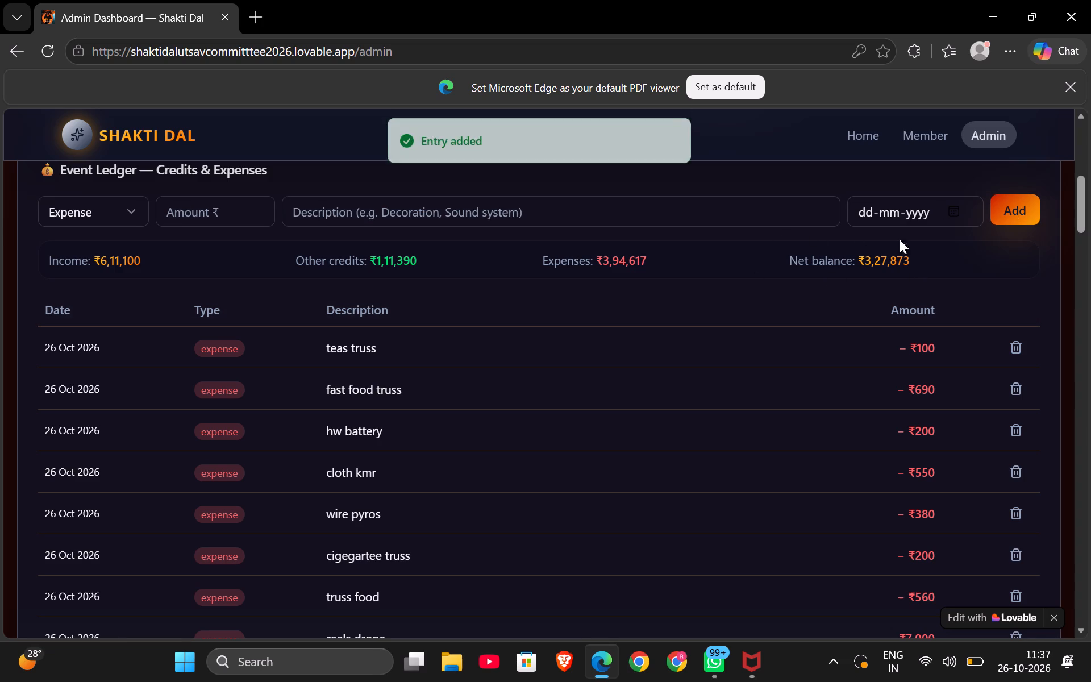
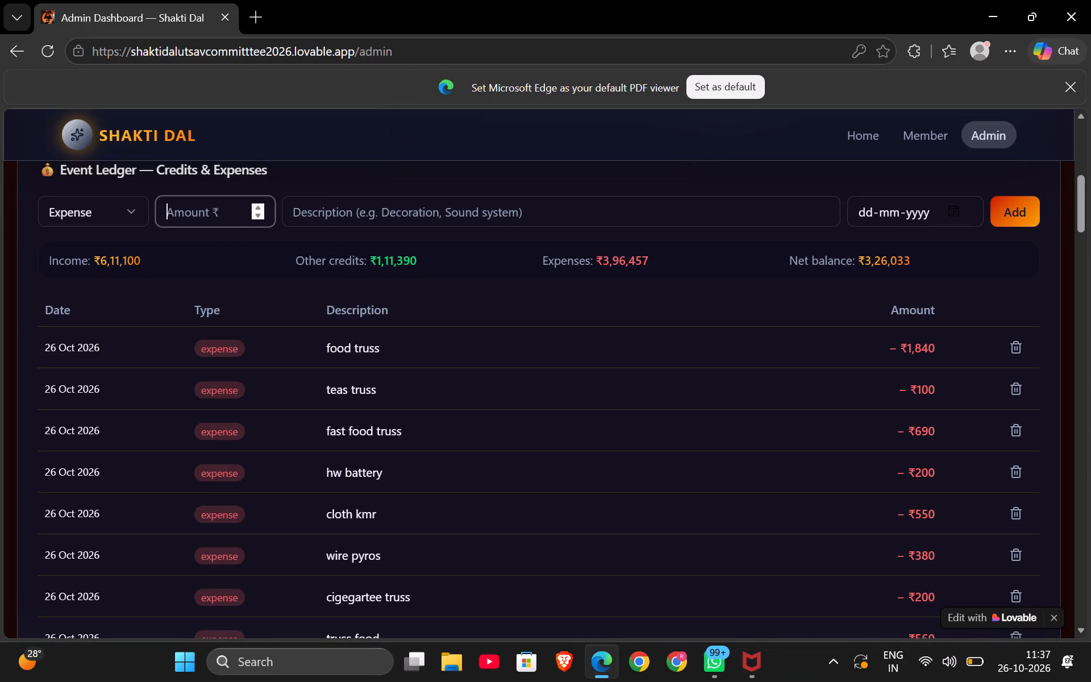
# Add an Event Ledger expense of 500 with the description "co2 transport".
pyautogui.write('500')
pyautogui.click(344, 212)
pyautogui.write('co2b')
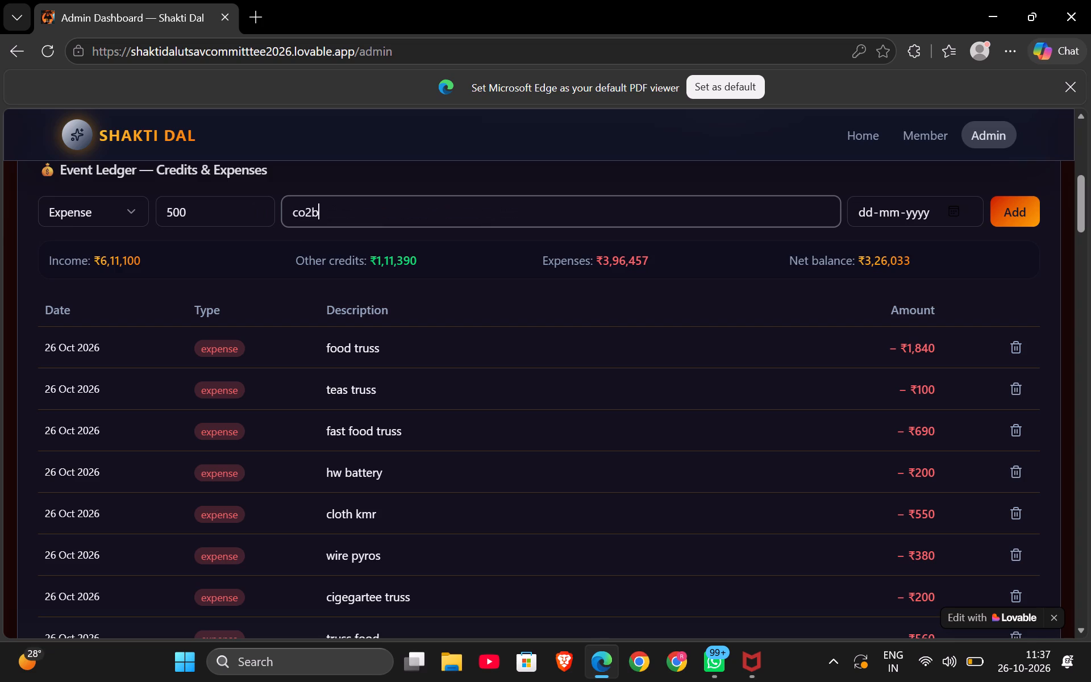
pyautogui.press('BackSpace')
pyautogui.press('space')
pyautogui.write('trans')
pyautogui.write('port')
pyautogui.click(1001, 210)
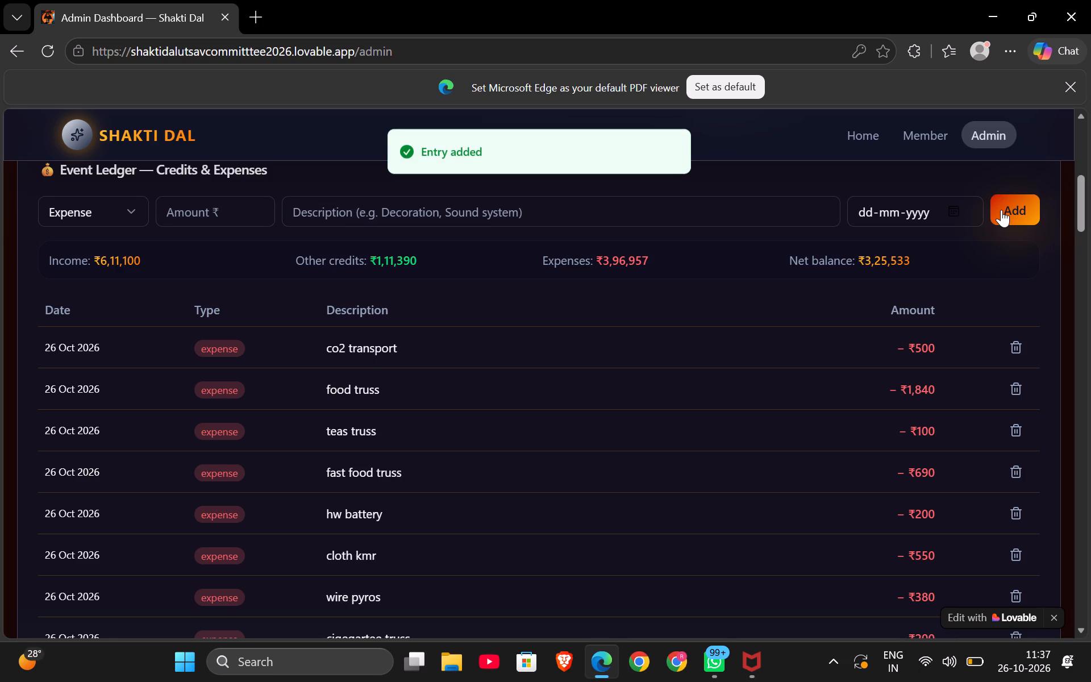
# Add an Event Ledger expense of 5000 with the description "truss", leaving the date blank.
pyautogui.click(184, 208)
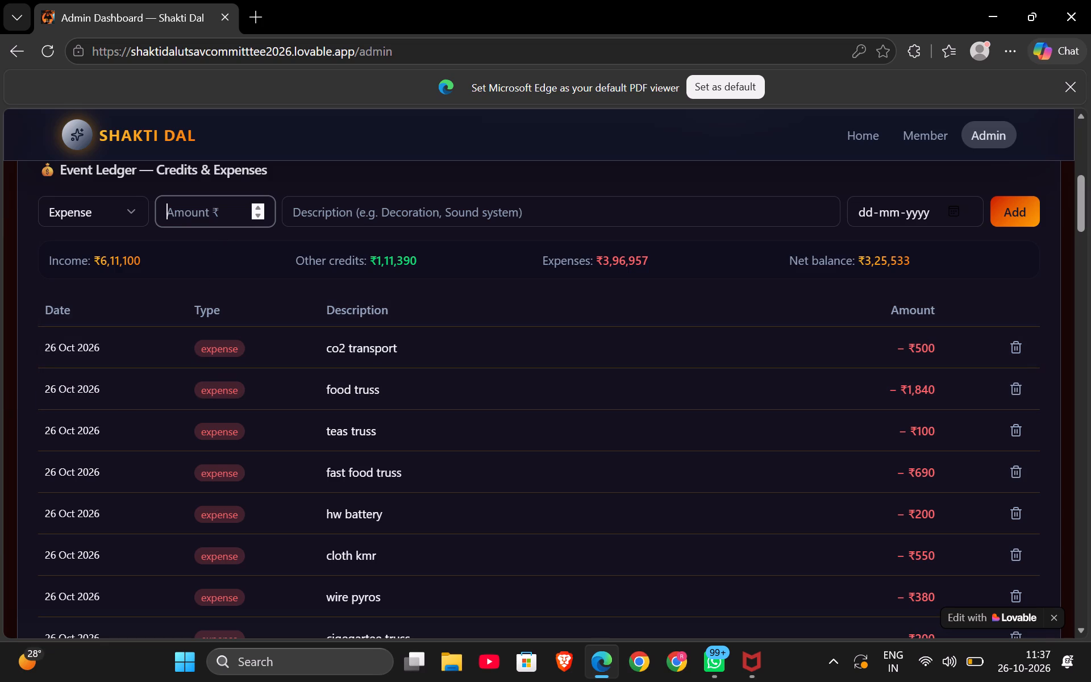
pyautogui.write('500')
pyautogui.press('0')
pyautogui.click(336, 220)
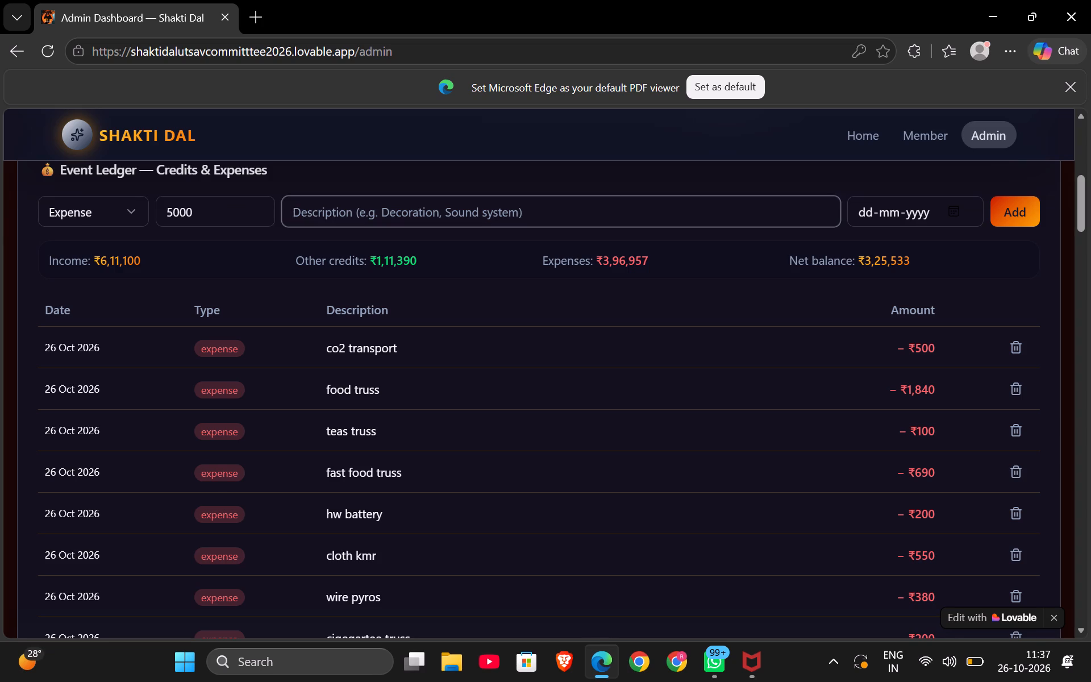
pyautogui.write('truss')
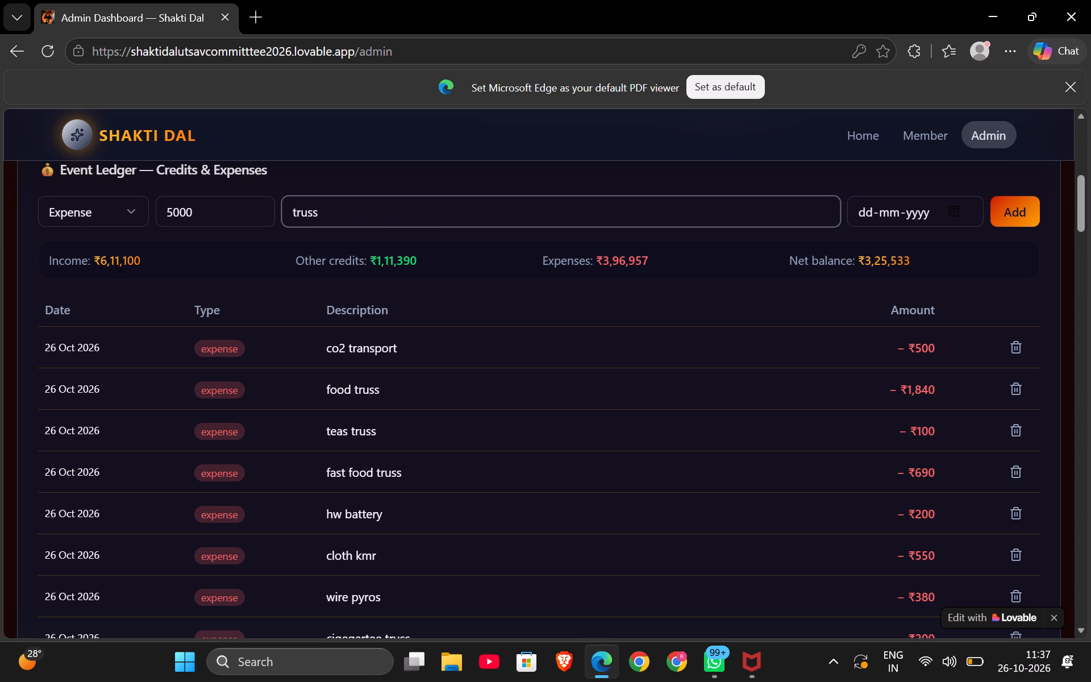
pyautogui.click(1001, 201)
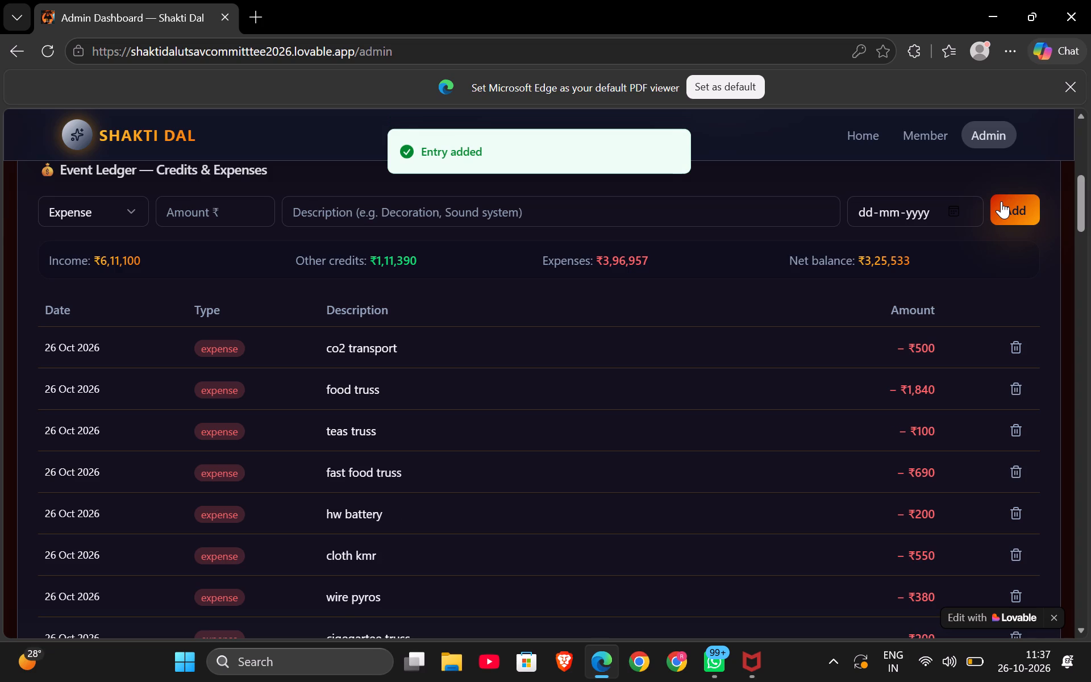
# Add an Event Ledger expense of 3200 with the description "crain rmr".
pyautogui.click(201, 209)
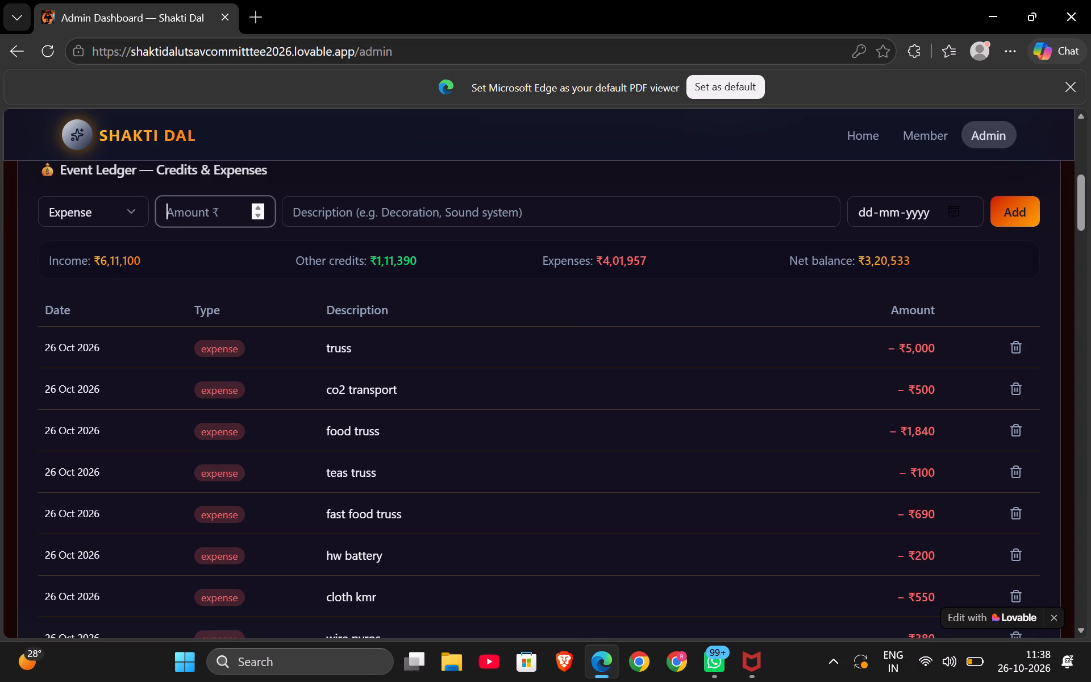
pyautogui.write('3200')
pyautogui.click(317, 218)
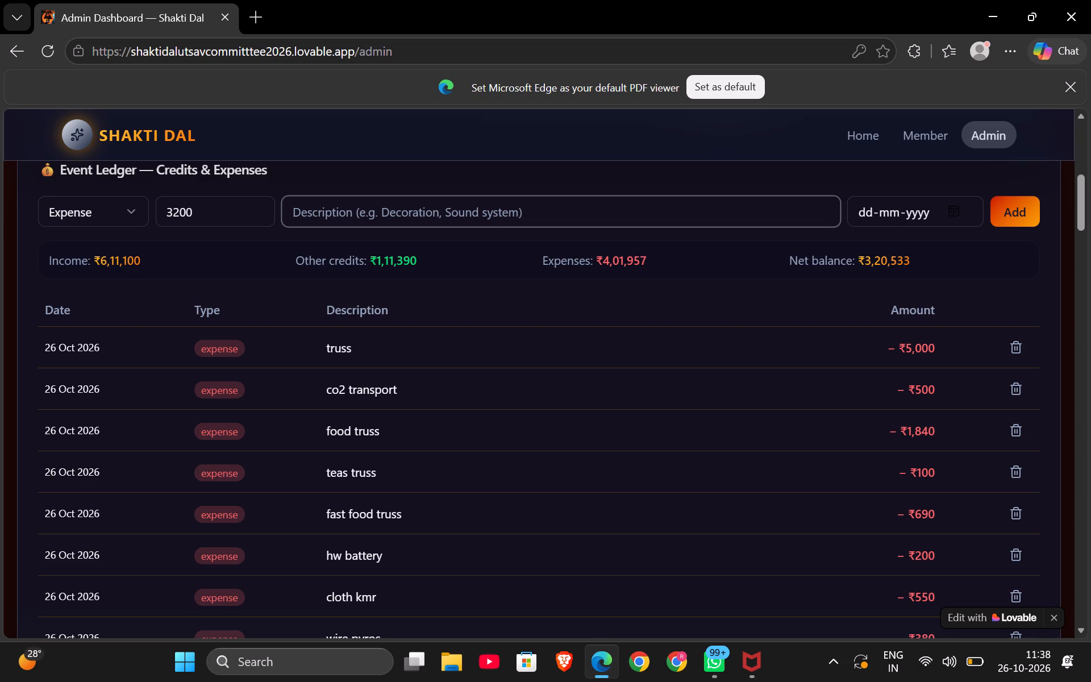
pyautogui.write('crain')
pyautogui.press('space')
pyautogui.write('rmr')
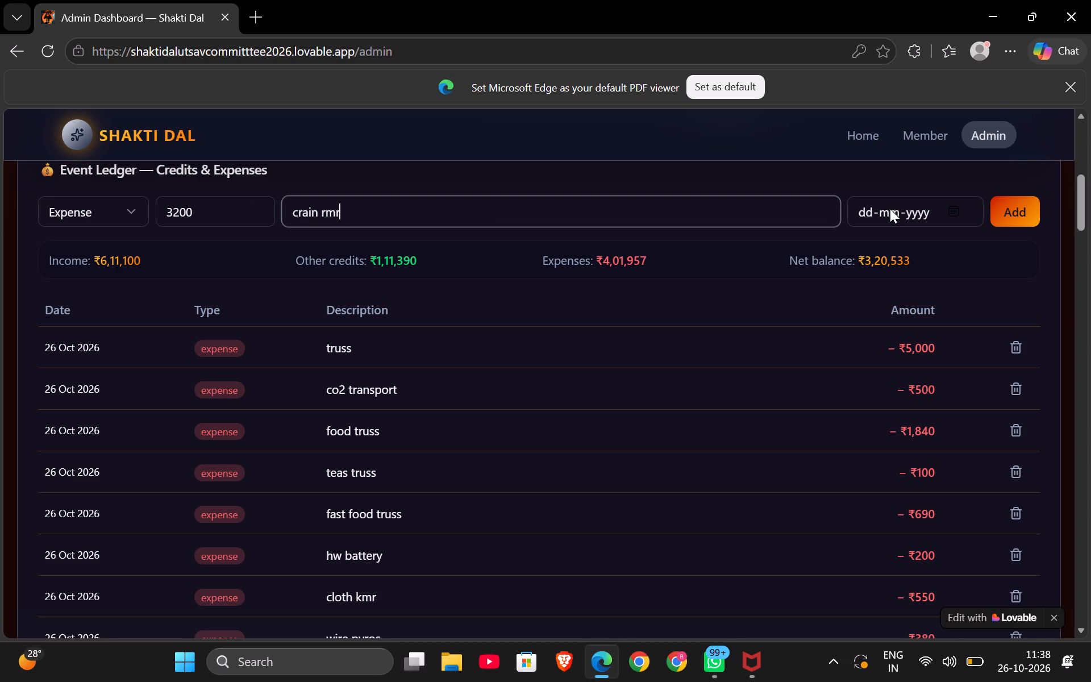
pyautogui.click(1003, 207)
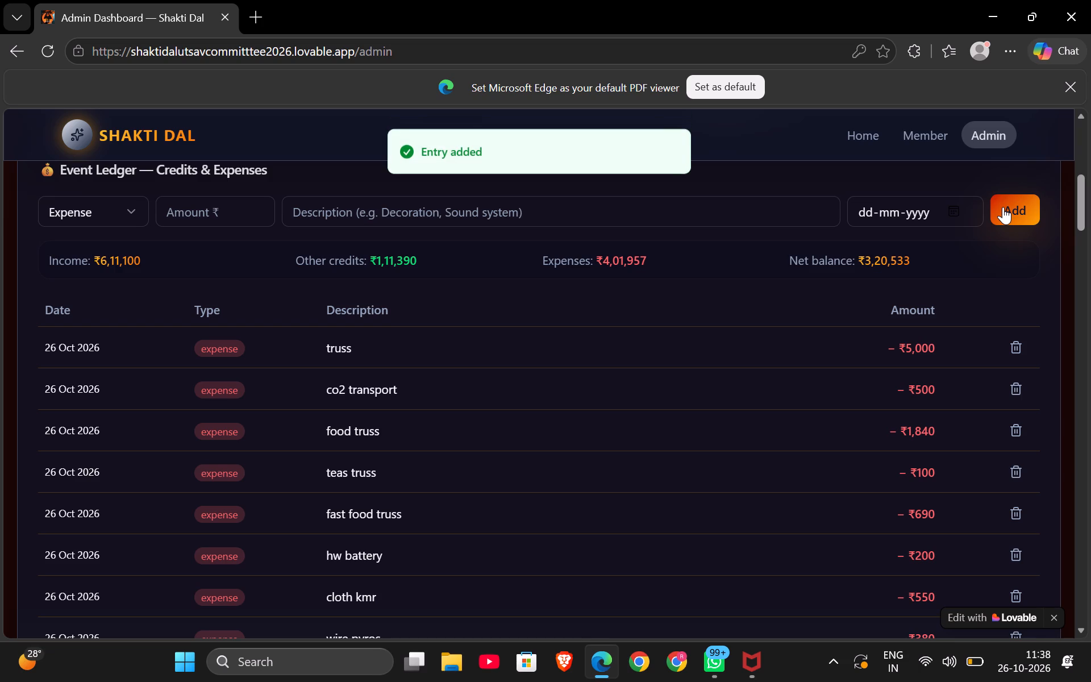
# Add an Event Ledger expense of 2480 with the description "food for dols kmr".
pyautogui.click(175, 213)
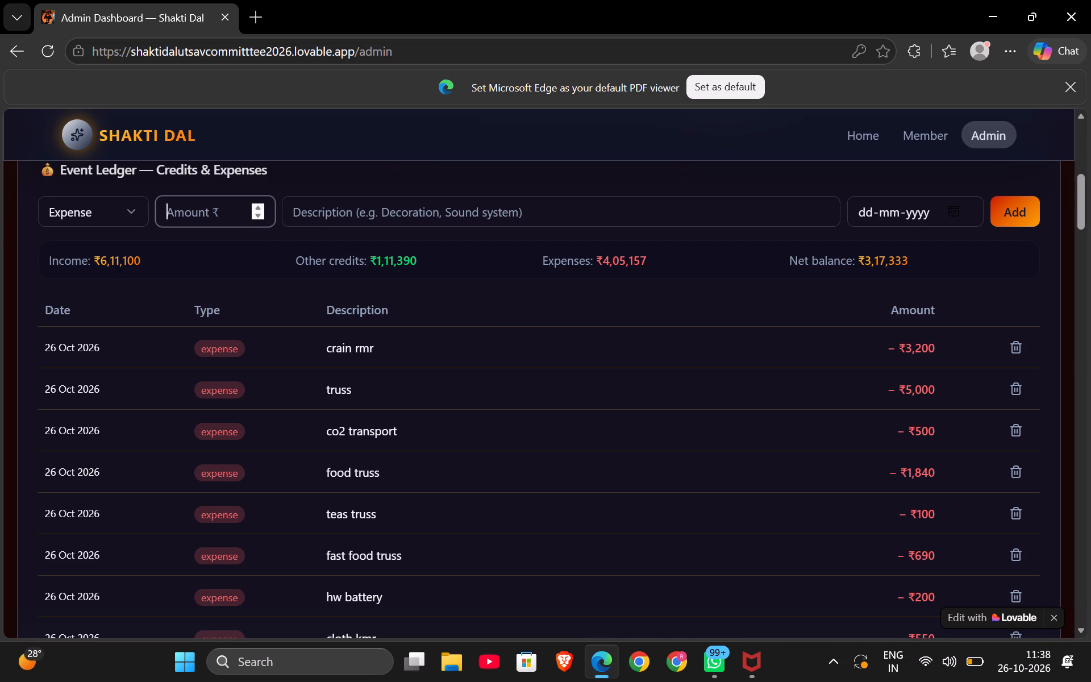
pyautogui.write('24')
pyautogui.write('80')
pyautogui.click(336, 209)
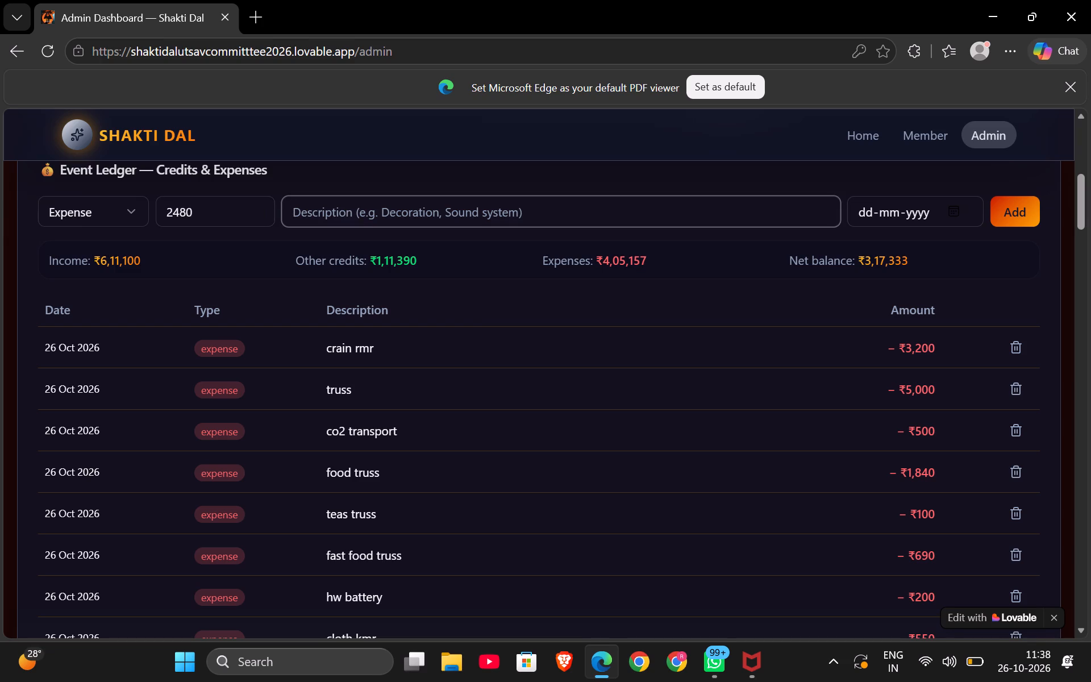
pyautogui.write('food for d')
pyautogui.write('ols kmr')
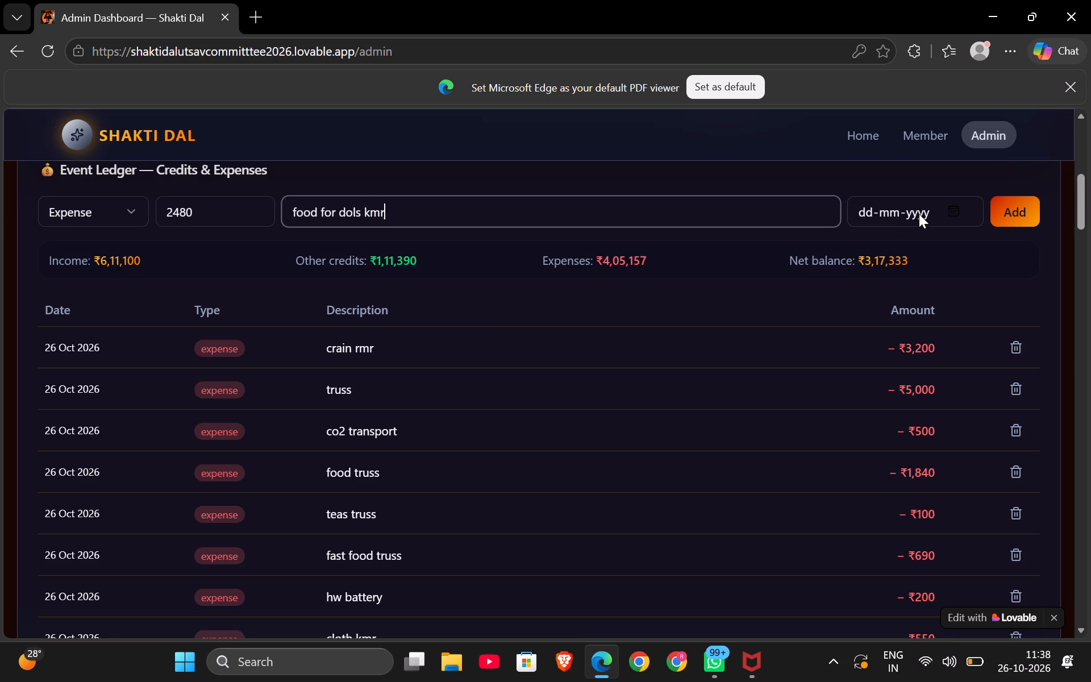
pyautogui.click(1017, 204)
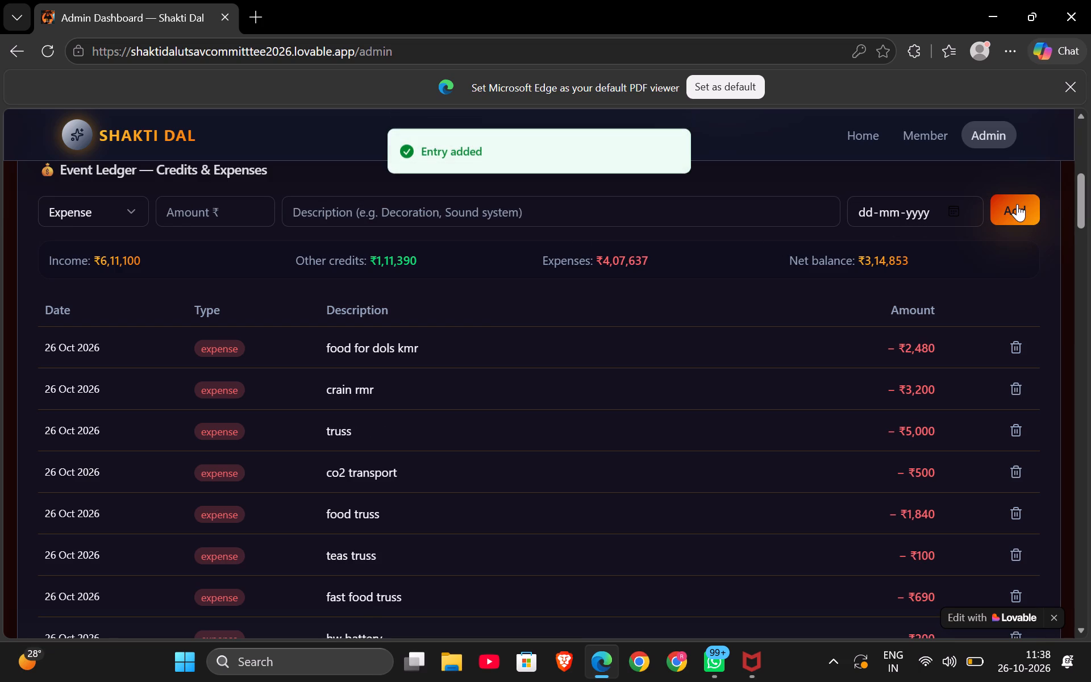
# Add an Event Ledger expense of 200 with the description "danda flower".
pyautogui.click(206, 210)
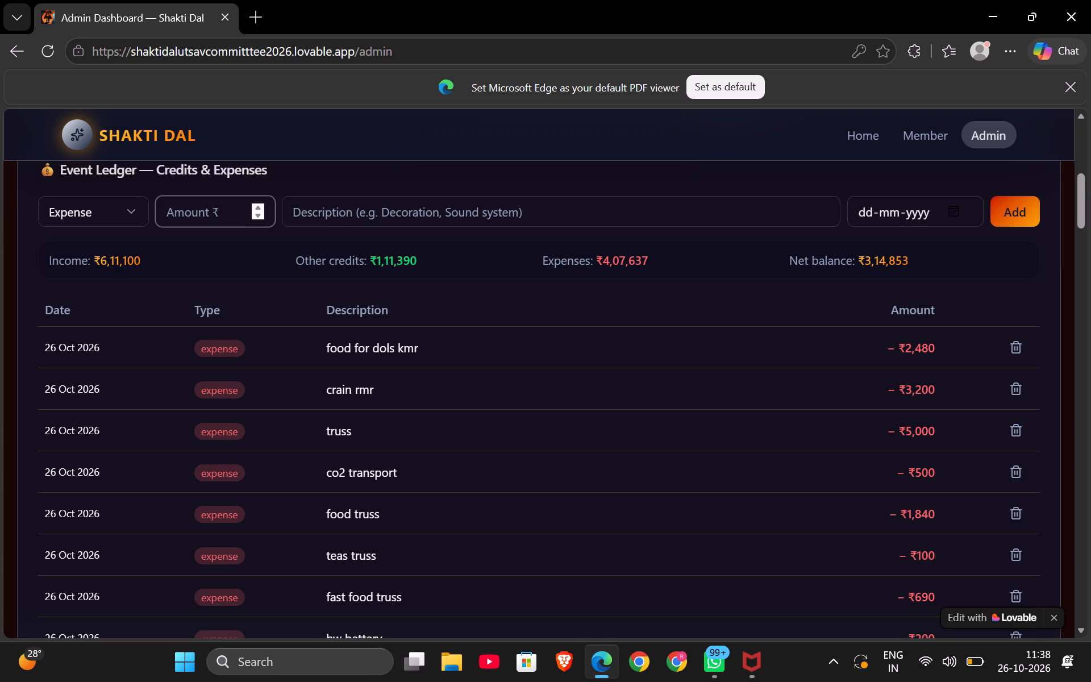
pyautogui.press('2')
pyautogui.write('00')
pyautogui.click(381, 201)
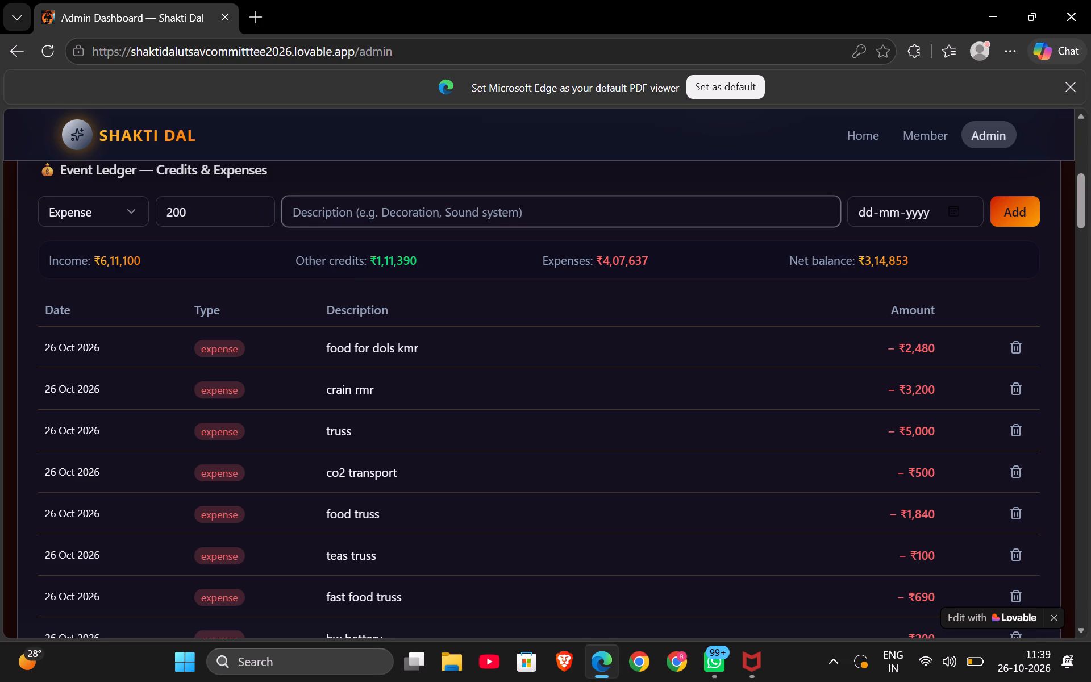
pyautogui.write('danda')
pyautogui.press('space')
pyautogui.write('flo')
pyautogui.press('w')
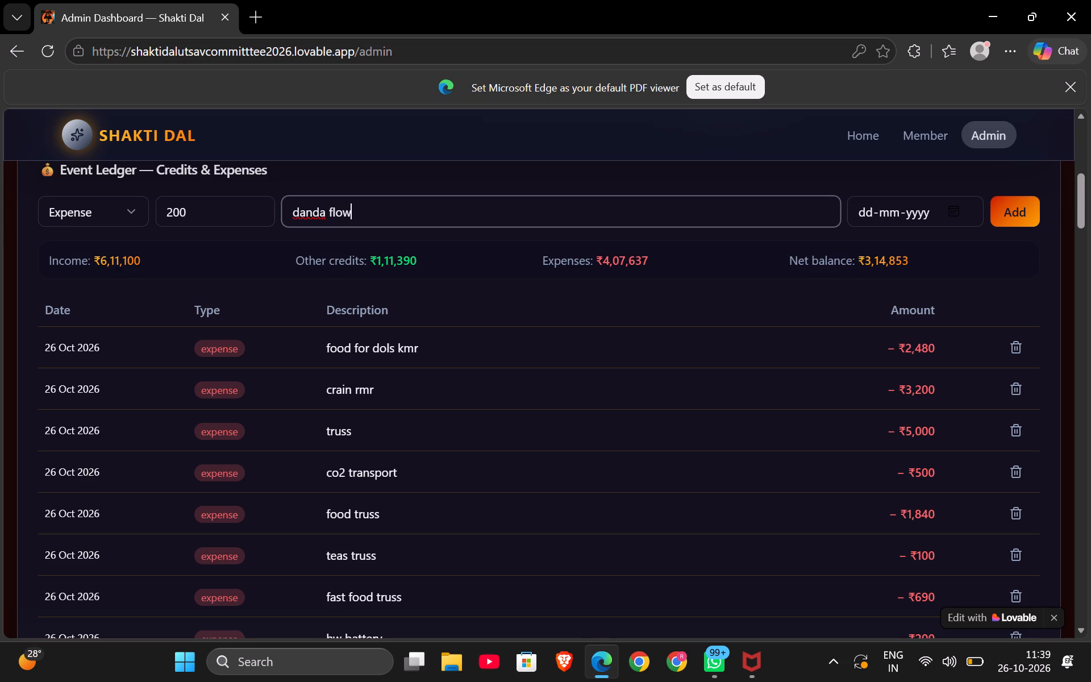
pyautogui.write('er')
pyautogui.click(1025, 206)
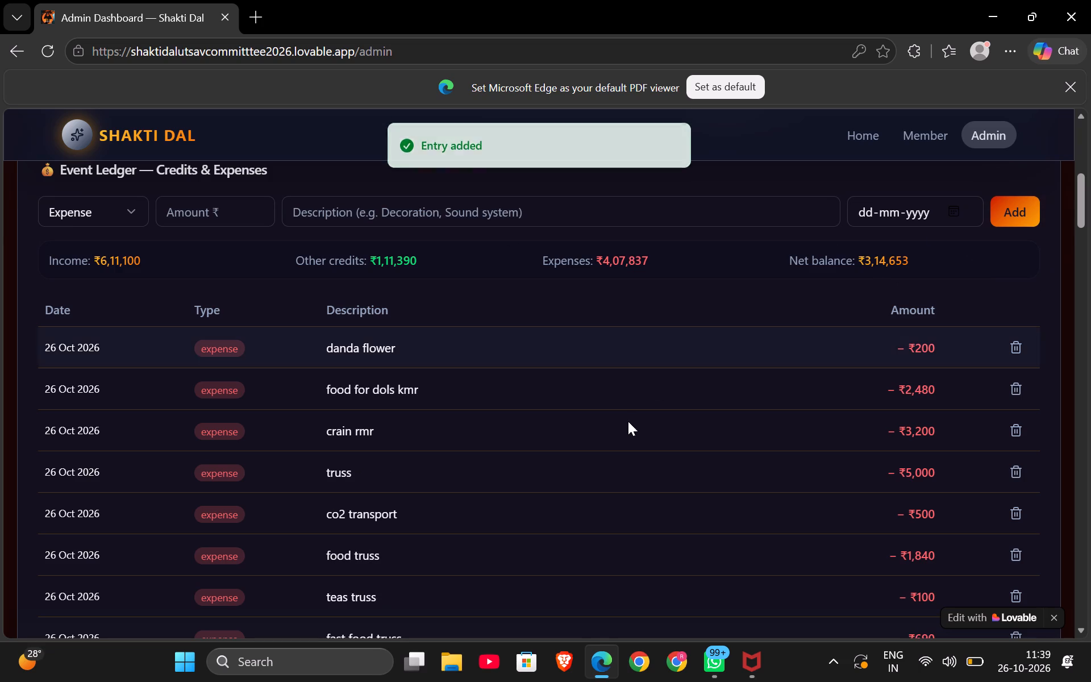
# Add an Event Ledger expense of 700 with the description "decoration food".
pyautogui.click(207, 215)
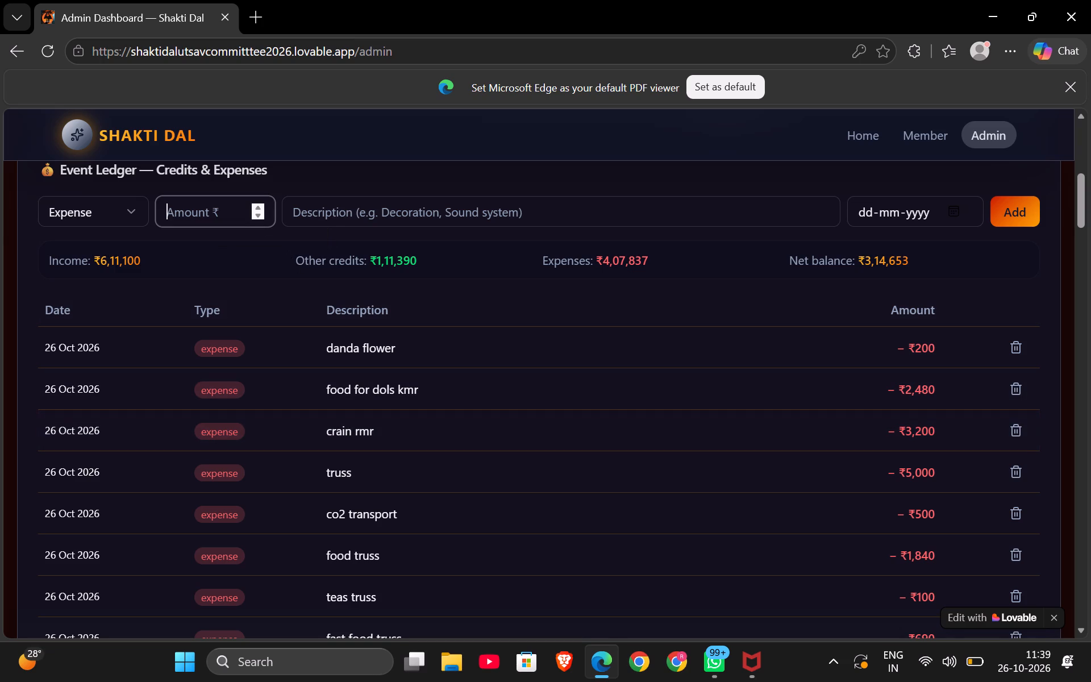
pyautogui.write('700')
pyautogui.click(392, 211)
pyautogui.write('decoration food')
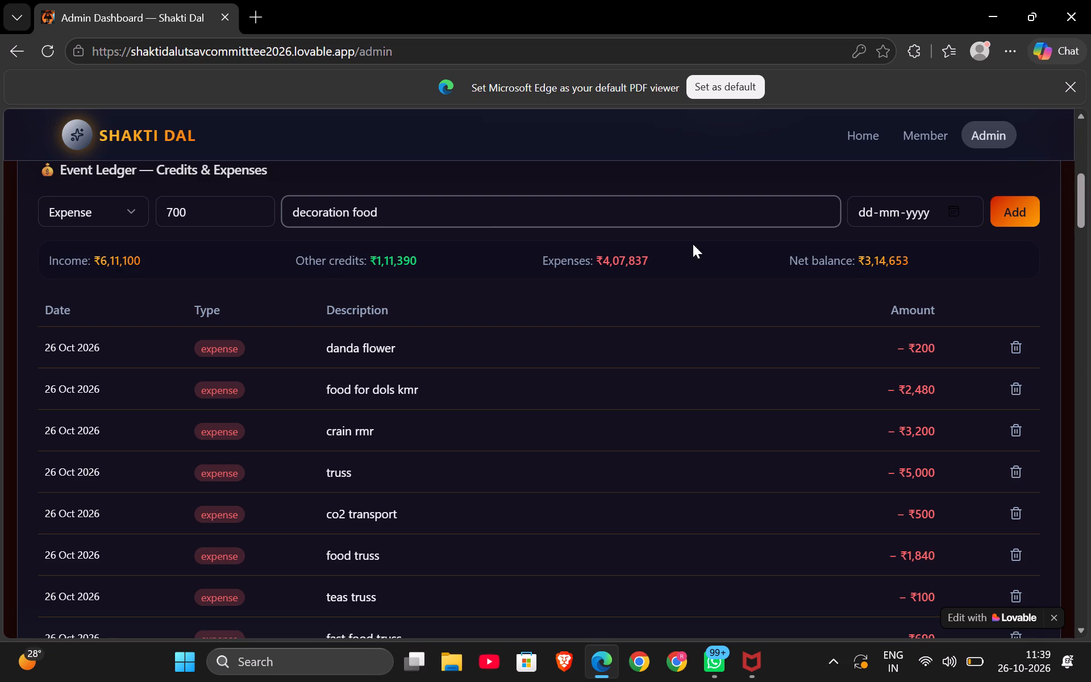
pyautogui.click(1006, 214)
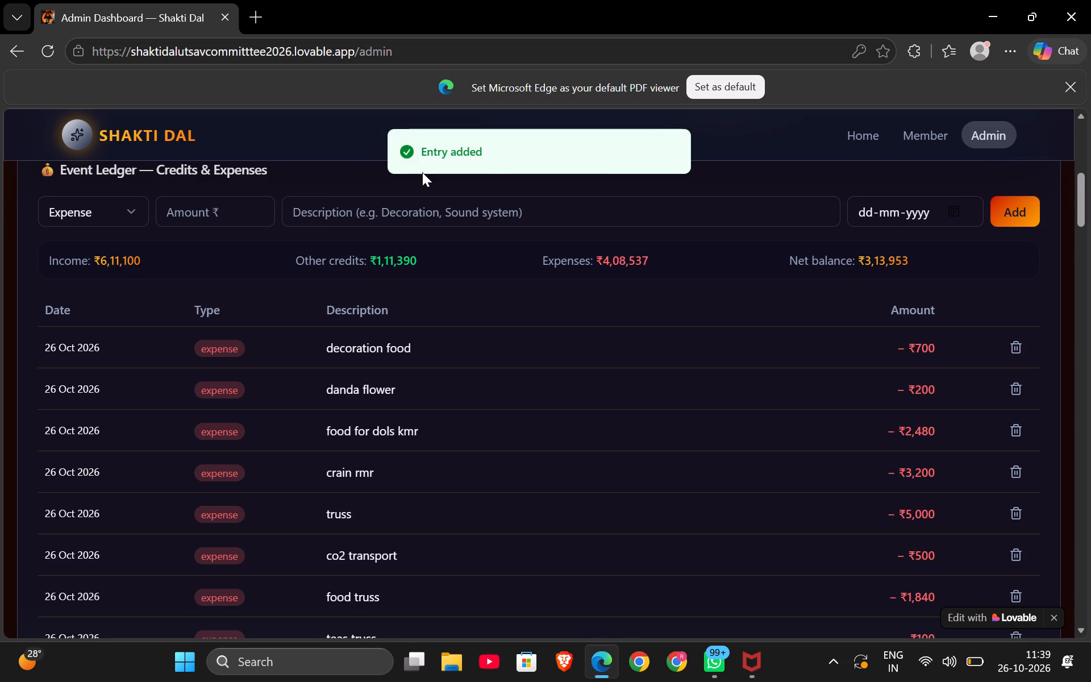
# Add an Event Ledger expense of 130 with the description "isthar glasses".
pyautogui.click(182, 212)
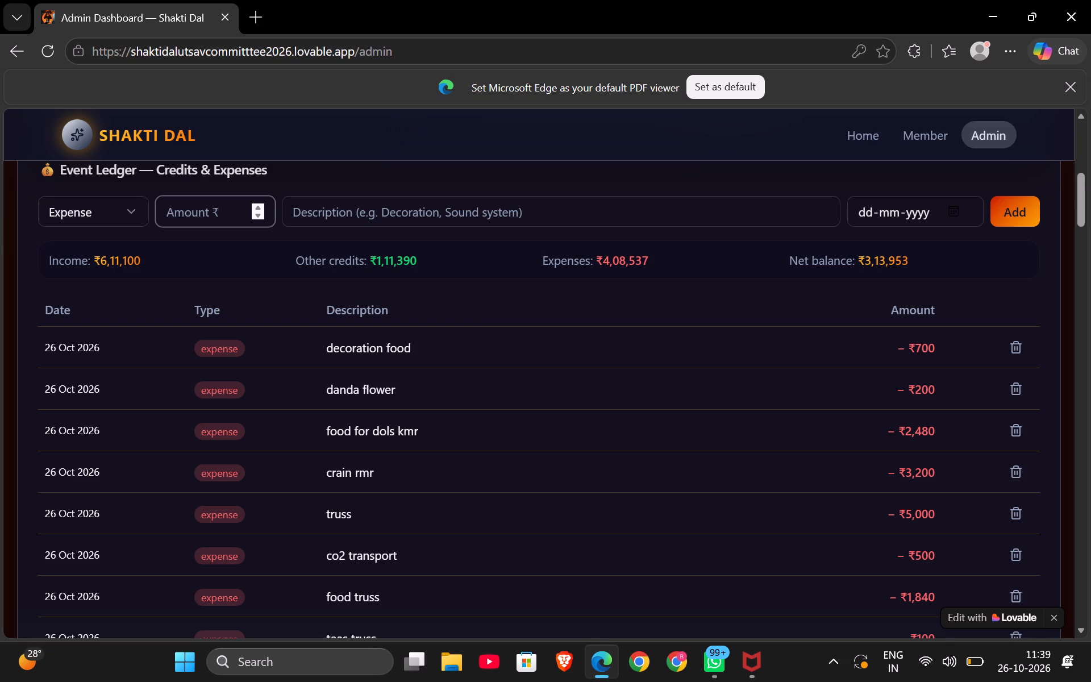
pyautogui.write('130')
pyautogui.click(323, 215)
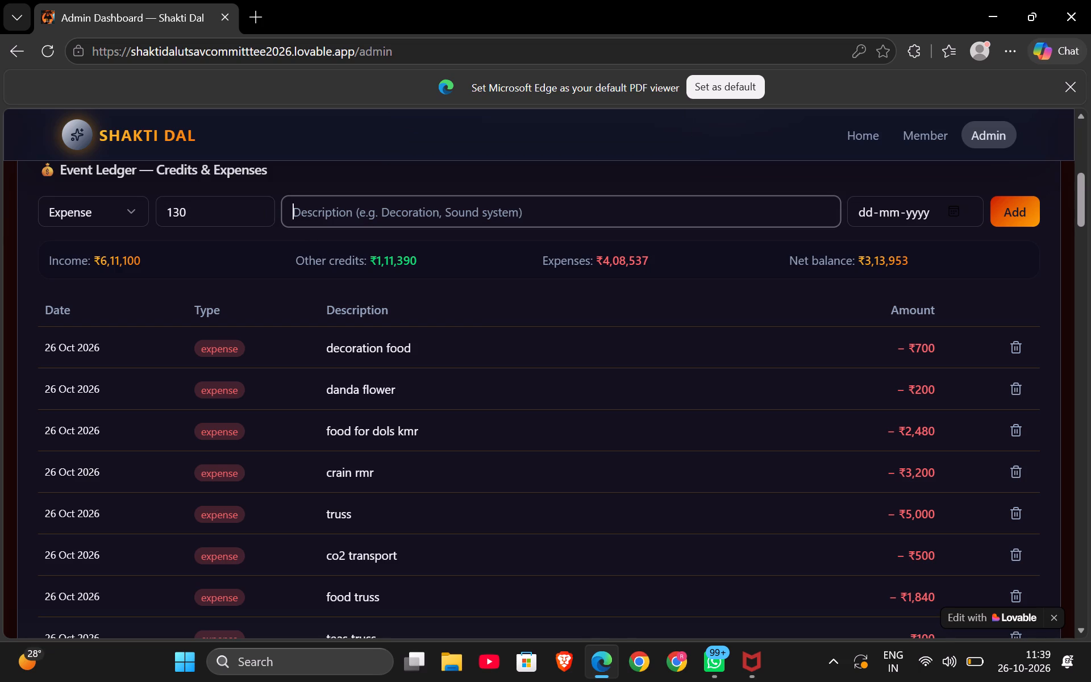
pyautogui.write('isthar')
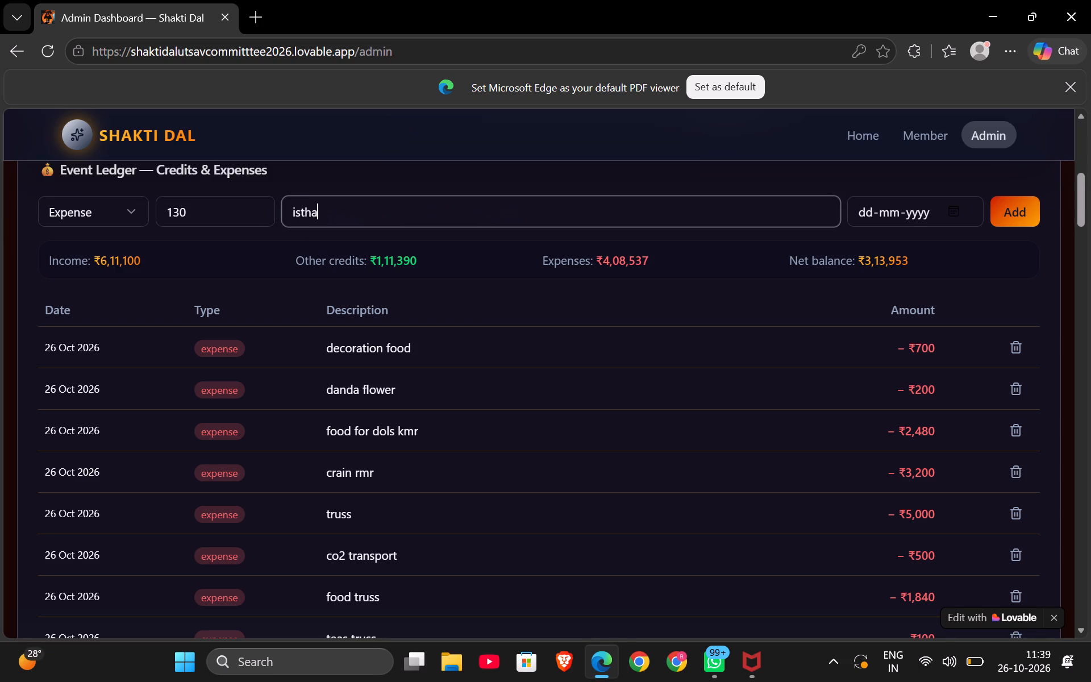
pyautogui.press('space')
pyautogui.write('gl')
pyautogui.write('asses')
pyautogui.click(1011, 214)
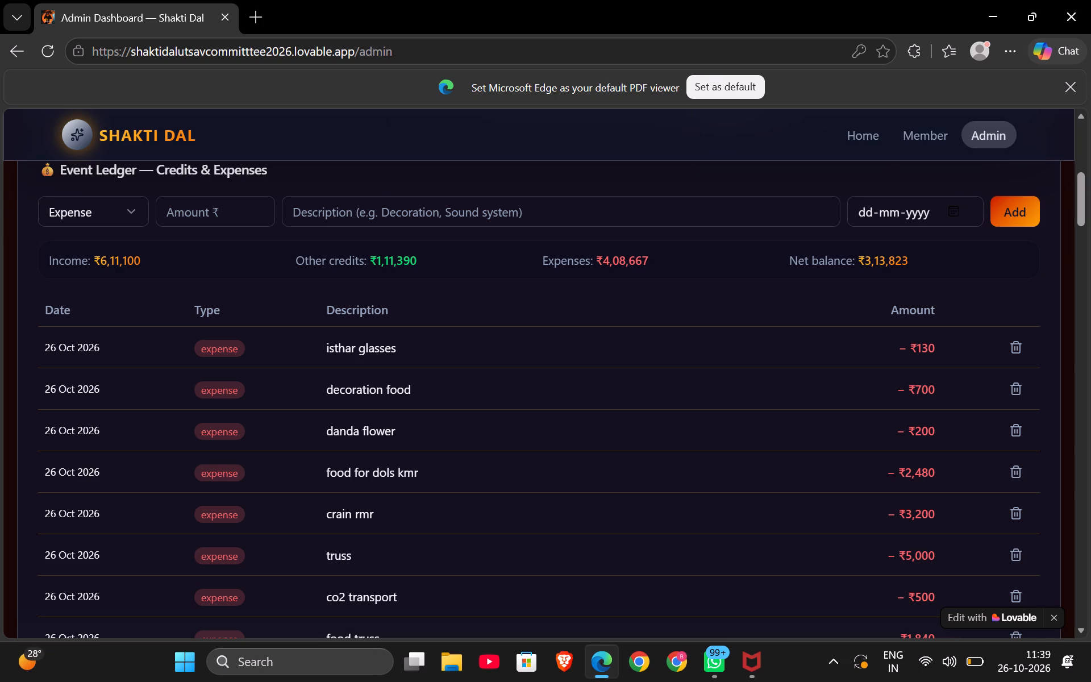
# Fill in an Event Ledger expense of 100 with the description "teas decoration".
pyautogui.click(207, 211)
pyautogui.write('100')
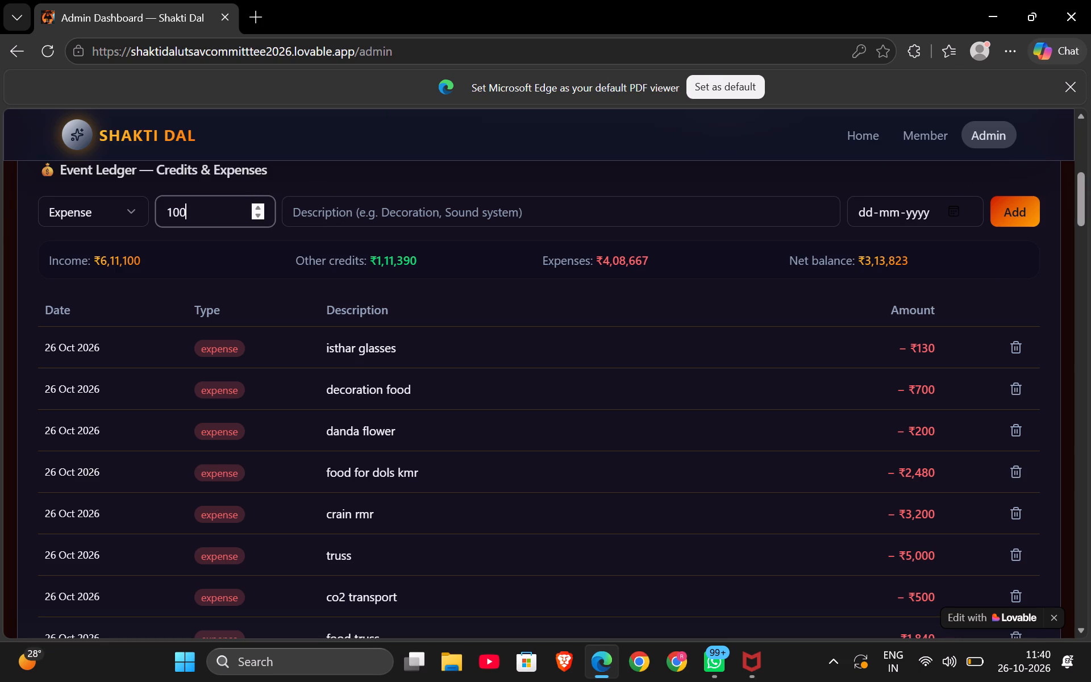
pyautogui.write('teas')
pyautogui.press('BackSpace')
pyautogui.click(356, 218)
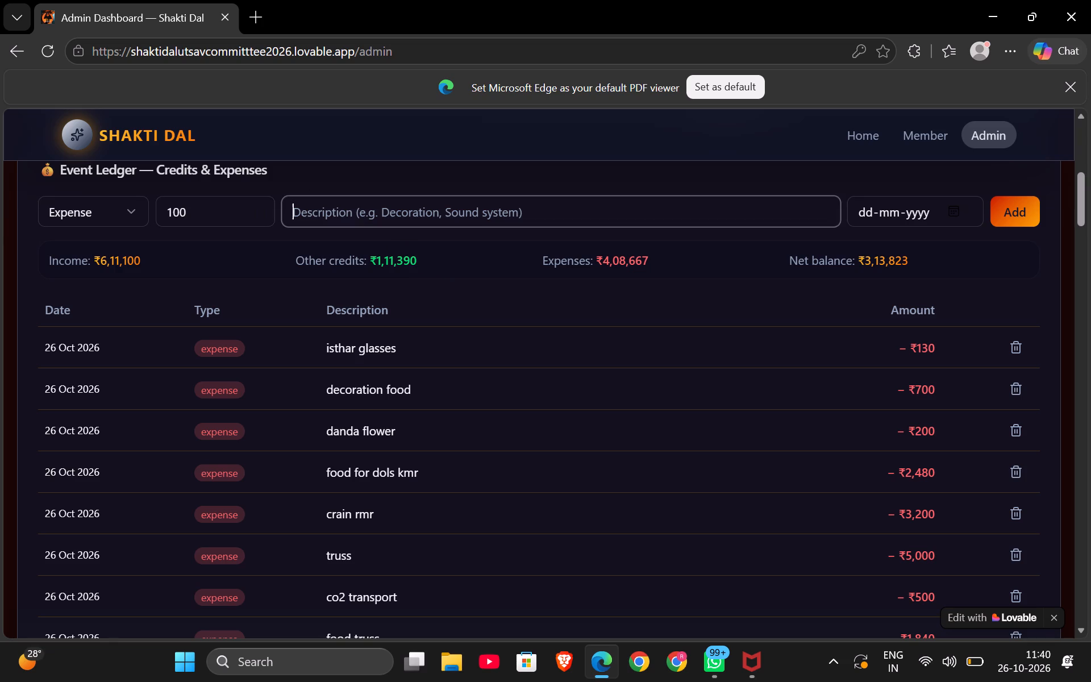
pyautogui.write('teas')
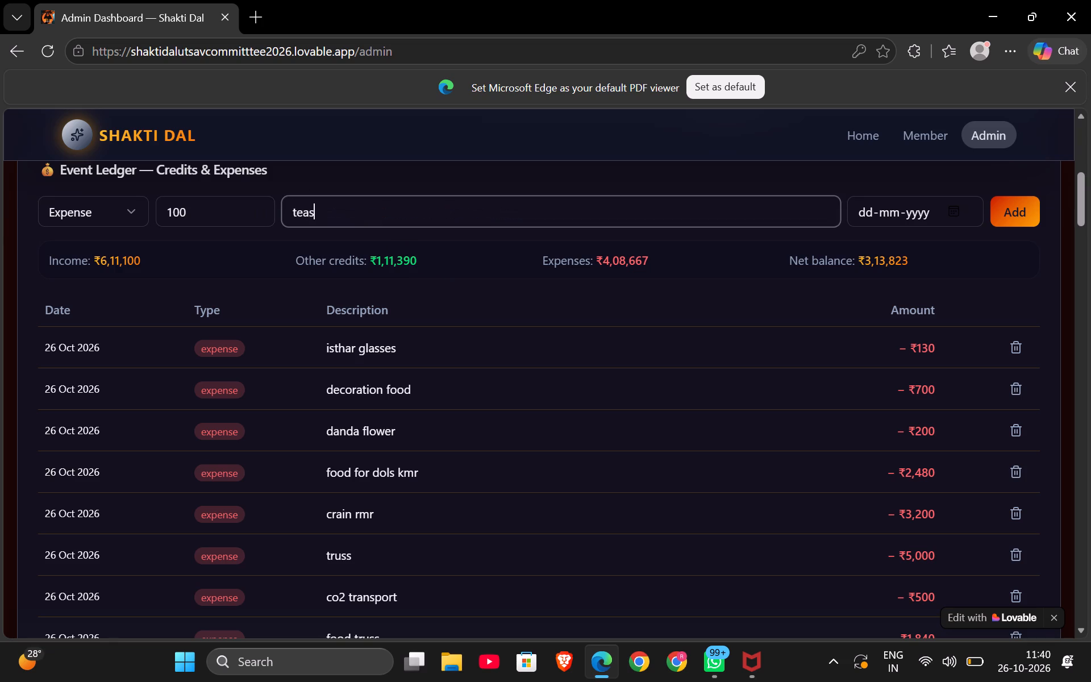
pyautogui.press('space')
pyautogui.write('de')
pyautogui.write('coration')
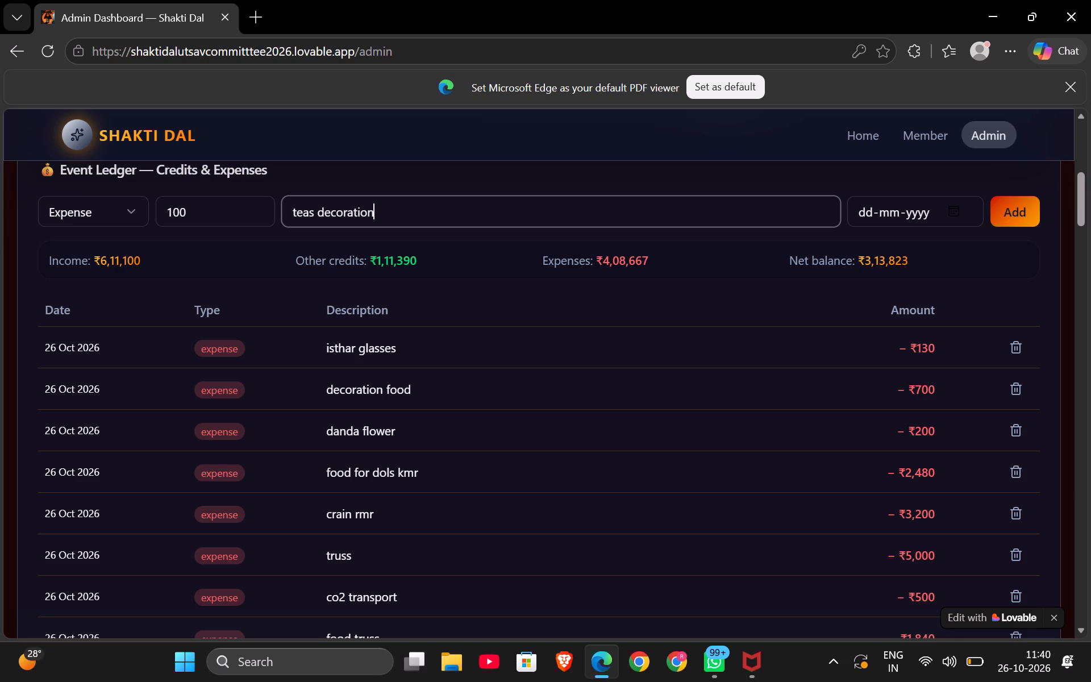
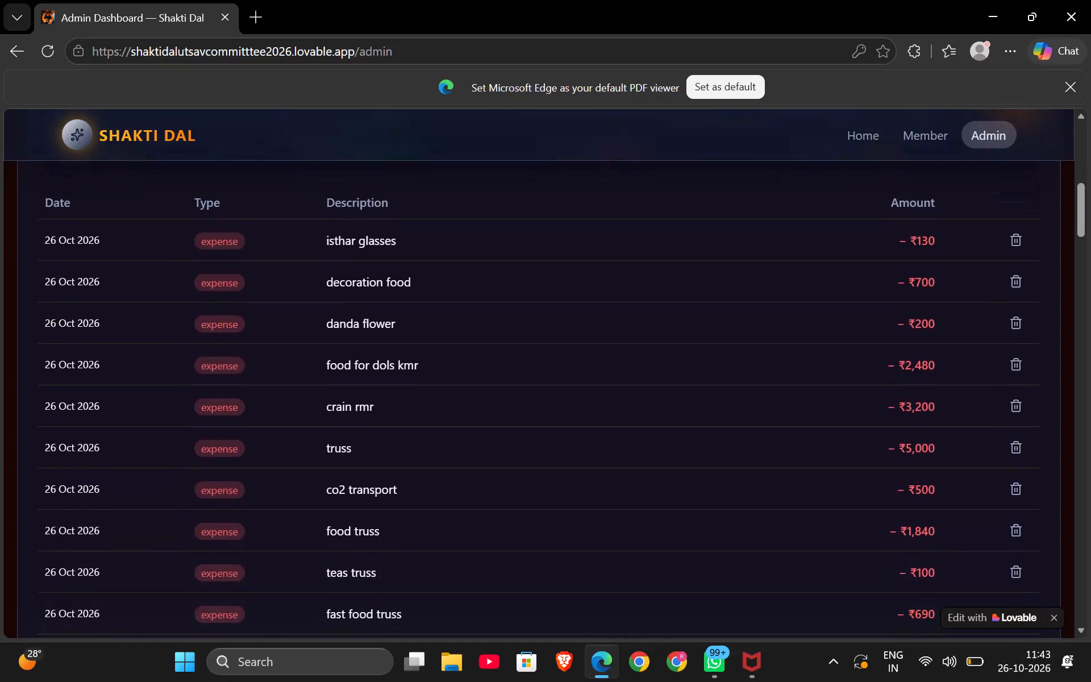
# Submit the filled-in Event Ledger expense of 100 for "teas decoration" after checking the existing entries.
pyautogui.scroll(-1, 356, 218)
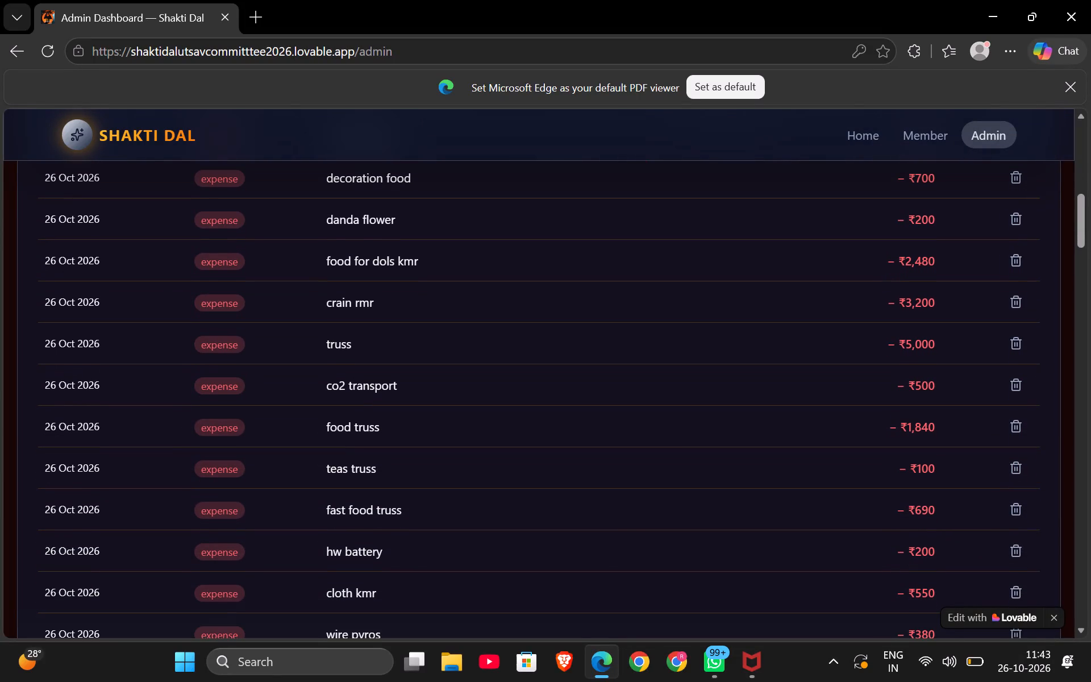
pyautogui.scroll(-1, 356, 218)
pyautogui.scroll(4, 356, 218)
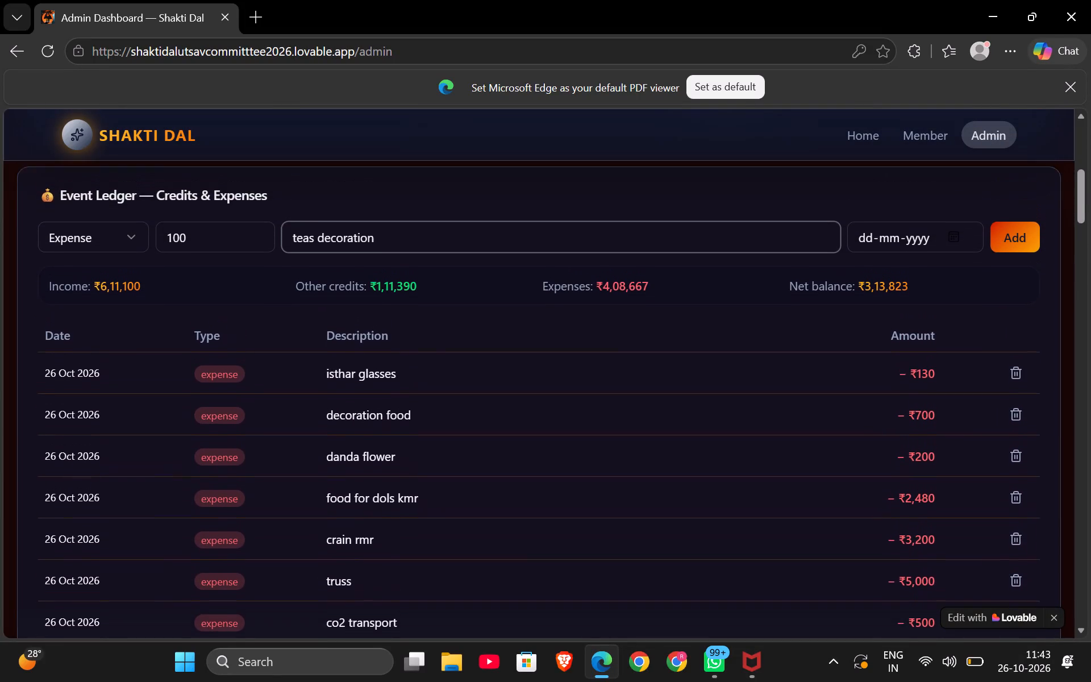
pyautogui.scroll(1, 356, 218)
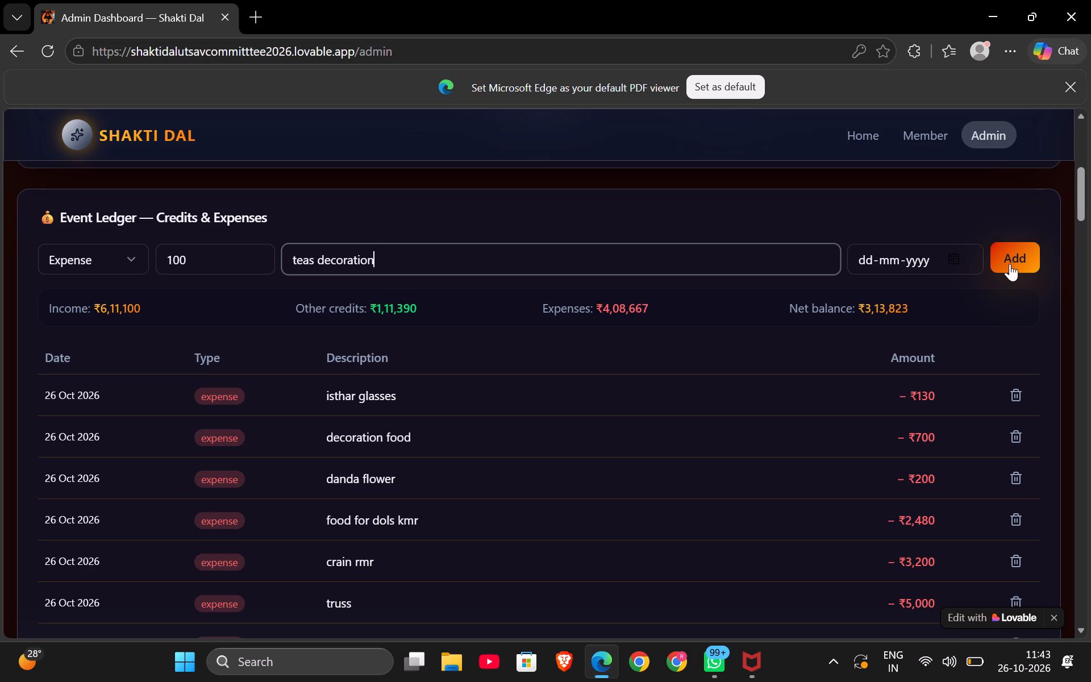
pyautogui.click(1015, 264)
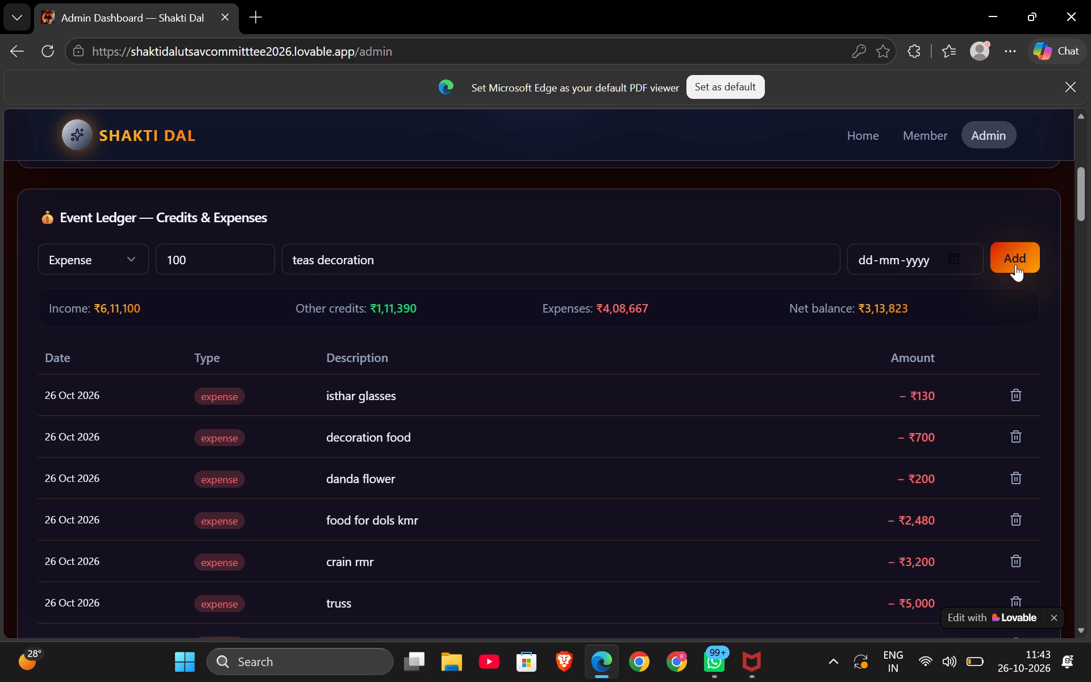
# Add an Event Ledger expense of 100 with the description "petrol".
pyautogui.click(224, 254)
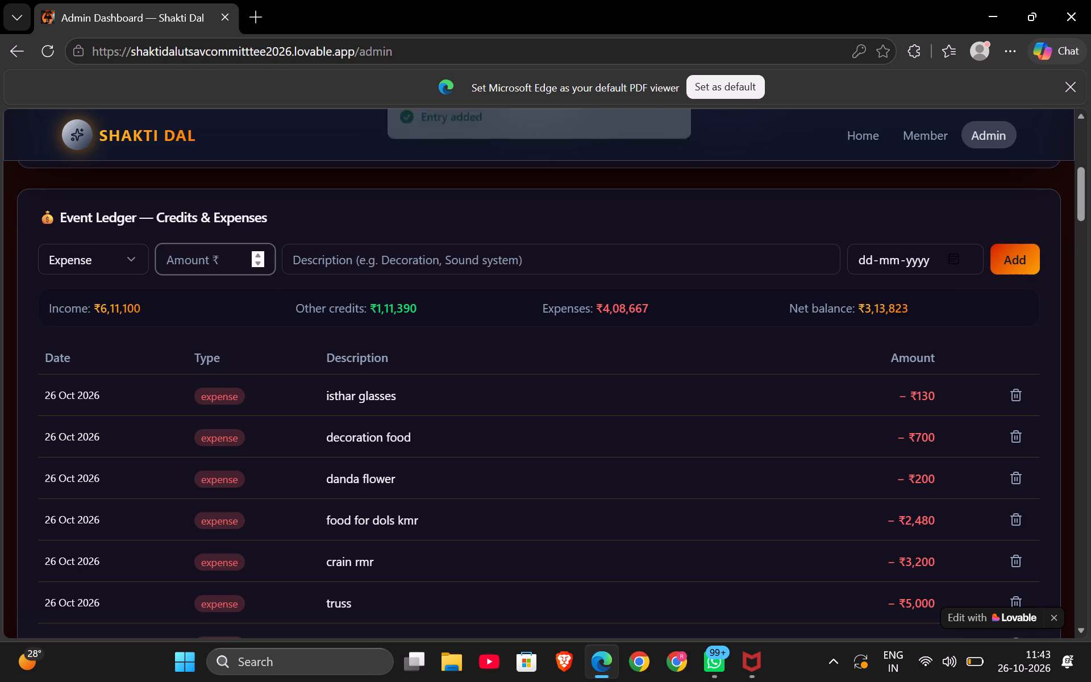
pyautogui.write('100')
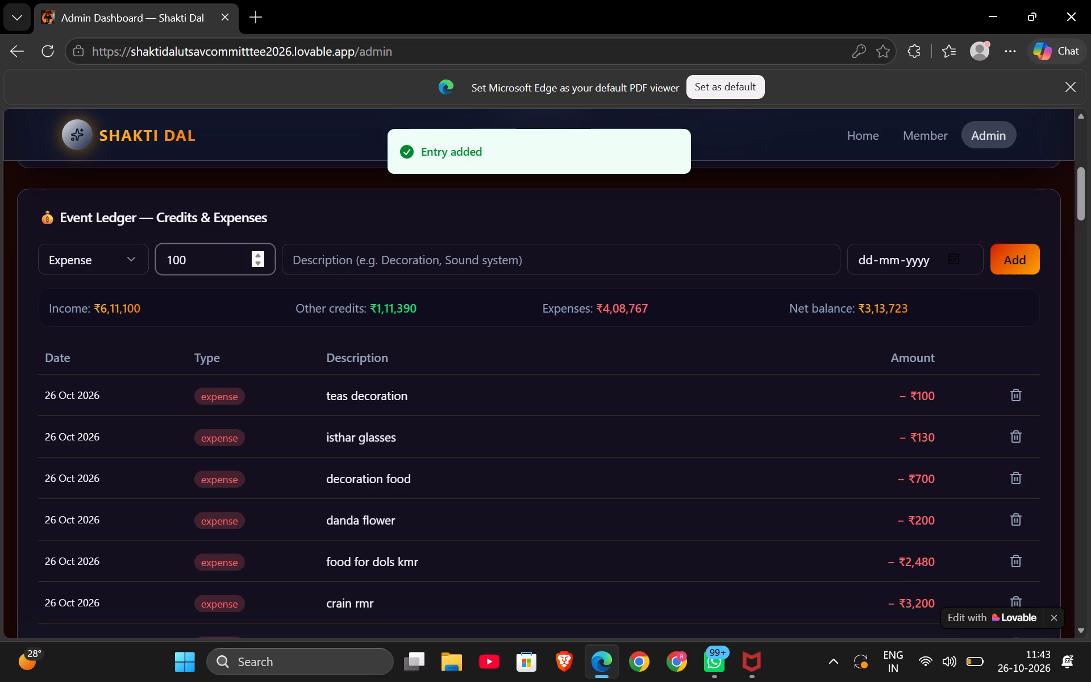
pyautogui.click(326, 252)
pyautogui.write('petrol')
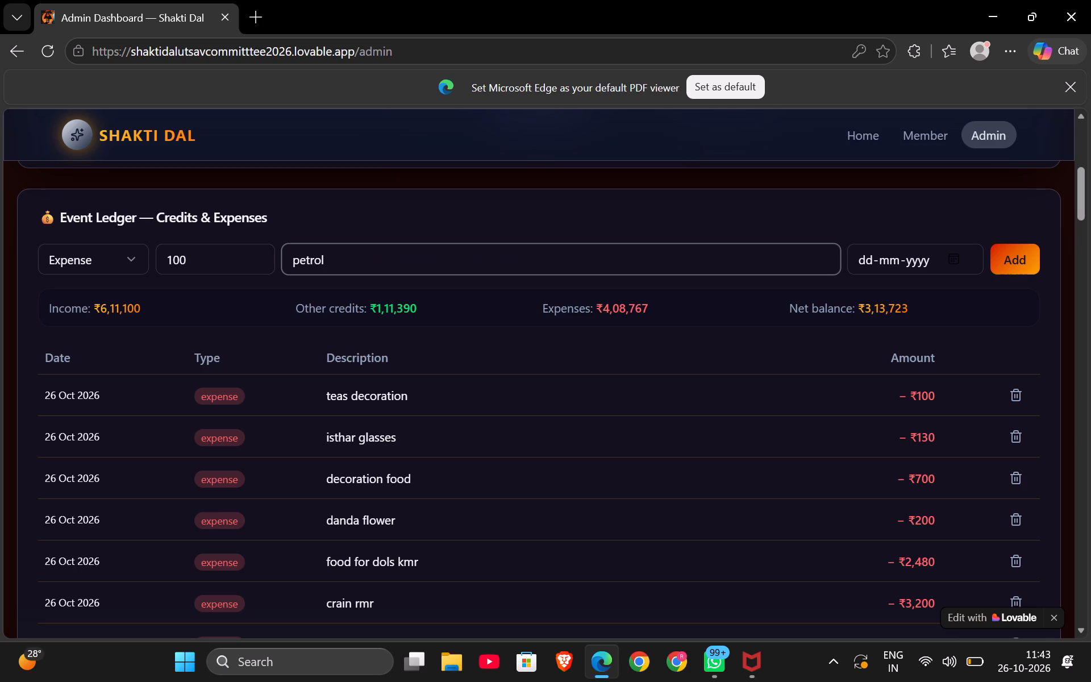
pyautogui.click(1001, 254)
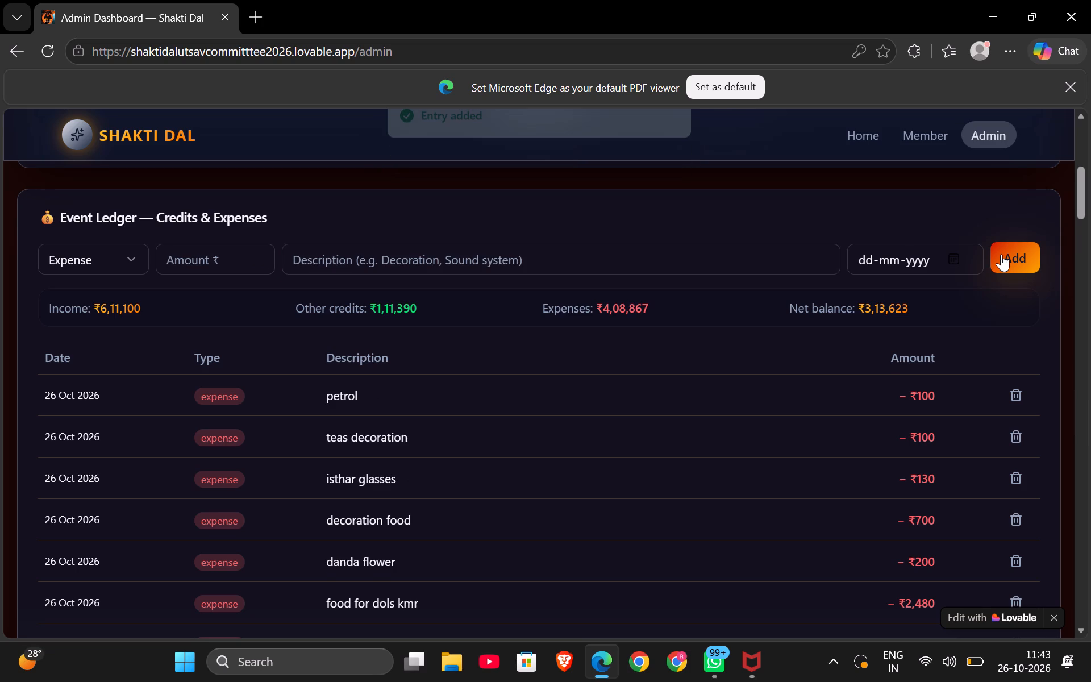
# Add an Event Ledger expense of 1600 with the description "vamshi daba food".
pyautogui.click(243, 269)
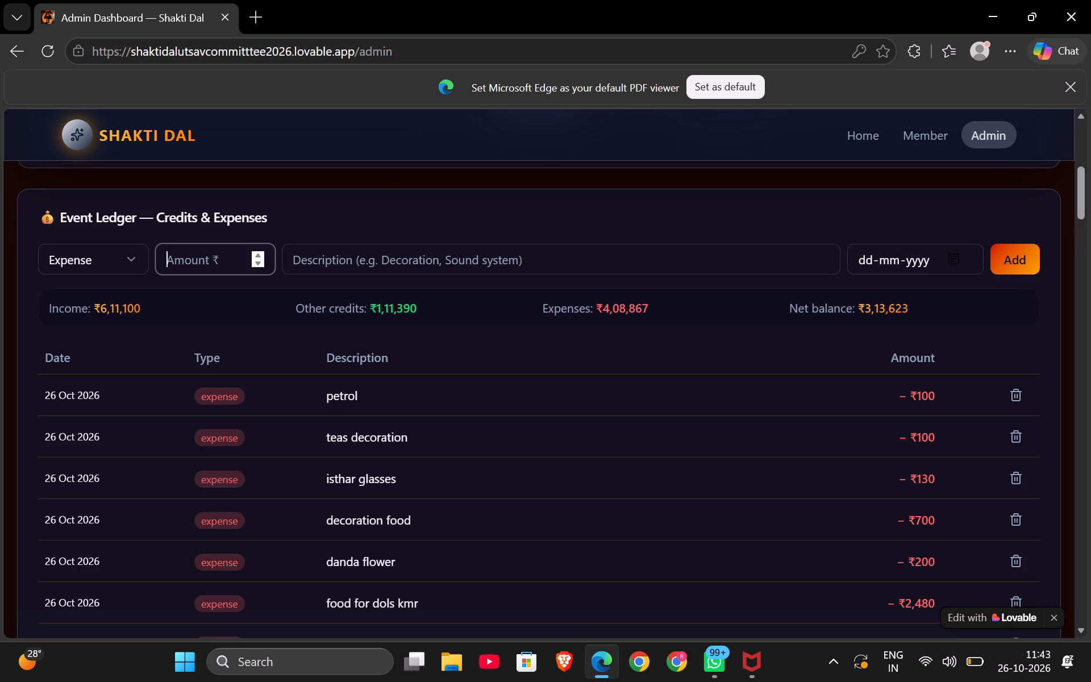
pyautogui.write('1600')
pyautogui.click(327, 264)
pyautogui.write('vamshi daba')
pyautogui.press('space')
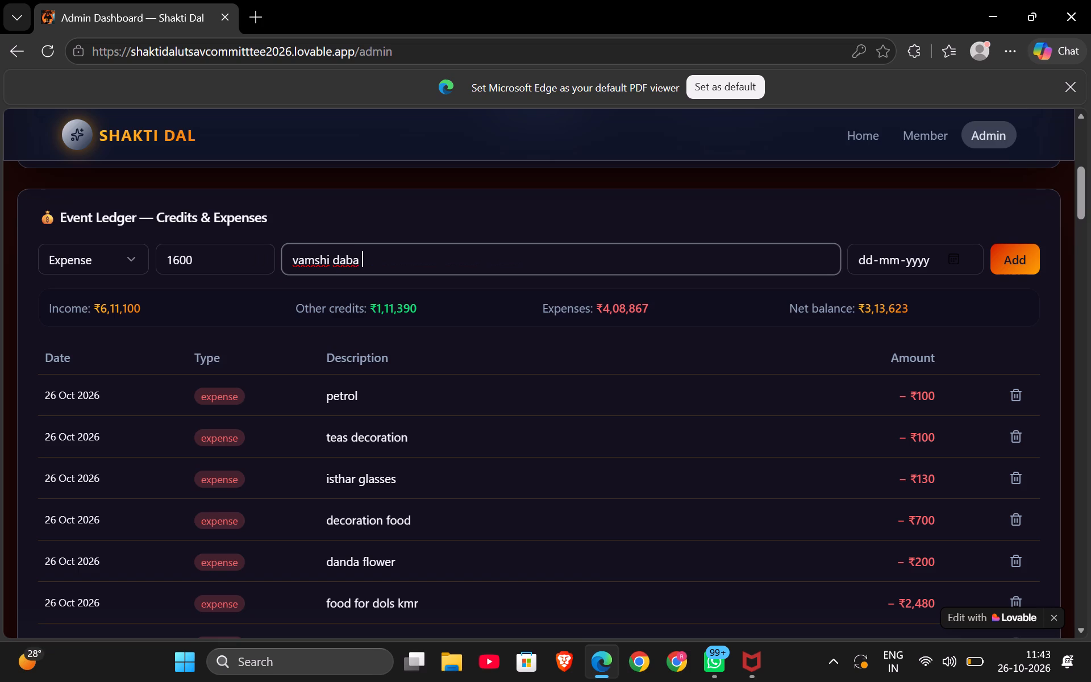
pyautogui.write('food')
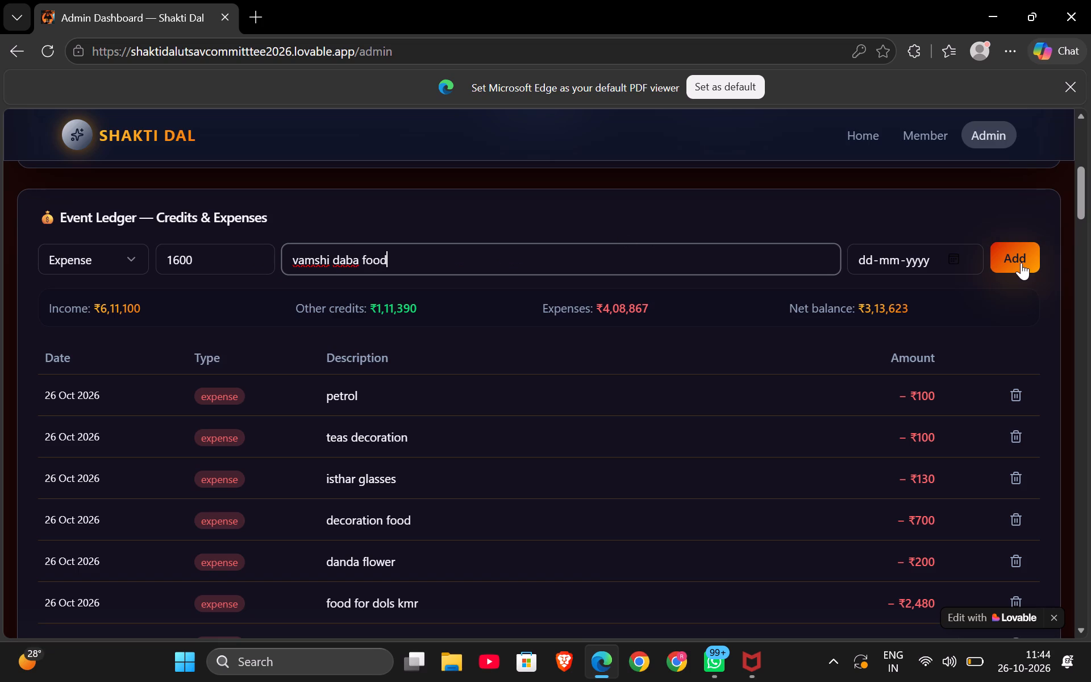
pyautogui.click(1015, 263)
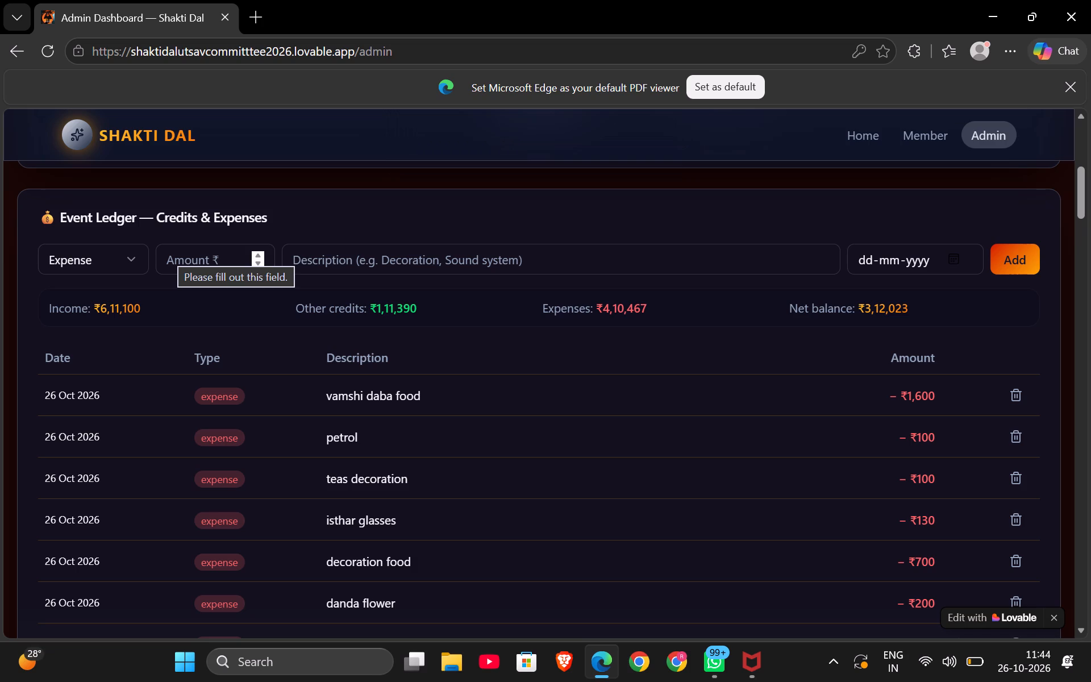
# Review the recent Event Ledger expense entries and the dashboard's summary figures.
pyautogui.scroll(-1, 565, 533)
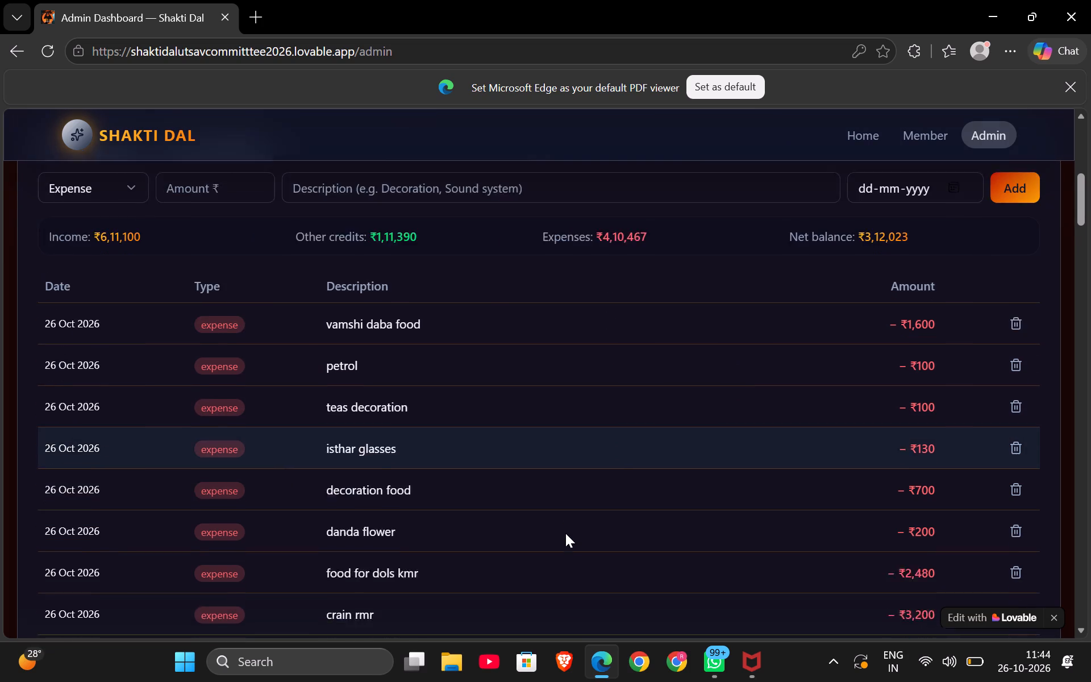
pyautogui.scroll(-2, 565, 533)
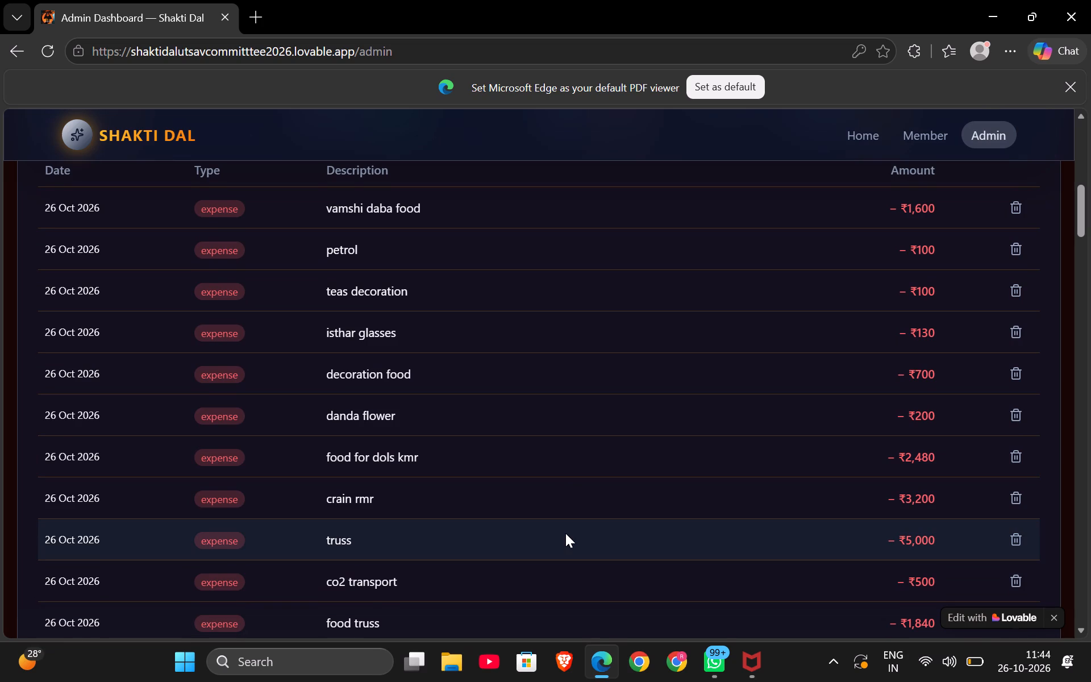
pyautogui.scroll(-1, 565, 533)
pyautogui.scroll(3, 565, 533)
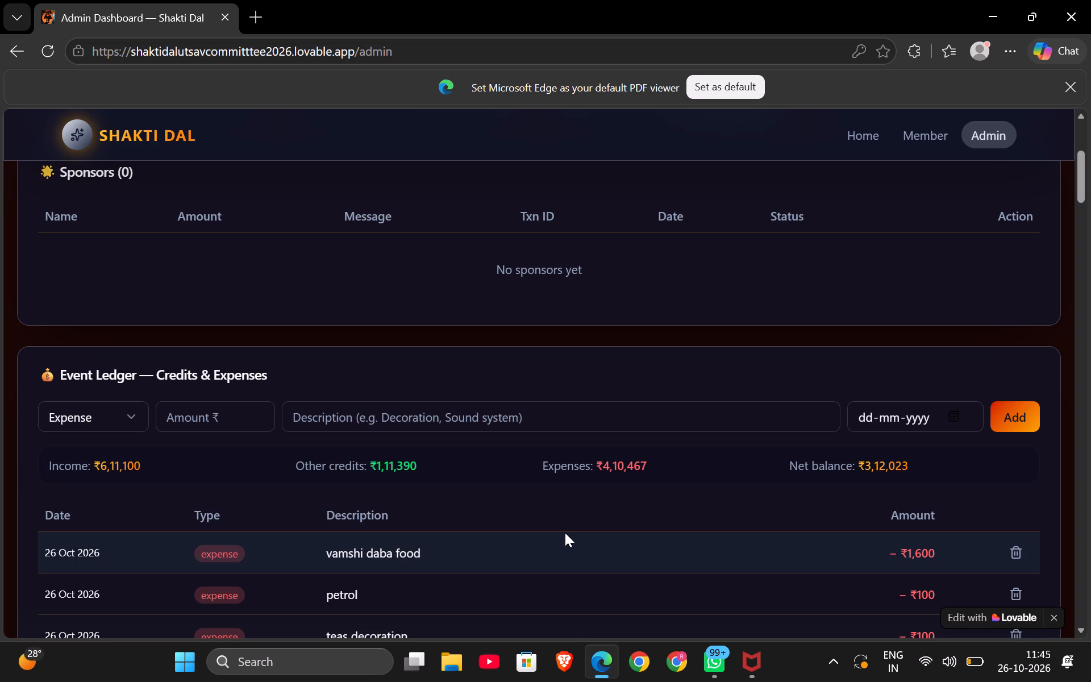
pyautogui.click(180, 420)
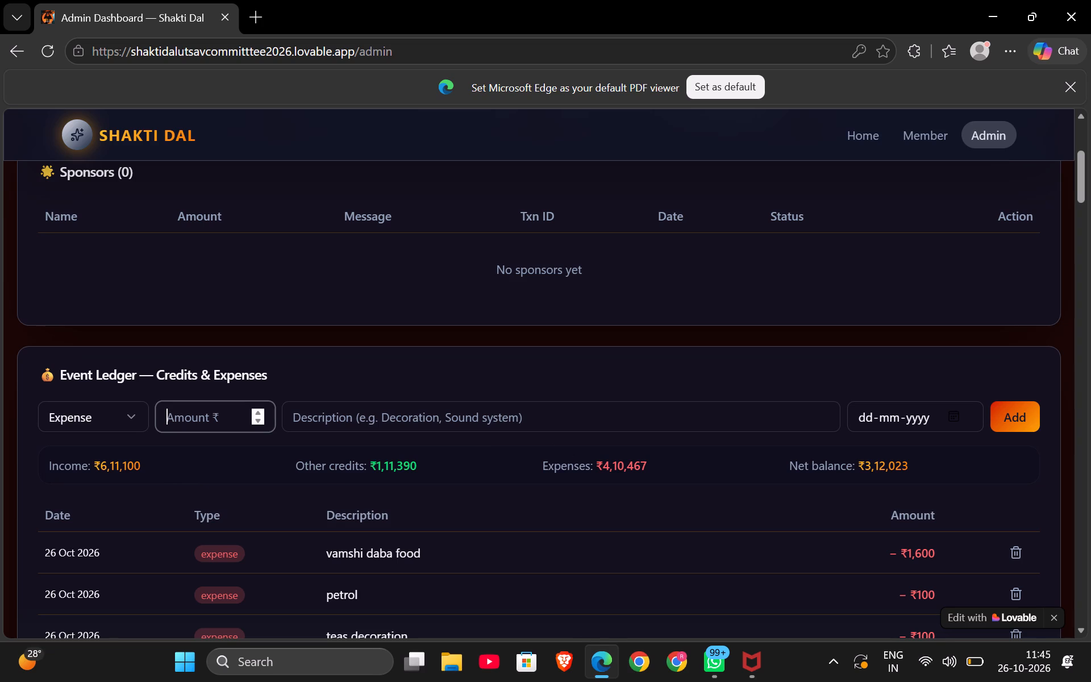
pyautogui.press('Tab')
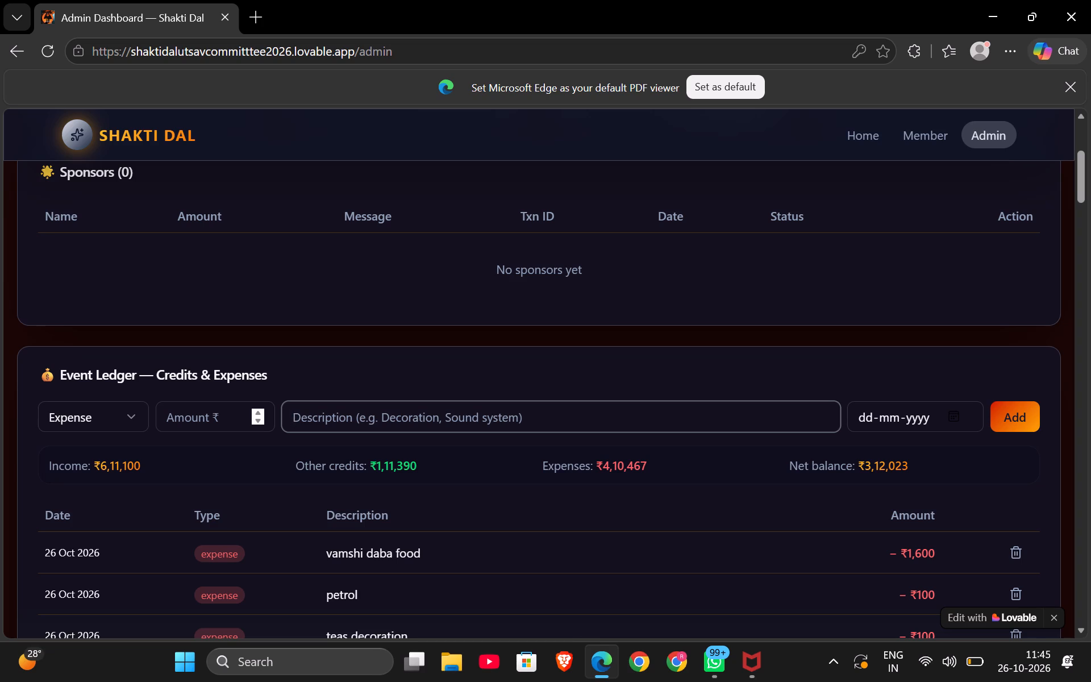
pyautogui.scroll(2, 180, 420)
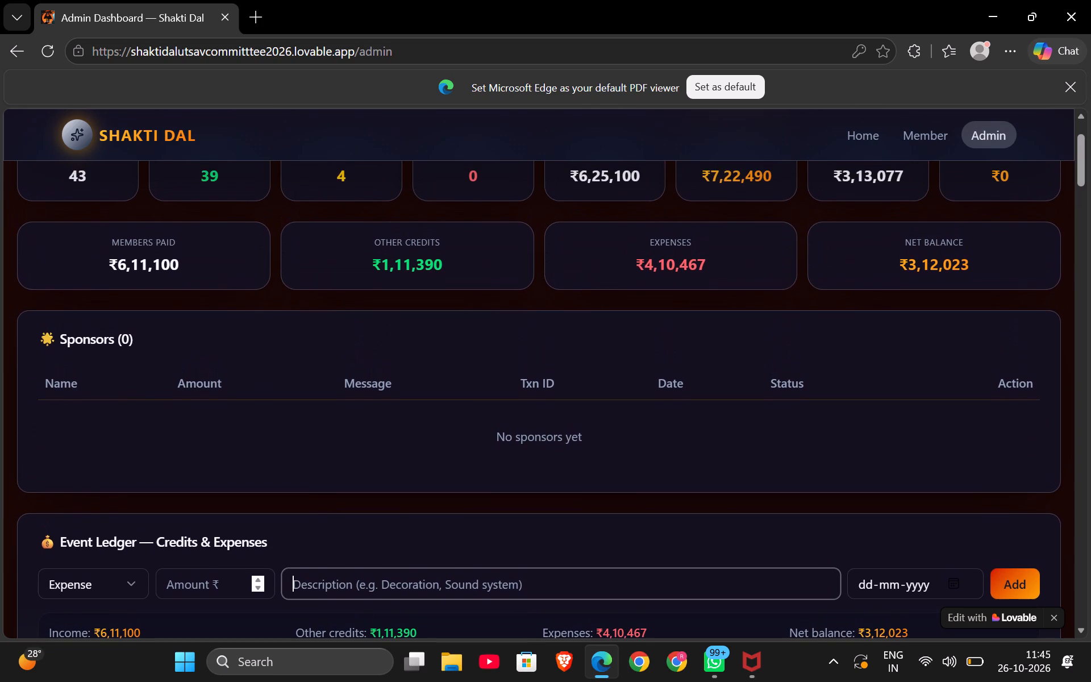
pyautogui.scroll(1, 180, 420)
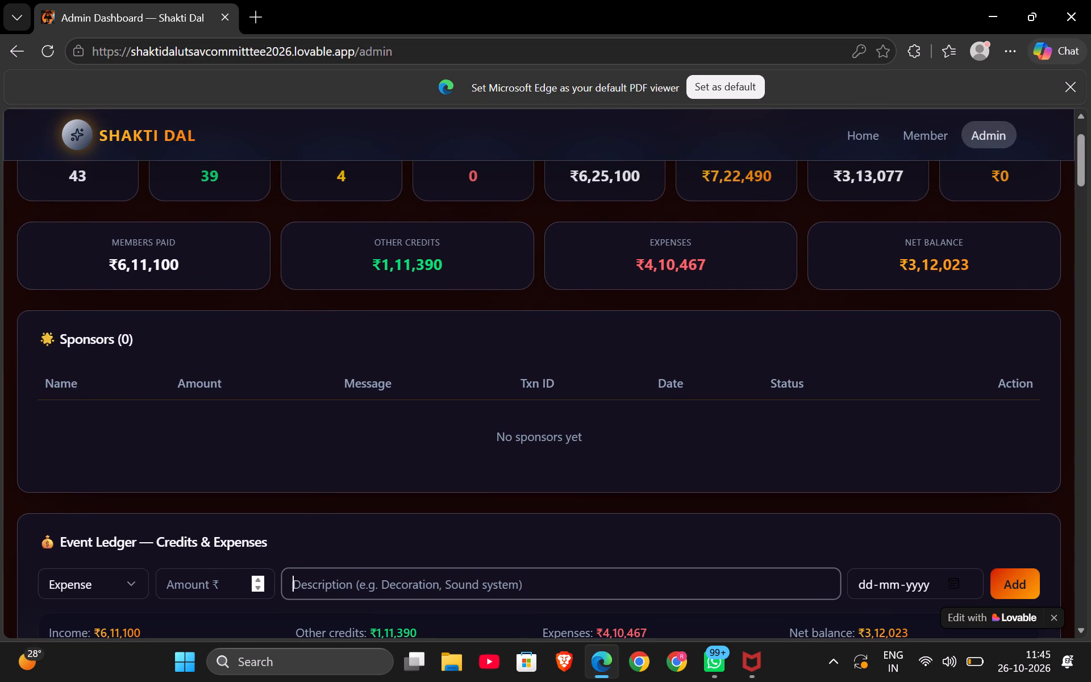
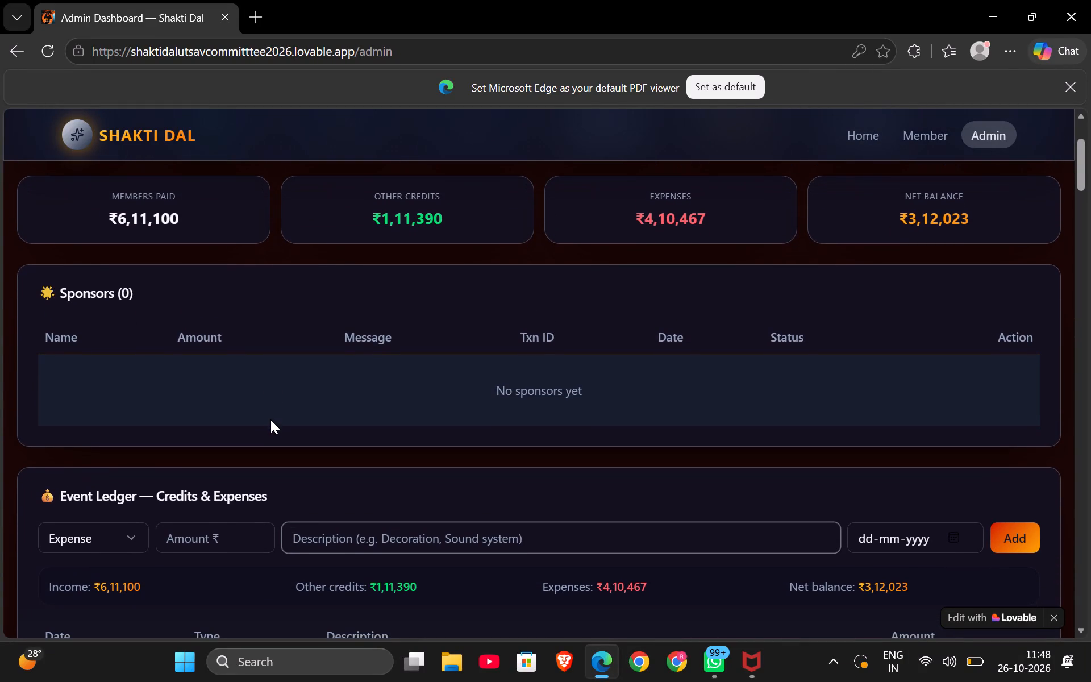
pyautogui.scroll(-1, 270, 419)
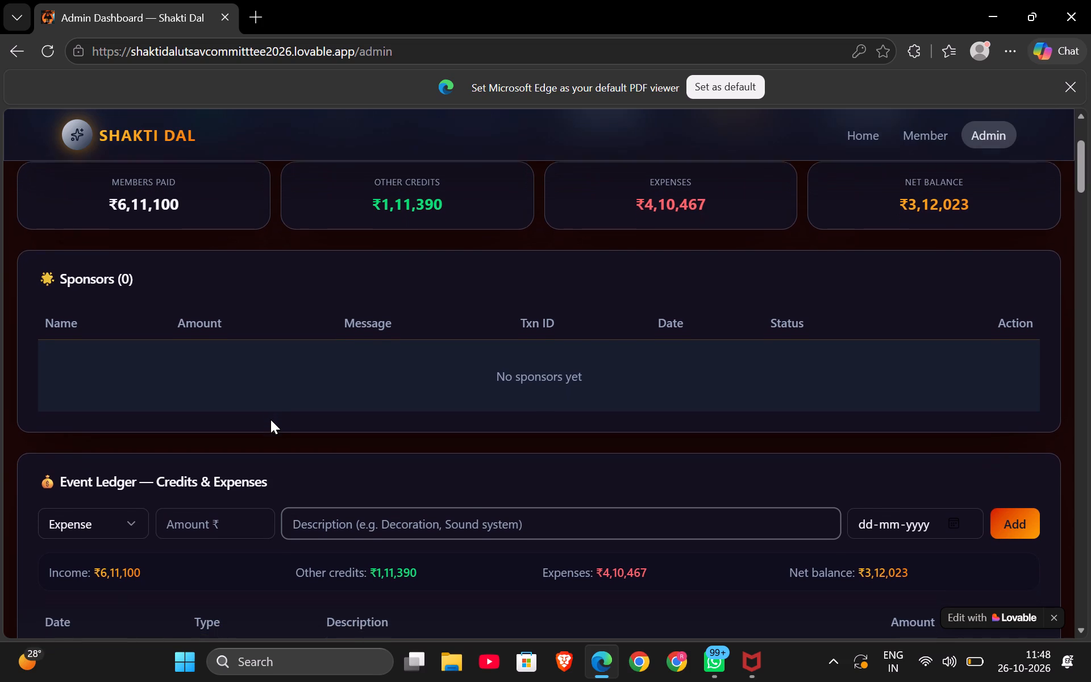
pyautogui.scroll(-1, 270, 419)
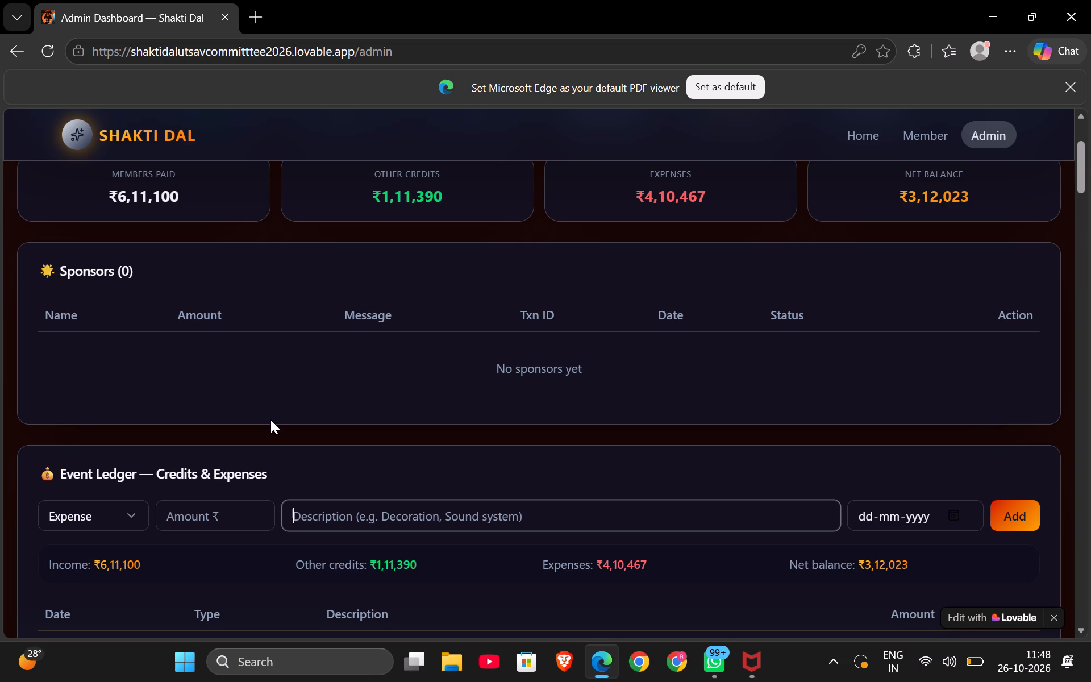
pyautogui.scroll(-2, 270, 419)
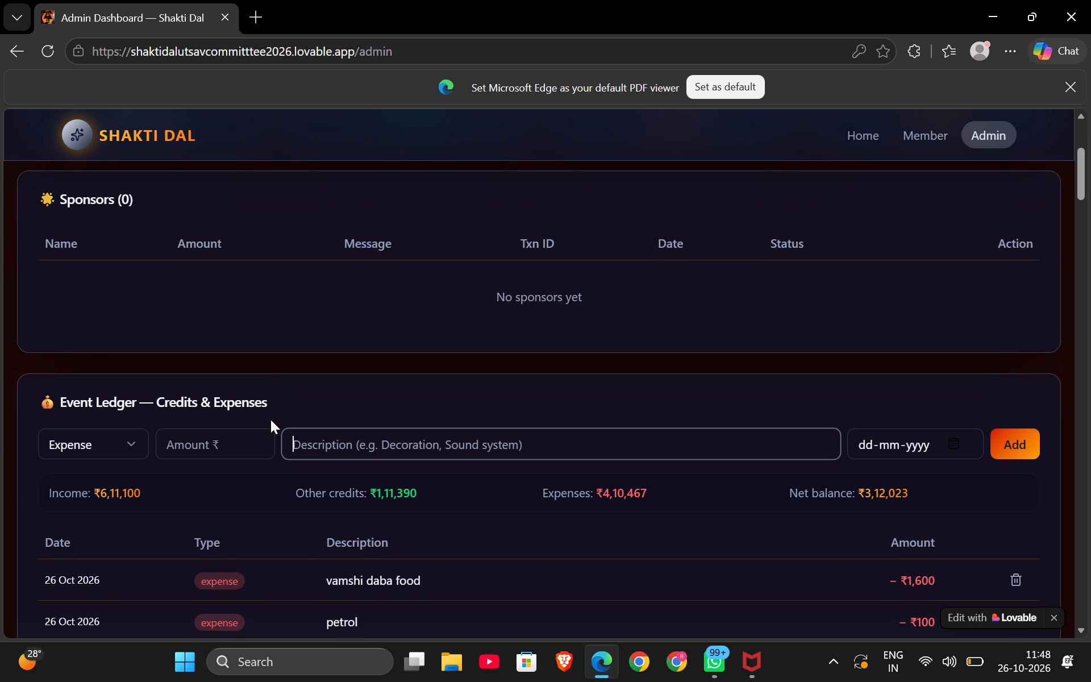
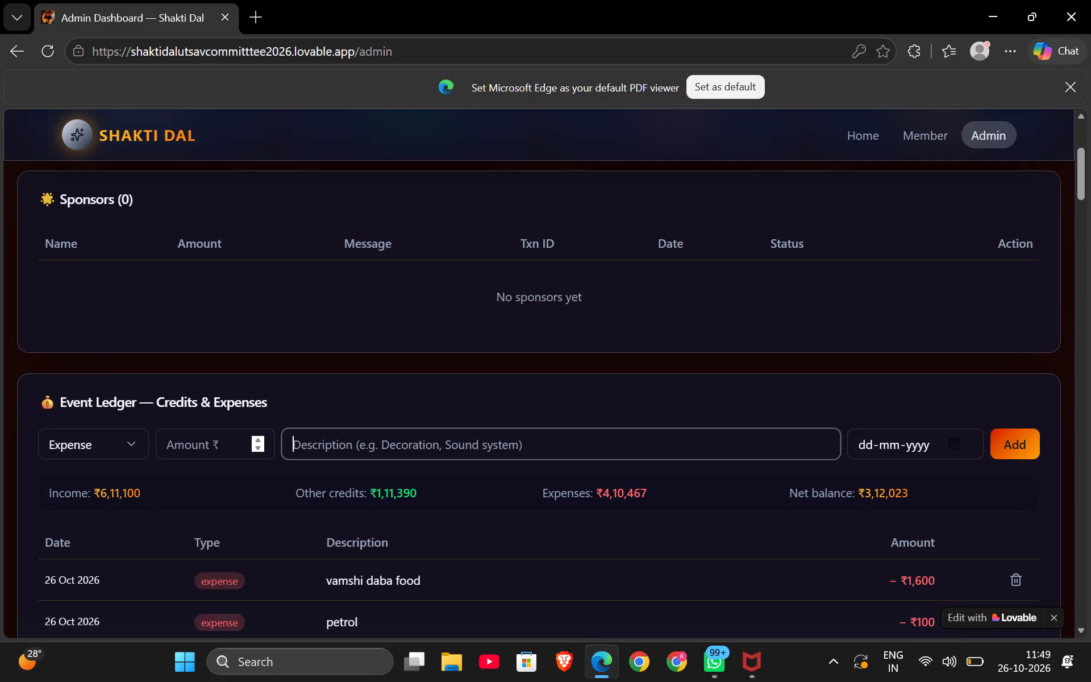
# Start entering the amount for a new expense in the Event Ledger.
pyautogui.click(209, 450)
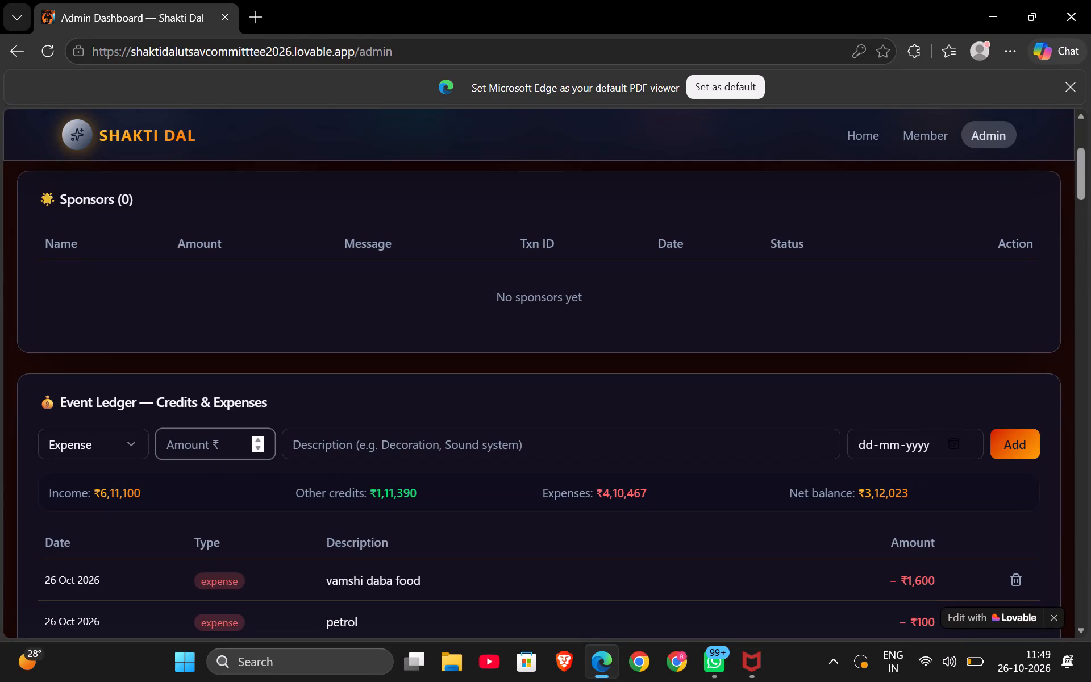
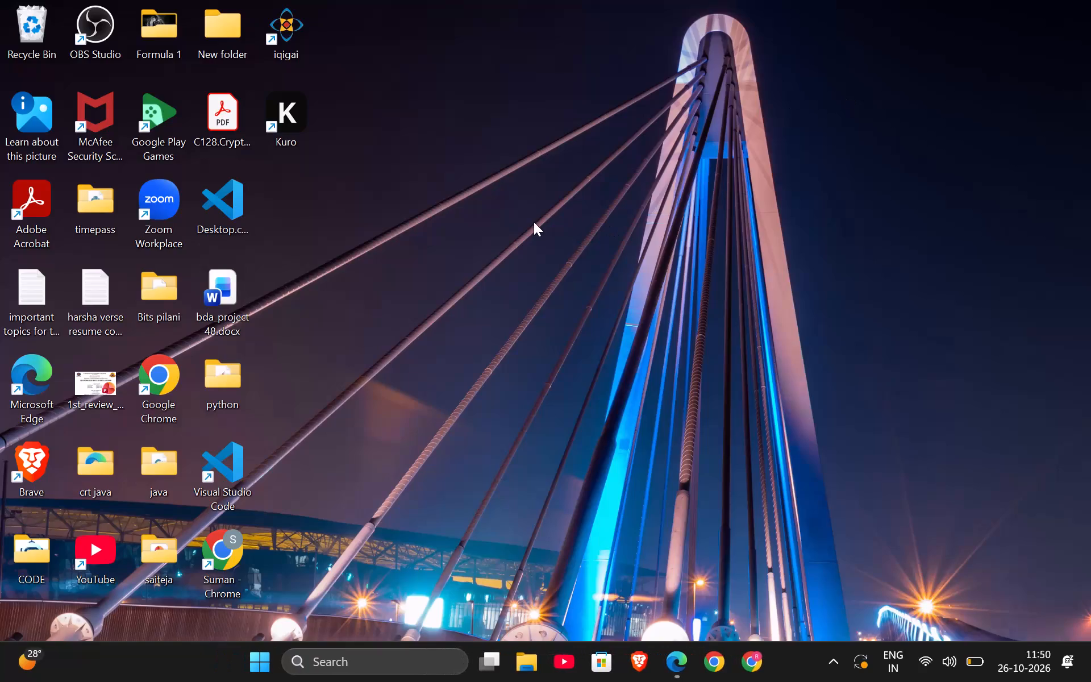
# Put the computer to sleep from the Windows desktop using the Sleep option in Shut Down Windows.
pyautogui.hotkey('ctrl', 'r')
pyautogui.hotkey('alt', 'F4')
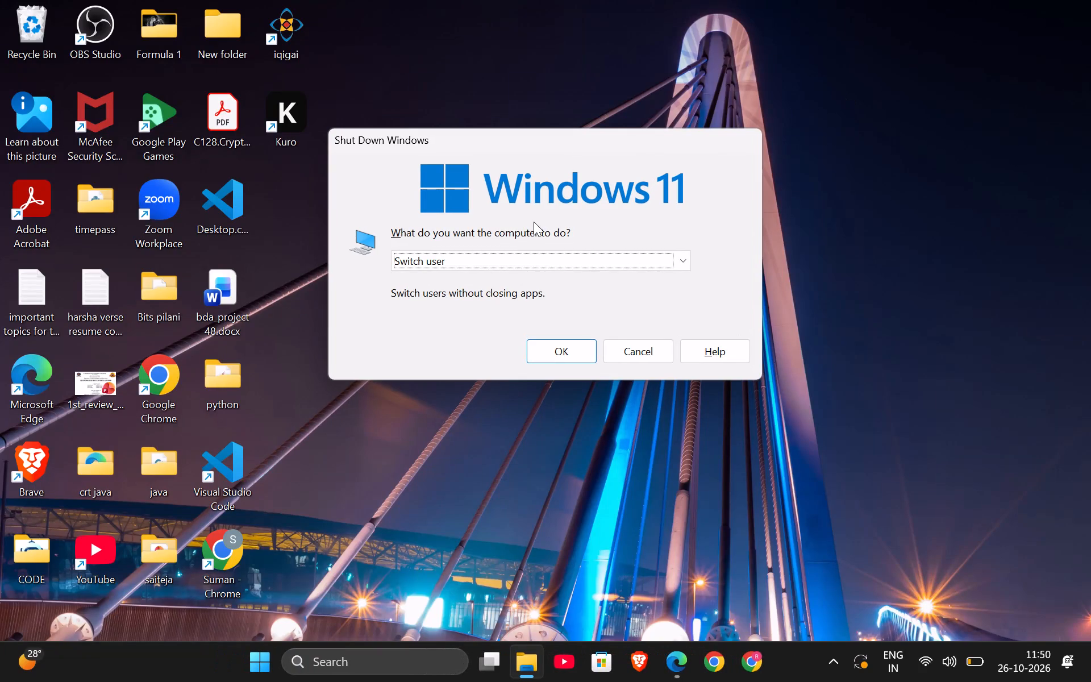
pyautogui.press('Down')
pyautogui.press('Down')
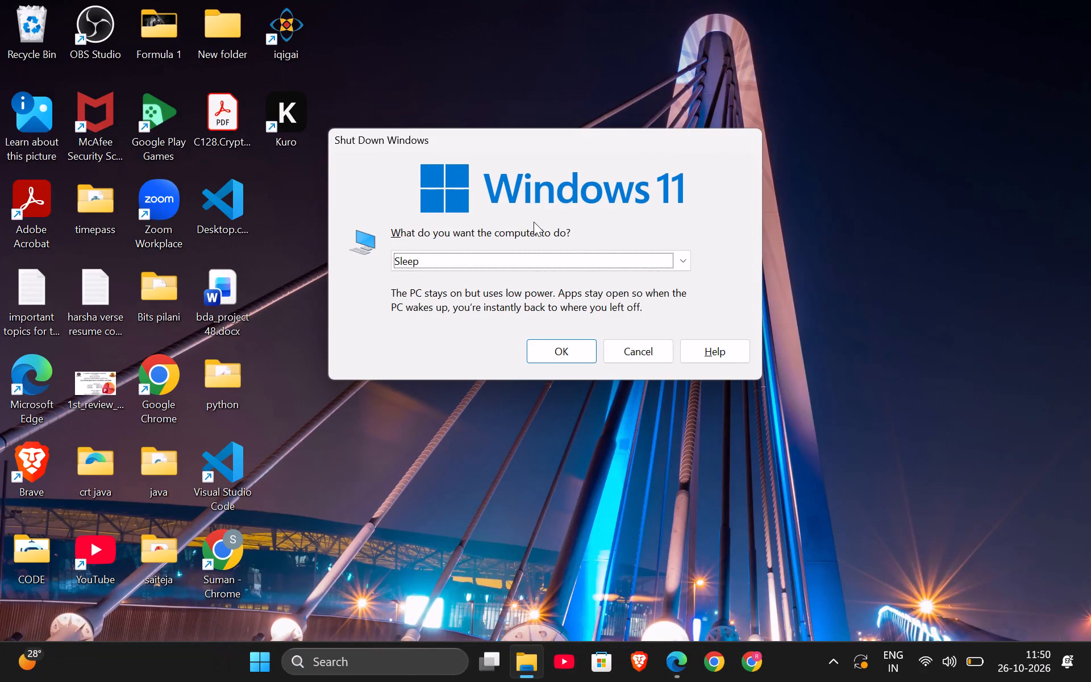
pyautogui.press('Return')
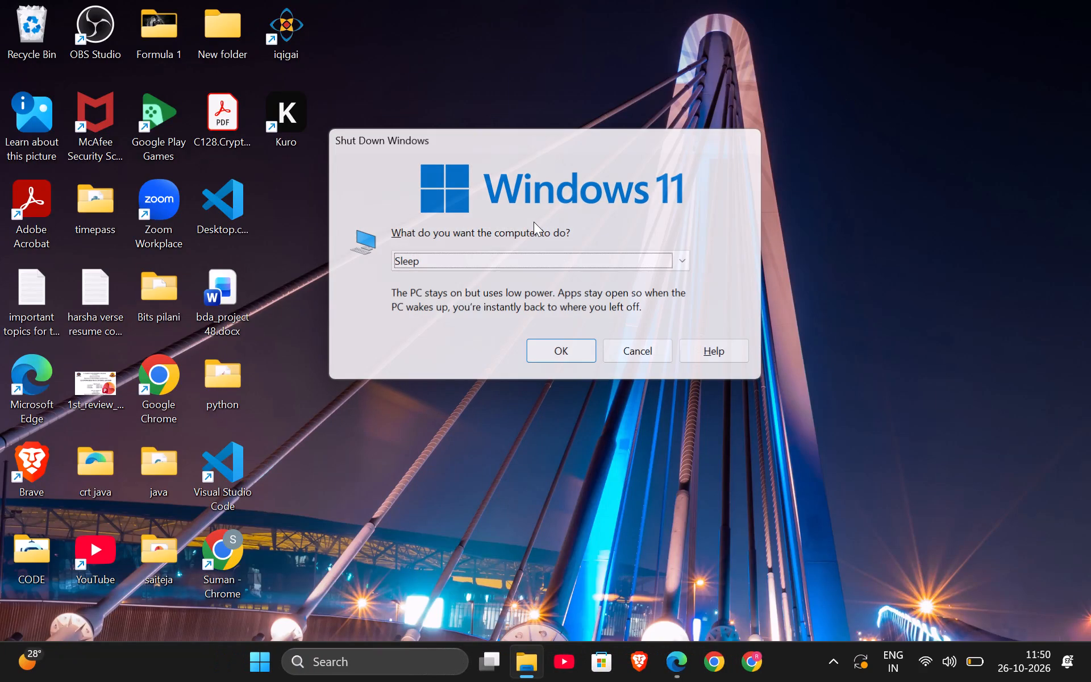